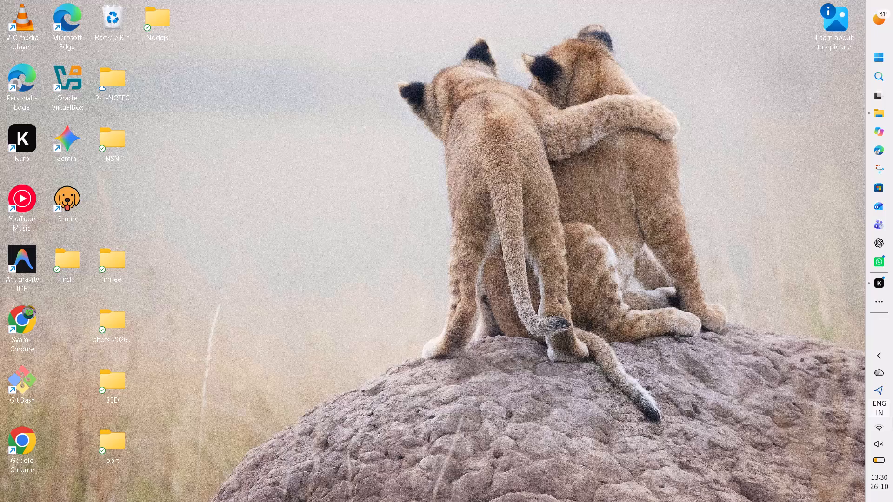
Open the DR MSSP (D:) drive in a maximized File Explorer window.
left_click(873, 112)
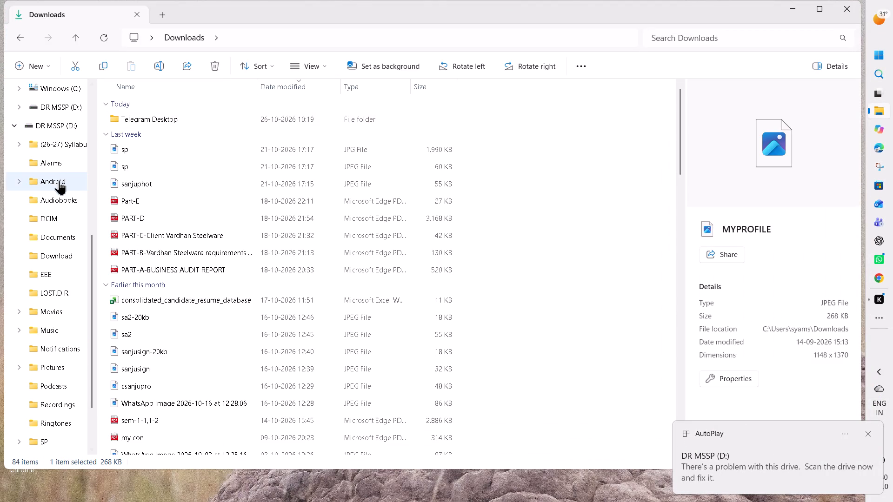
scroll(59, 180, "up", 15)
left_click(819, 7)
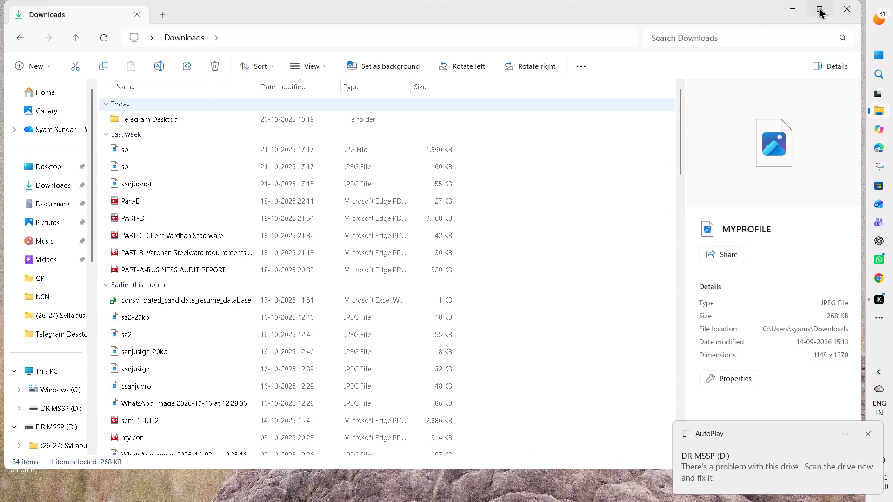
left_click(33, 402)
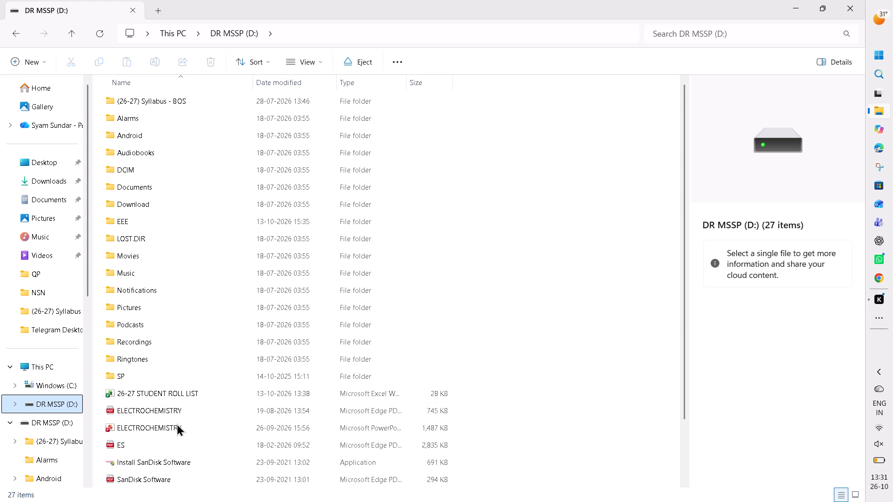
Look through the files and folders on the D: drive, including the contents of the SP folder.
scroll(201, 343, "down", 2)
scroll(201, 343, "up", 4)
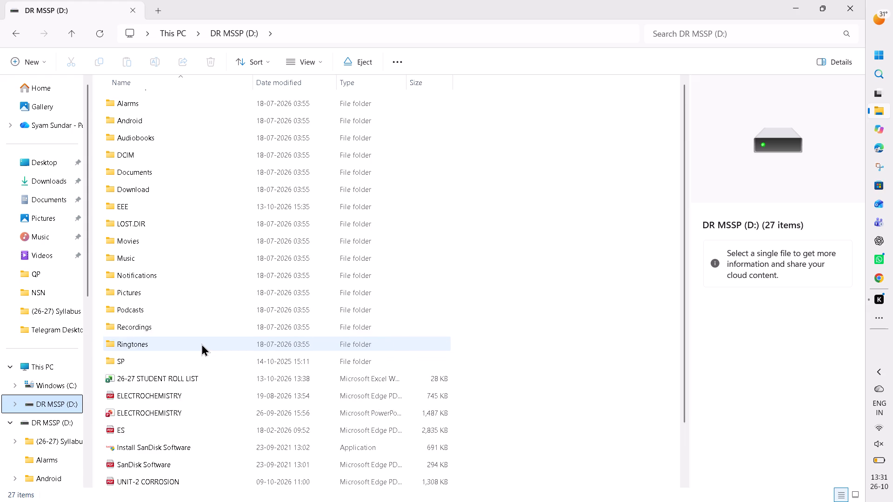
scroll(203, 260, "up", 4)
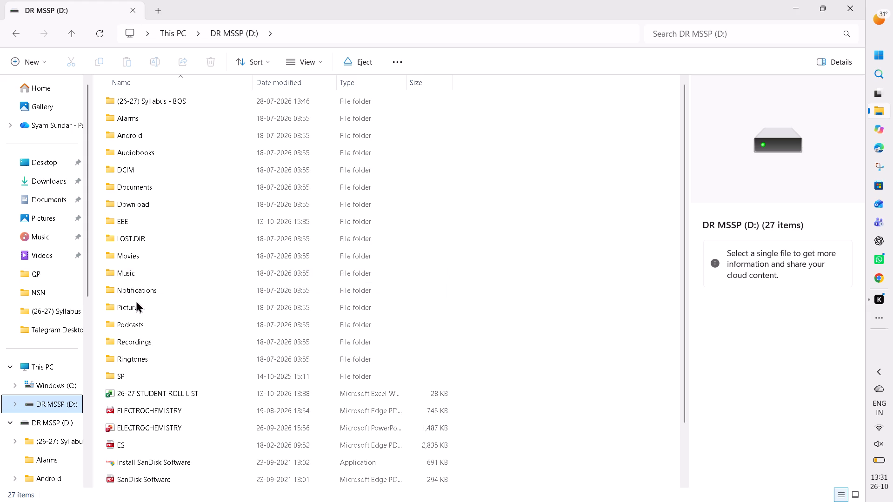
triple_click(134, 377)
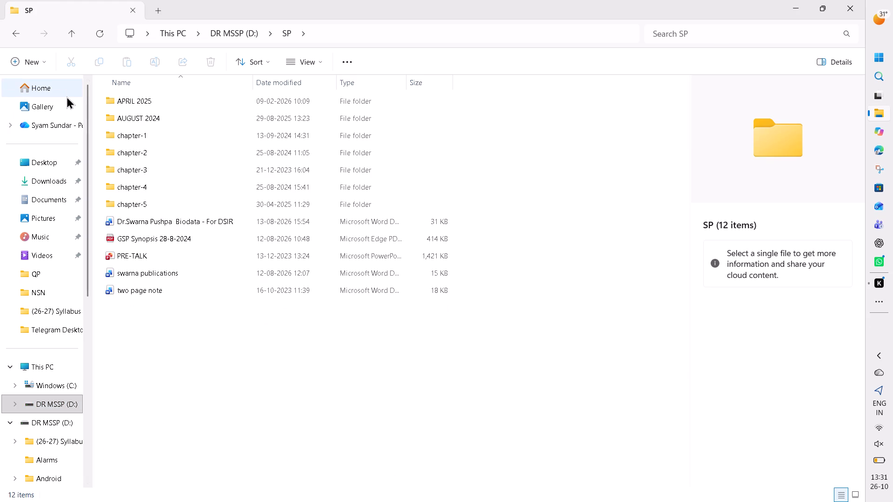
left_click(17, 33)
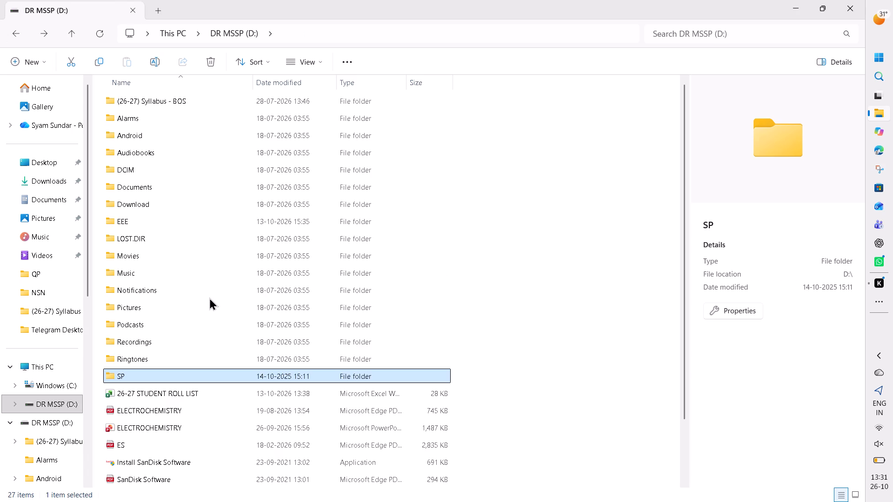
scroll(253, 421, "down", 3)
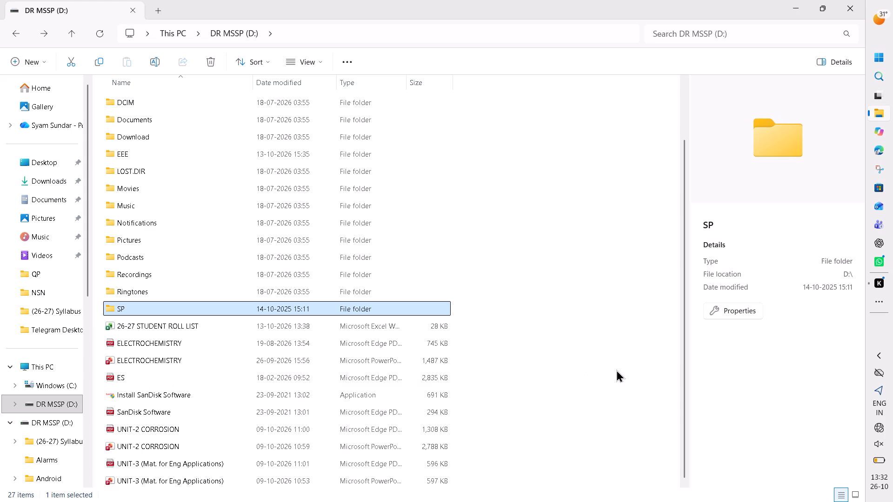
Switch to WhatsApp.
left_click(885, 267)
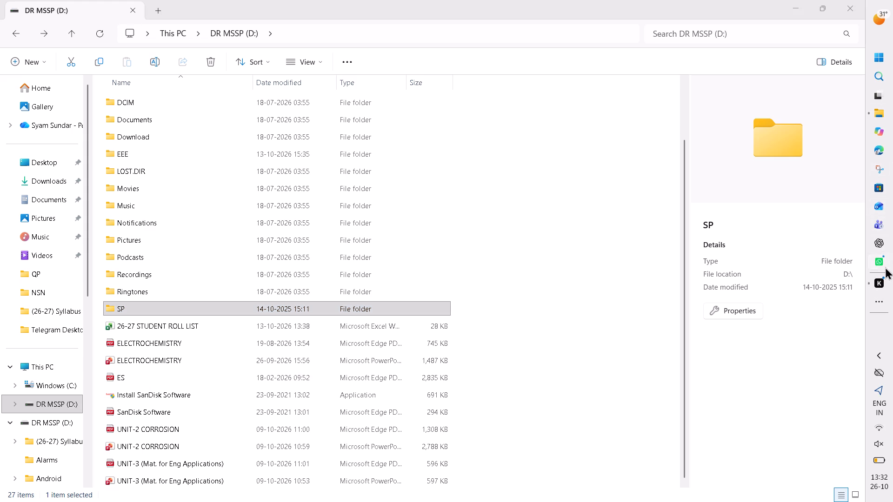
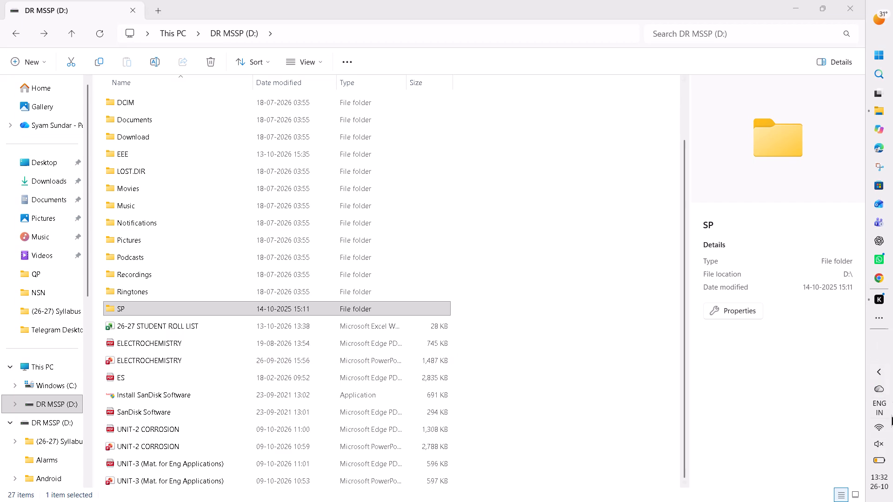
Dismiss the OMEN Gaming Hub bonus notification.
left_click(870, 404)
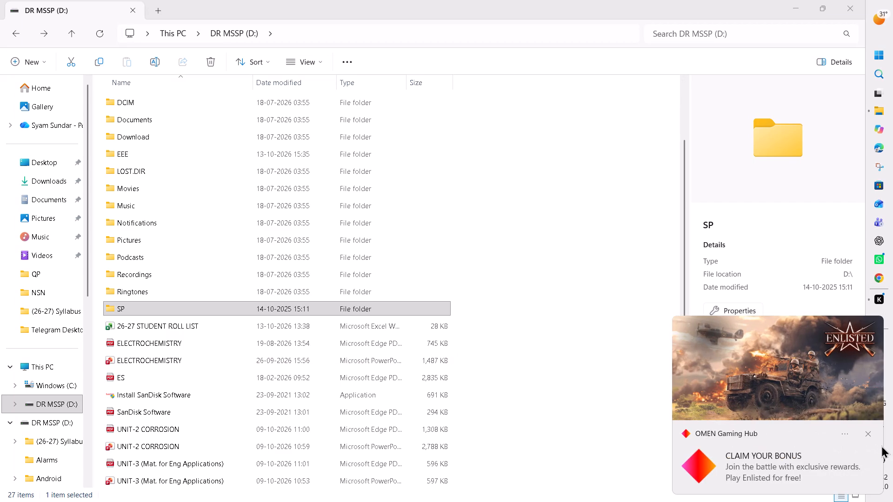
left_click(866, 432)
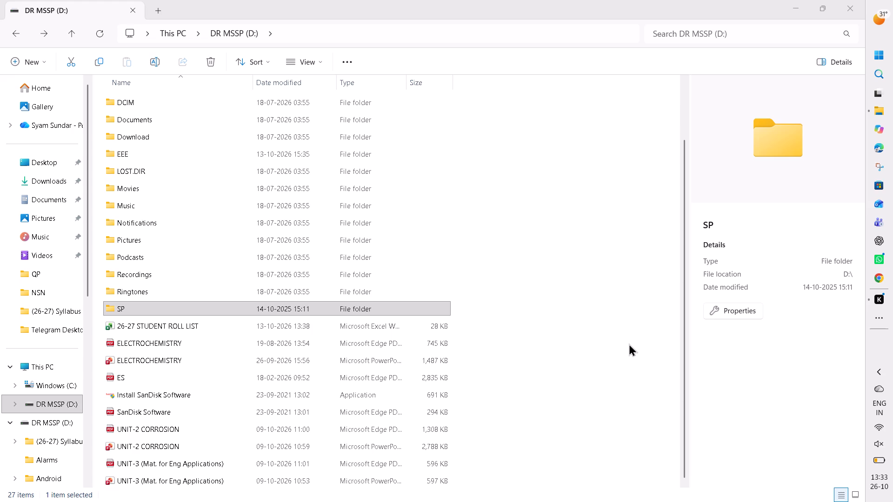
Look through the files in the (26-27) Syllabus - BOS folder, then return to the DR MSSP (D:) drive.
left_click(67, 439)
scroll(246, 398, "down", 1)
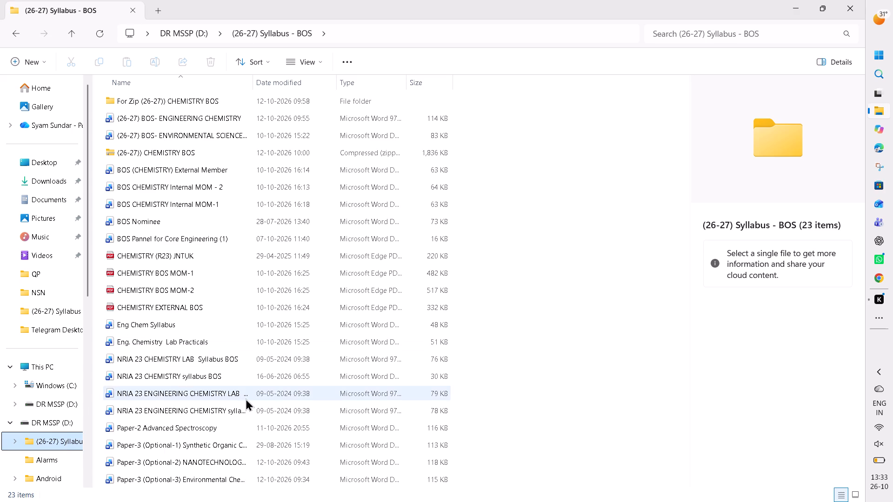
scroll(246, 398, "down", 2)
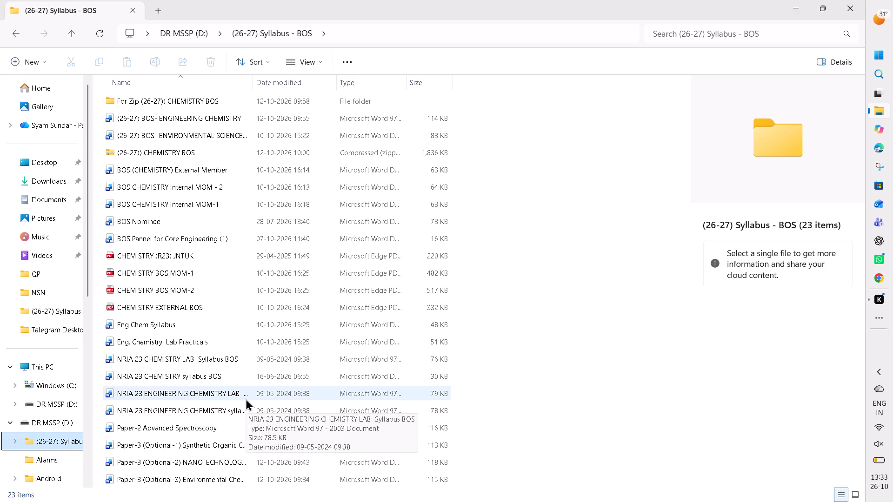
left_click(14, 32)
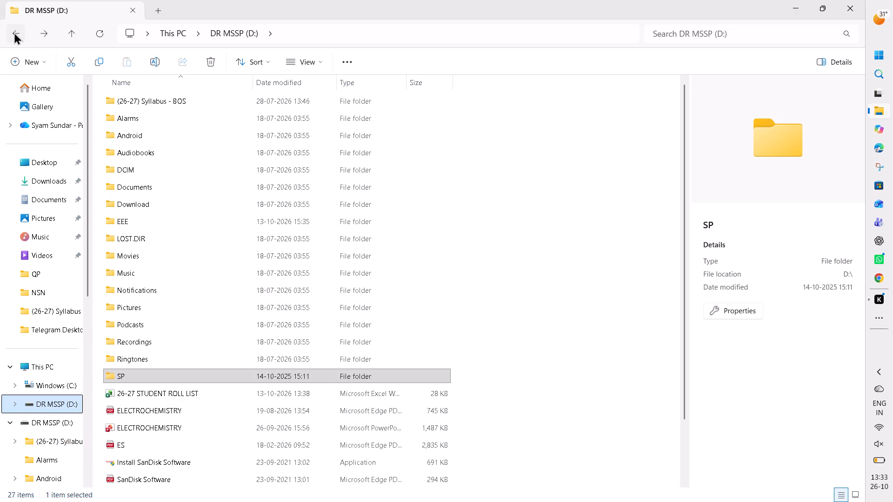
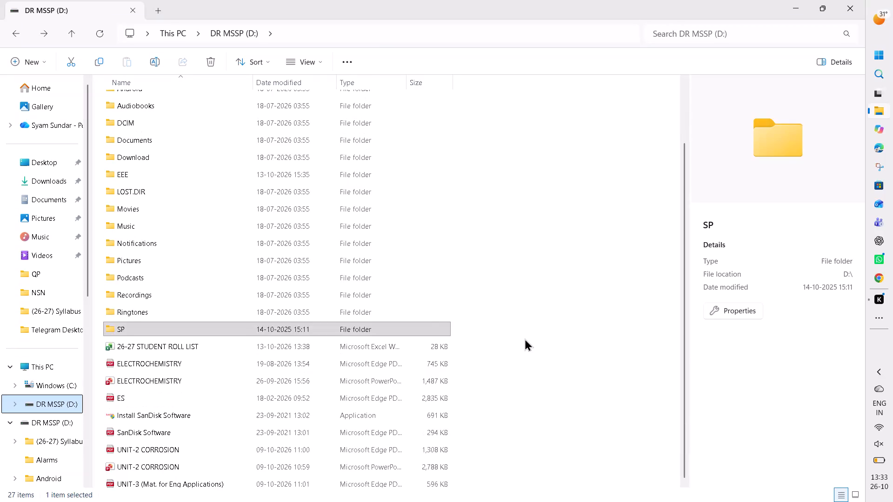
Look through the contents of the SP folder, then return to the DR MSSP (D:) drive.
scroll(525, 338, "up", 7)
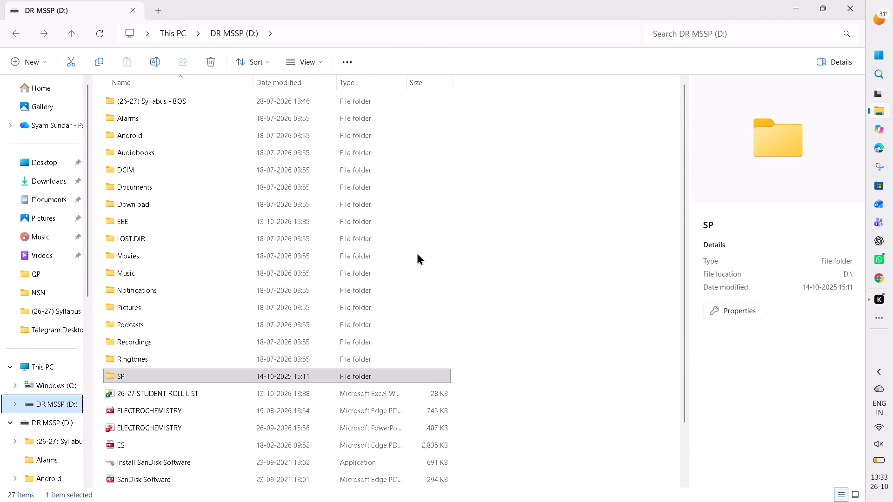
scroll(417, 252, "up", 3)
triple_click(136, 380)
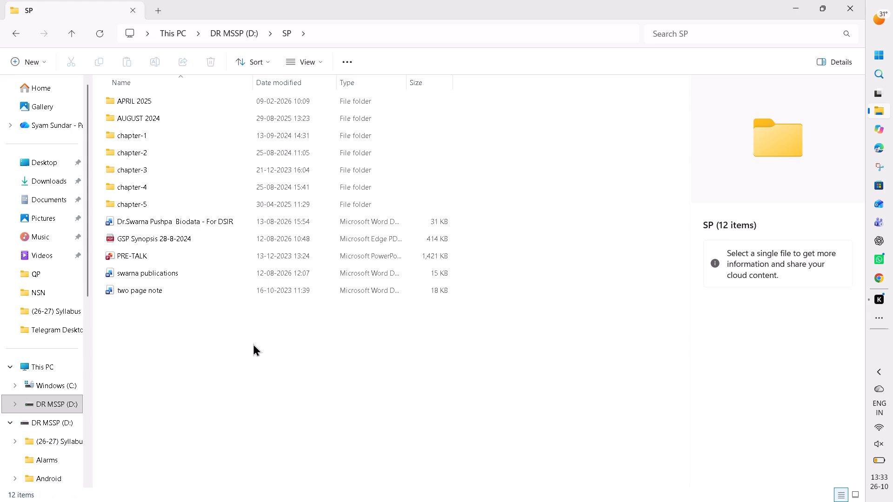
left_click(9, 29)
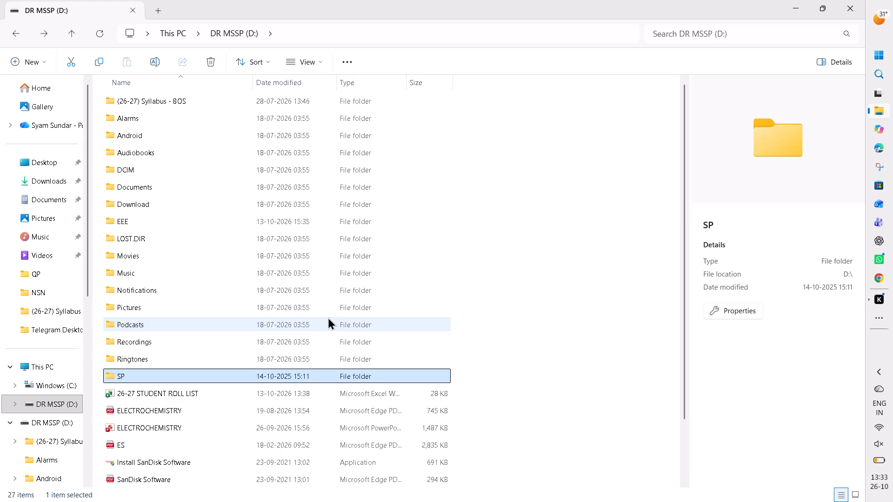
Check the drive's file list and the contents of the (26-27) Syllabus - BOS folder, then return to the drive.
scroll(369, 400, "down", 2)
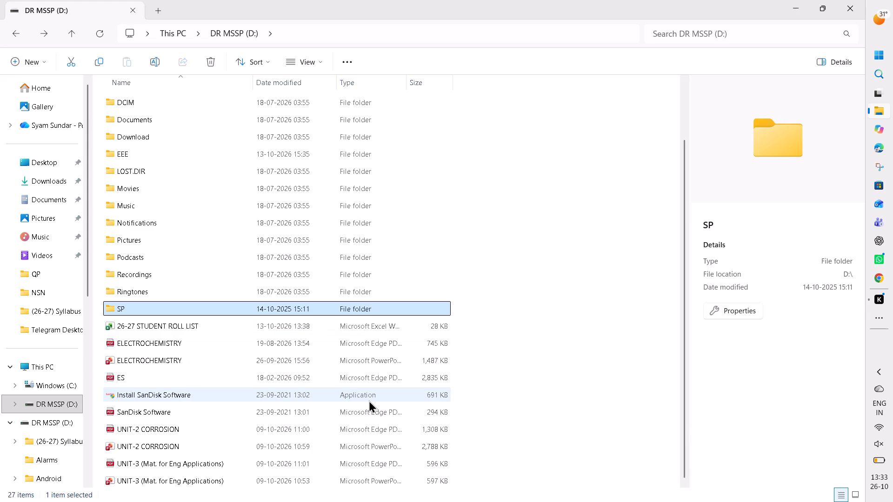
scroll(369, 400, "down", 2)
scroll(550, 192, "up", 2)
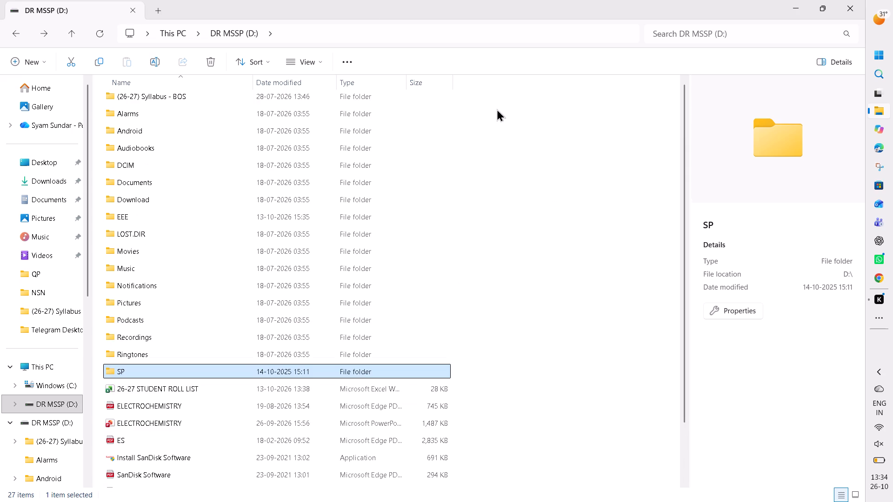
triple_click(204, 99)
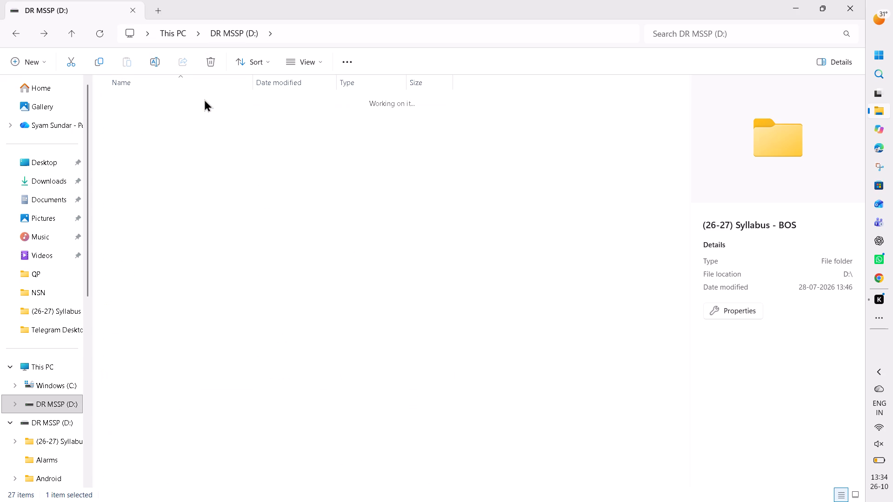
scroll(266, 243, "down", 4)
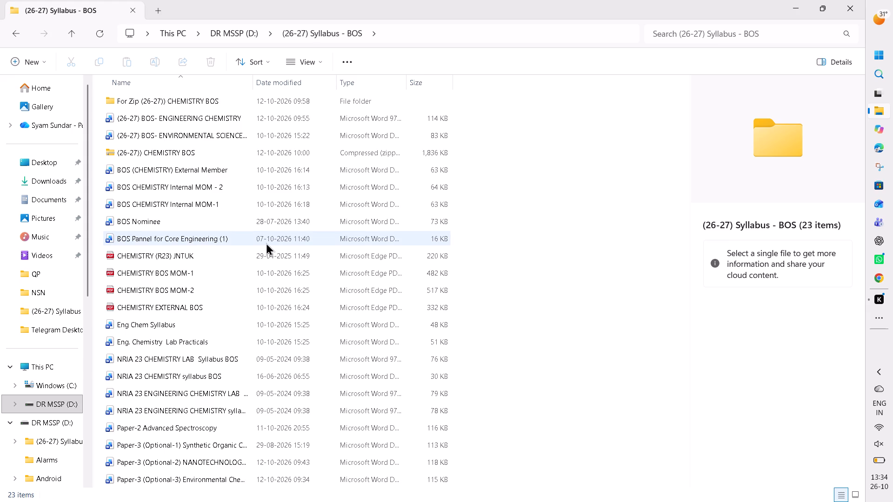
left_click(15, 35)
Reopen the (26-27) Syllabus - BOS folder and examine its list of files.
scroll(471, 404, "down", 3)
scroll(471, 404, "up", 5)
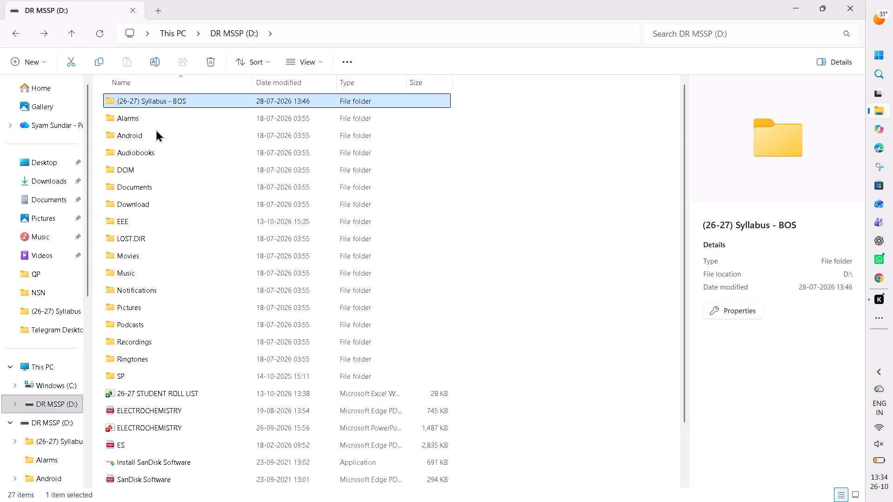
triple_click(167, 97)
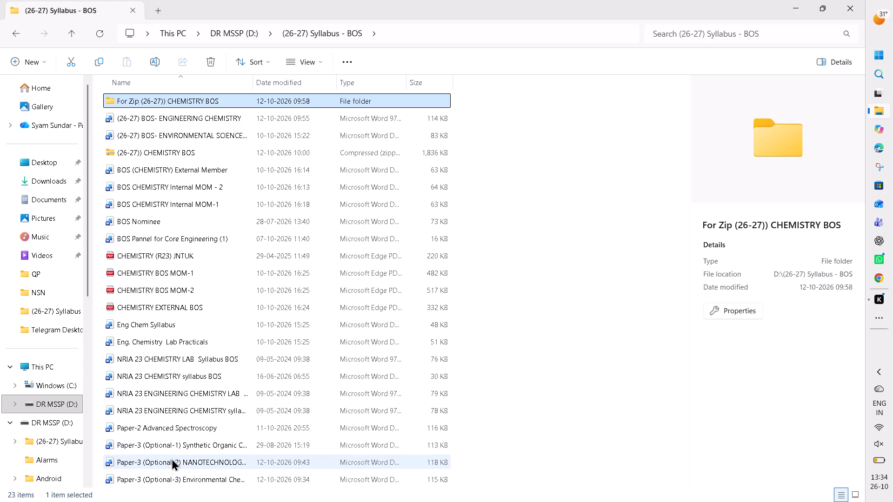
scroll(242, 355, "down", 5)
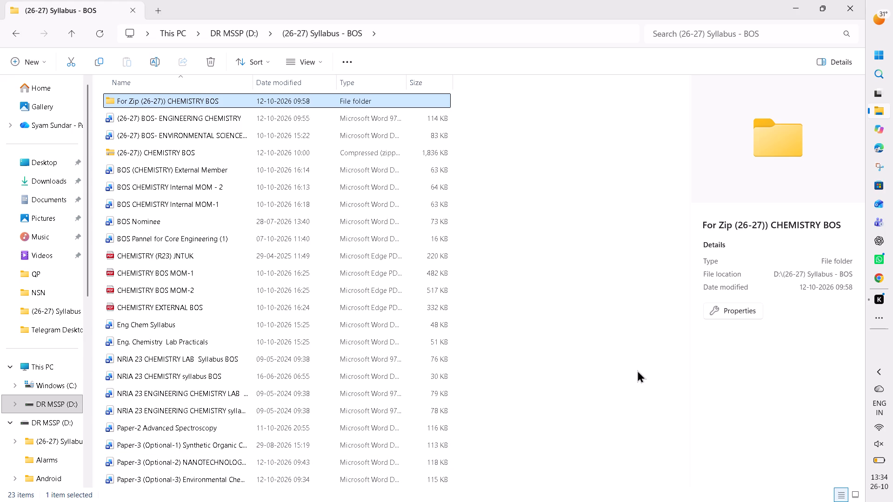
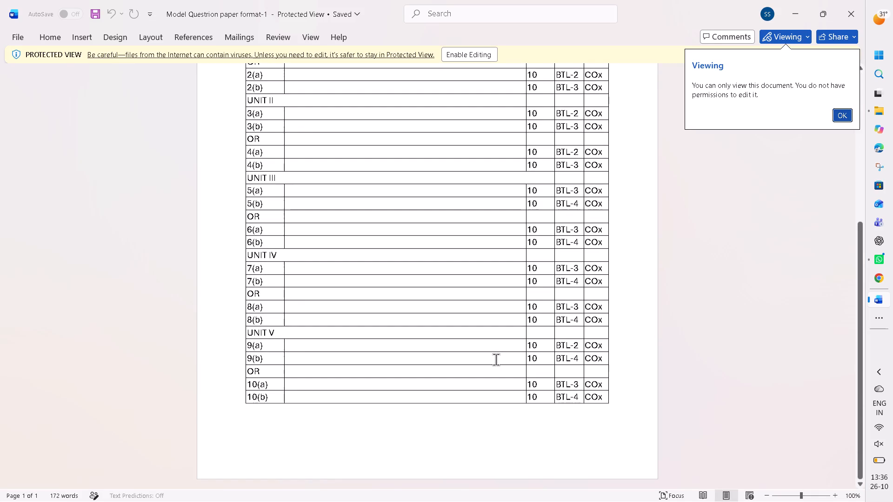
scroll(496, 359, "down", 2)
scroll(496, 359, "up", 4)
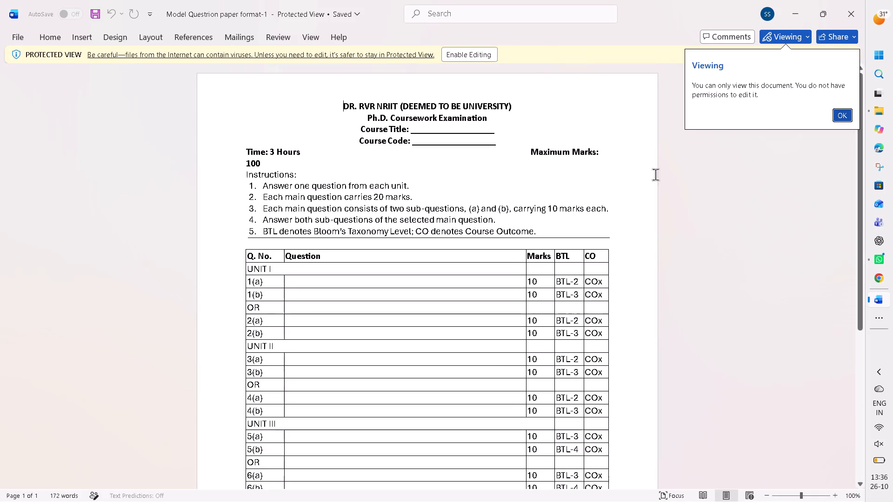
left_click(843, 112)
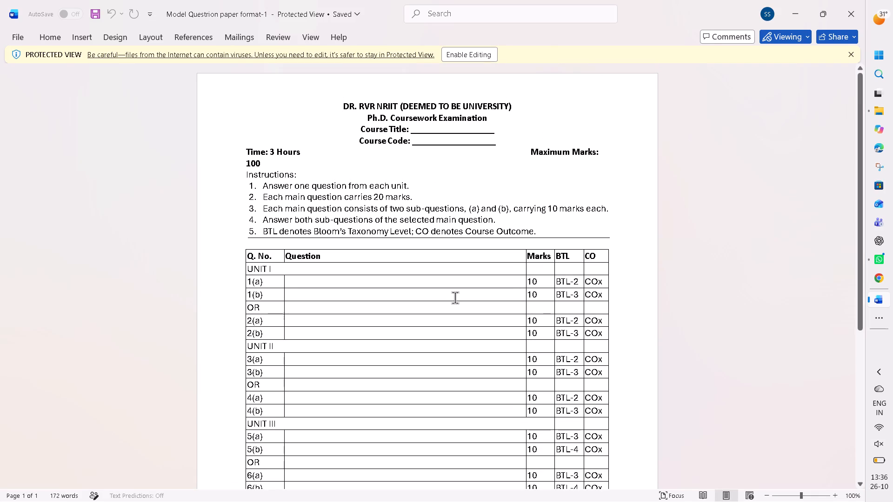
Read through the Ph.D. Coursework Examination model question paper, from the instructions to the question table for Units I to V.
scroll(455, 297, "down", 1)
scroll(455, 297, "up", 1)
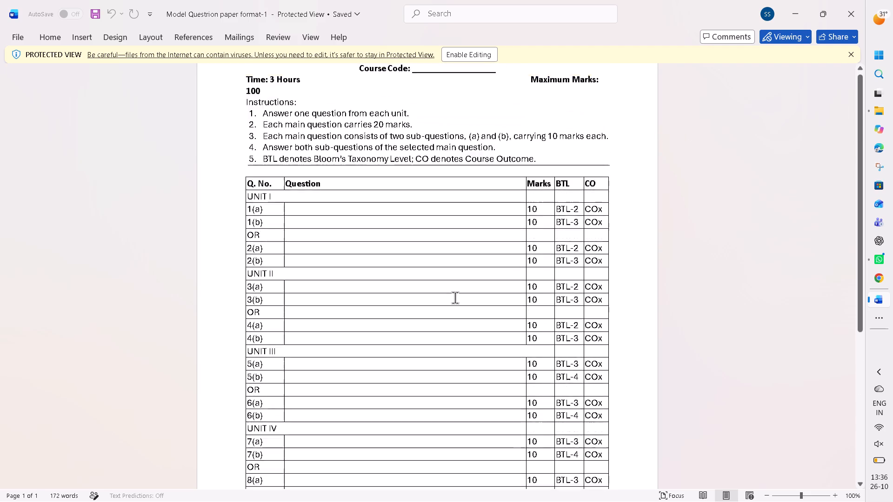
scroll(455, 297, "up", 1)
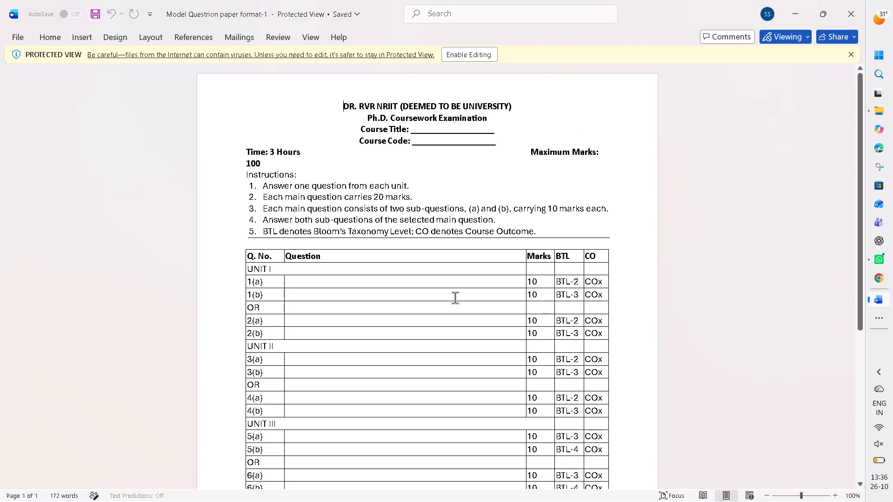
scroll(457, 367, "down", 3)
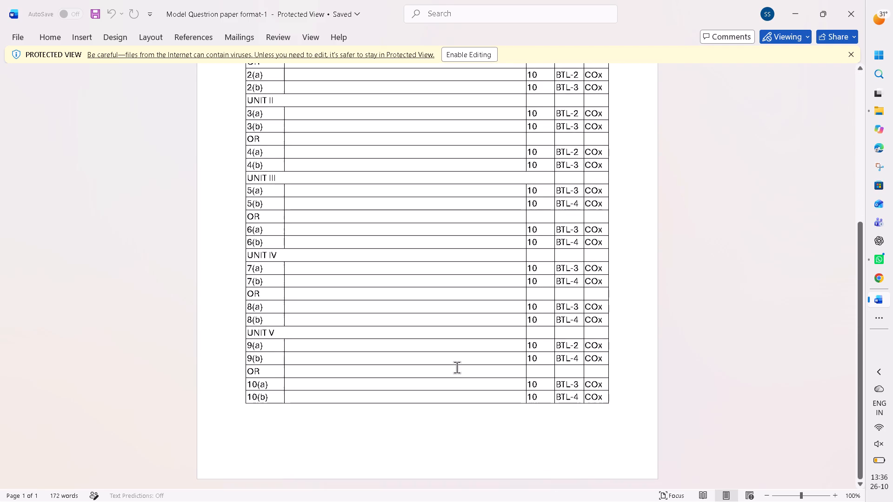
scroll(457, 367, "up", 1)
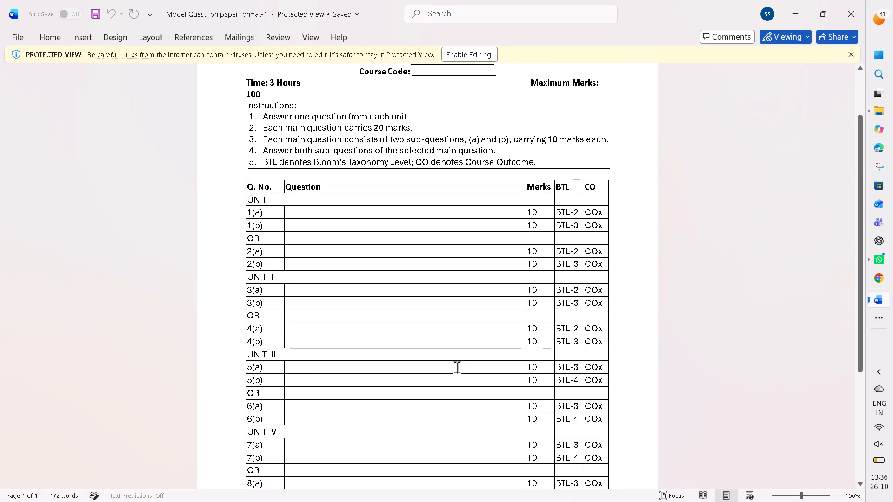
scroll(457, 367, "down", 5)
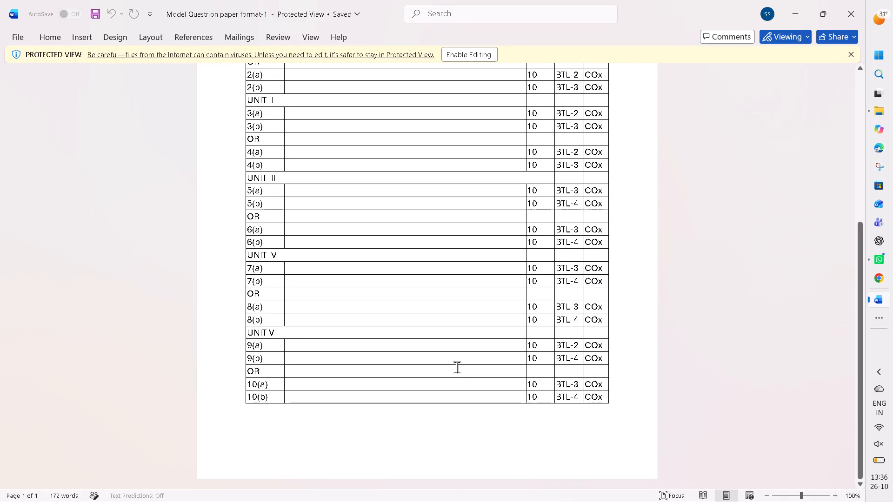
scroll(457, 367, "down", 1)
scroll(457, 367, "up", 6)
scroll(457, 367, "down", 5)
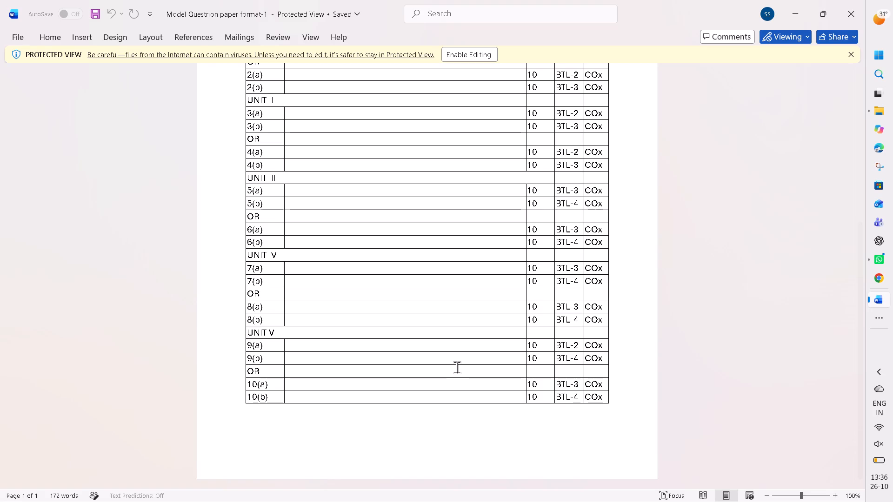
scroll(457, 367, "up", 1)
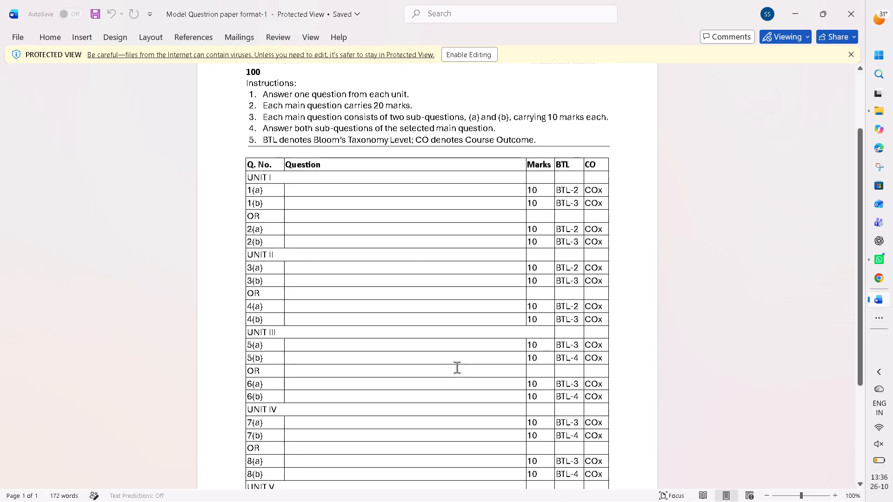
scroll(458, 364, "down", 2)
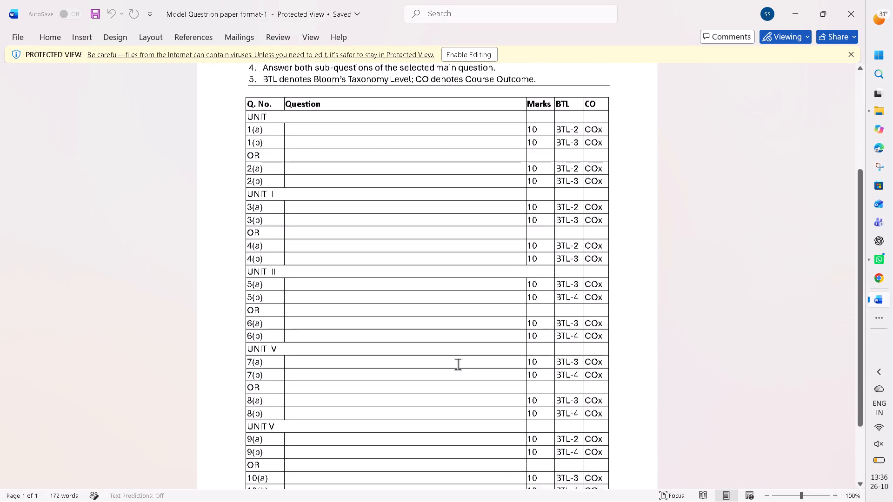
scroll(458, 364, "down", 2)
scroll(458, 364, "up", 1)
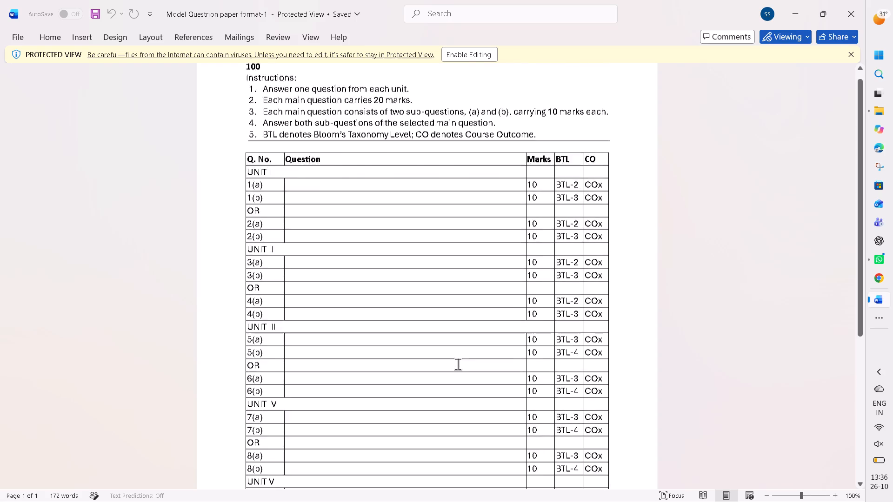
Review the model question paper again from its title block and instructions through the question table's marks, BTL and CO columns.
scroll(458, 364, "up", 1)
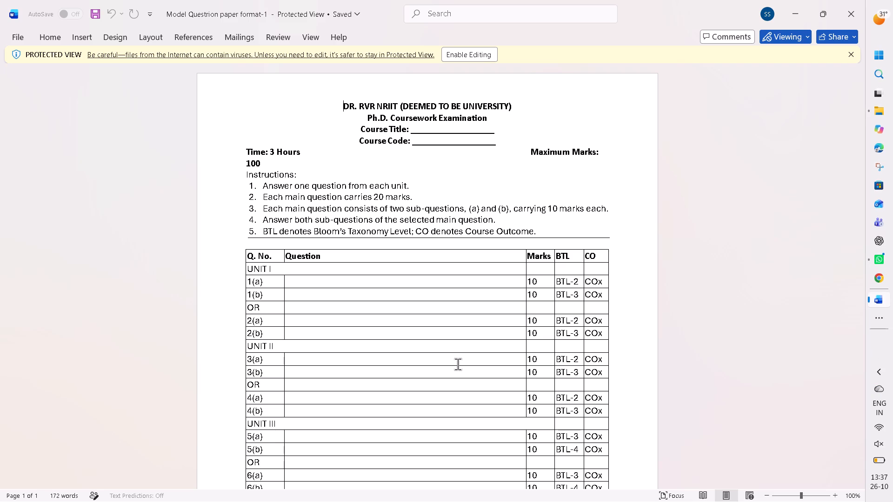
scroll(458, 364, "right", 2)
scroll(575, 405, "down", 1)
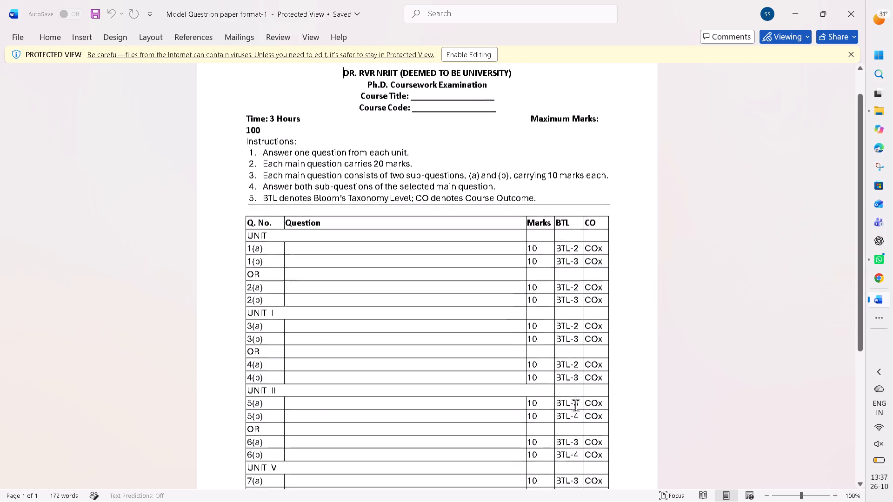
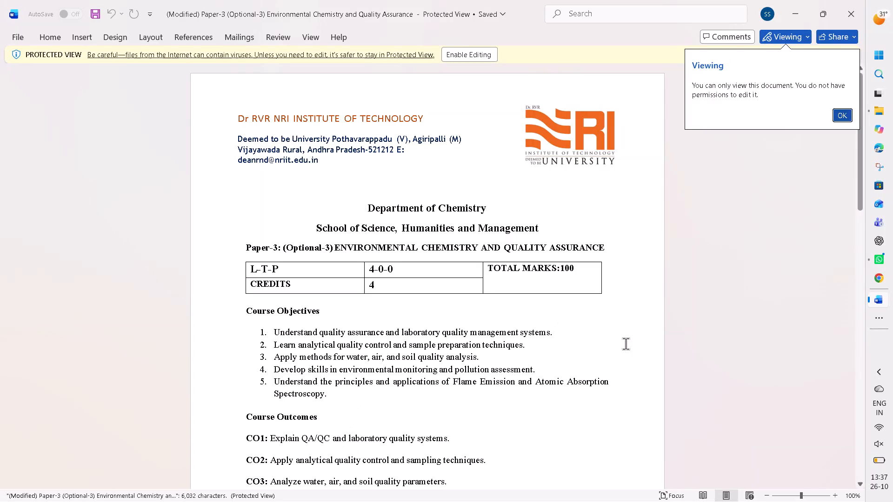
Dismiss the viewing notice and read the Paper-3 Environmental Chemistry and Quality Assurance syllabus from the course objectives through Unit V.
left_click(851, 114)
scroll(532, 370, "down", 2)
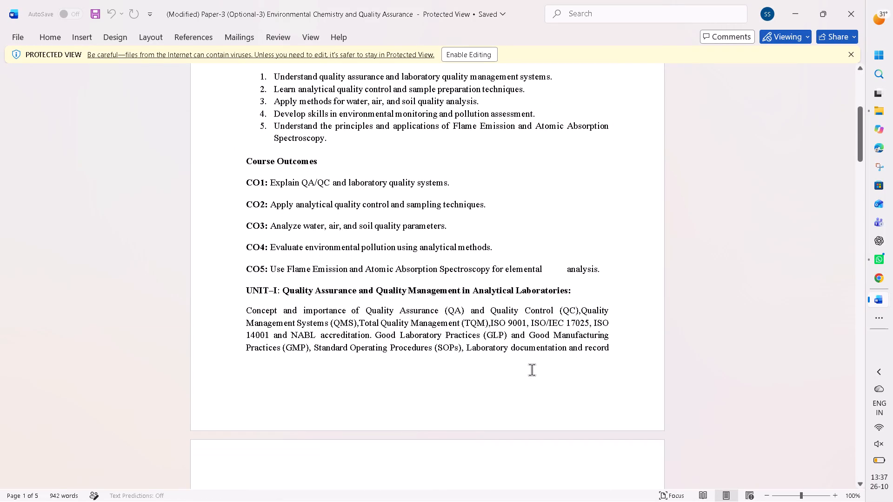
scroll(532, 370, "down", 3)
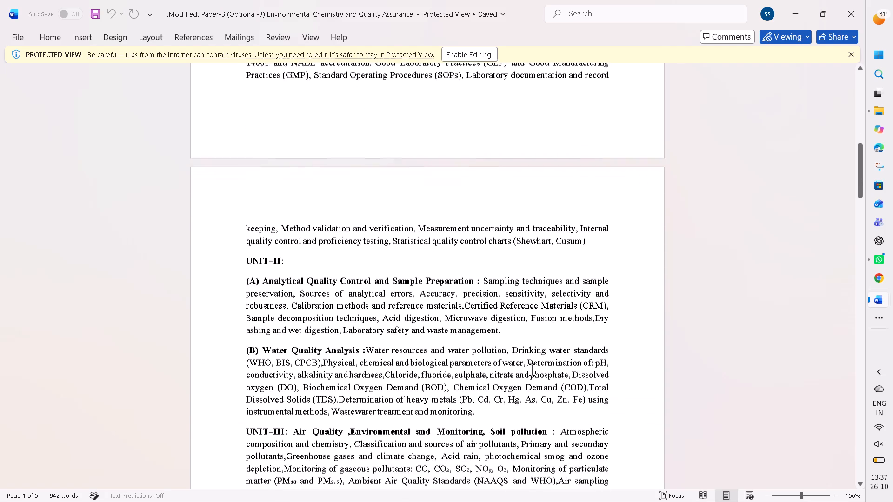
scroll(532, 370, "down", 2)
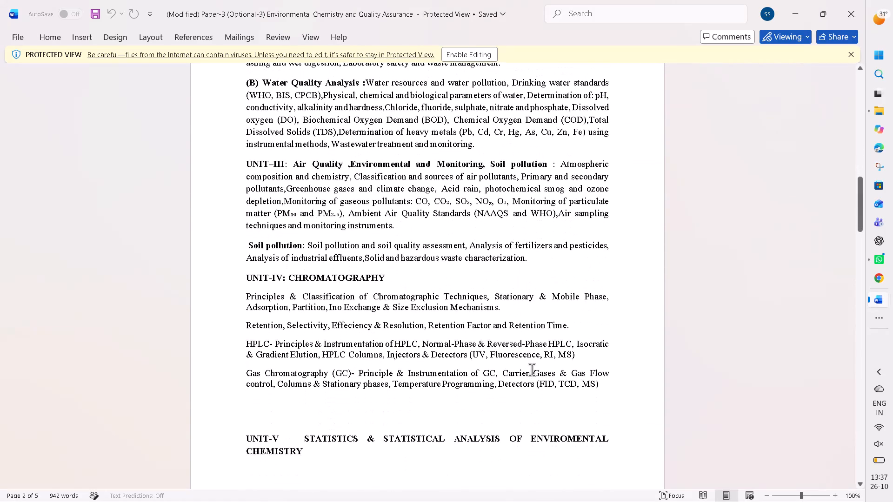
scroll(532, 370, "down", 2)
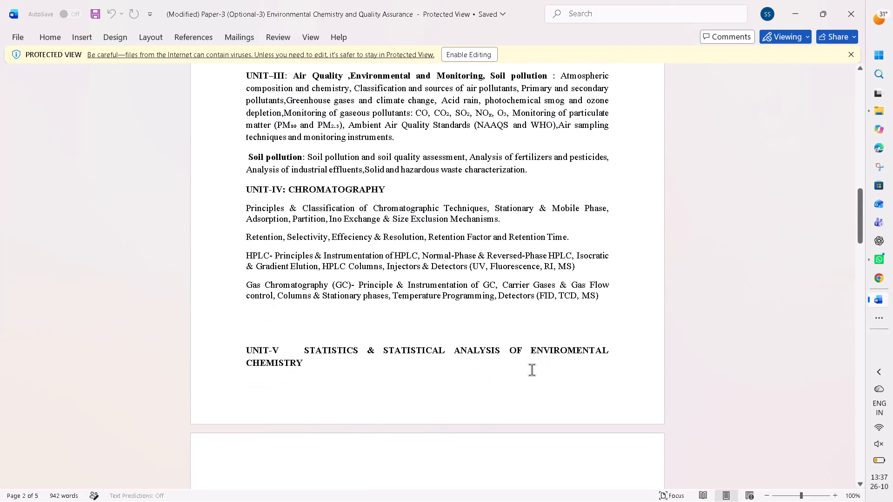
scroll(532, 370, "down", 2)
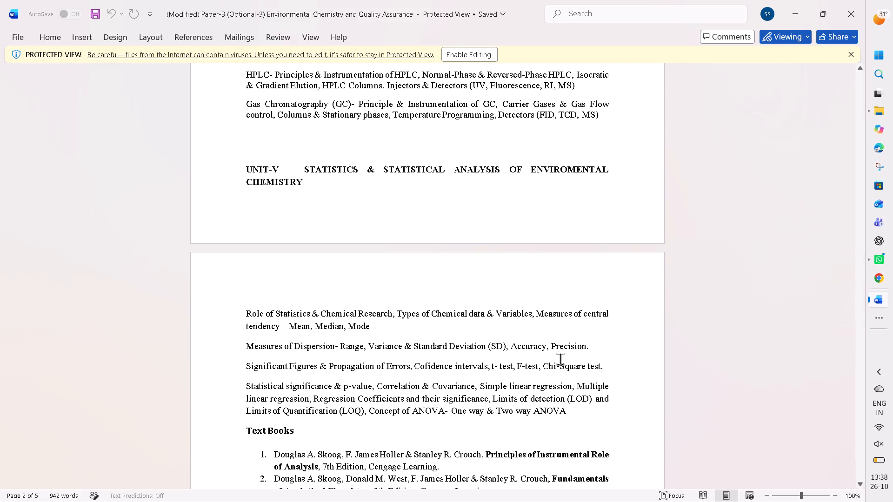
Read through the Environmental Chemistry and Quality Assurance syllabus from Unit V through the book lists and E-Resources to the Board of Studies table.
scroll(549, 433, "down", 4)
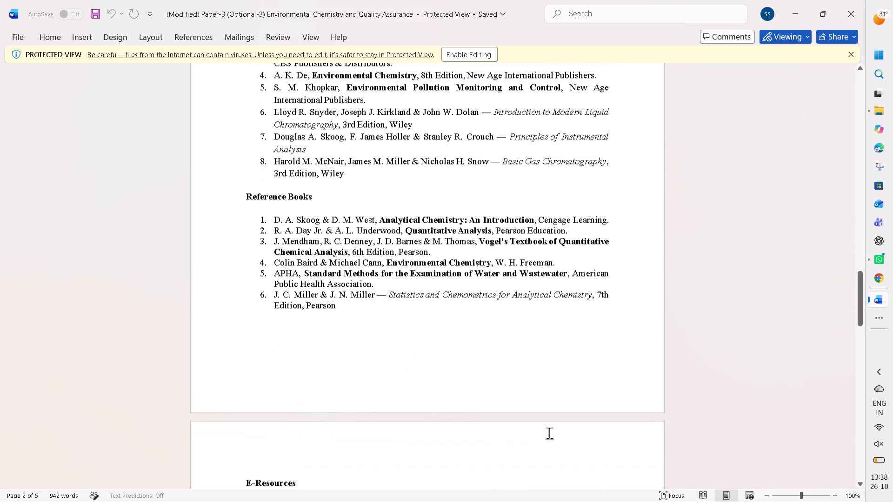
scroll(549, 433, "down", 3)
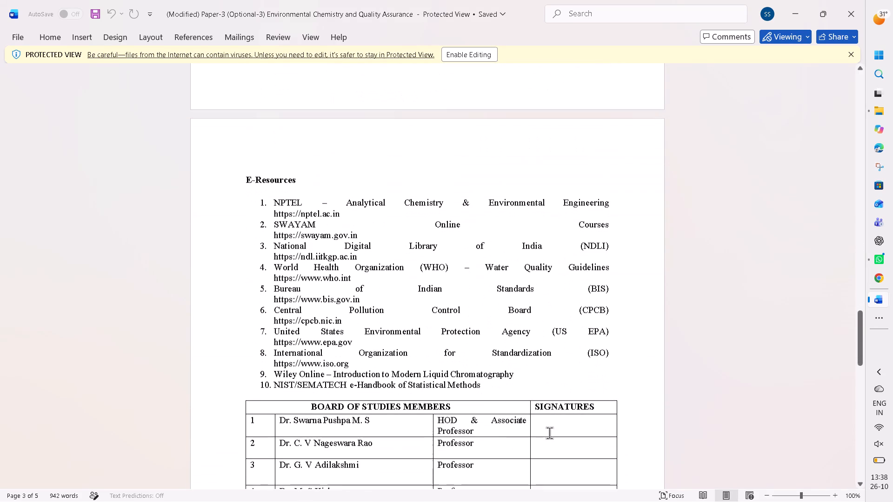
scroll(549, 433, "down", 1)
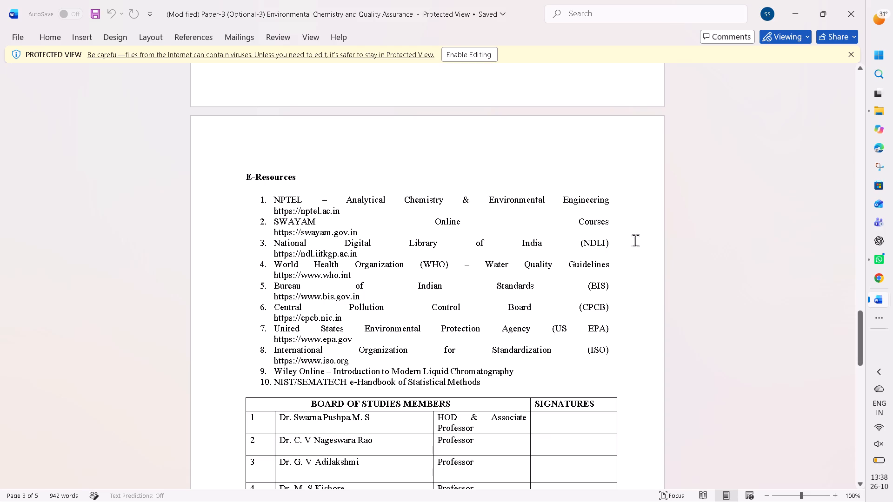
scroll(652, 296, "down", 1)
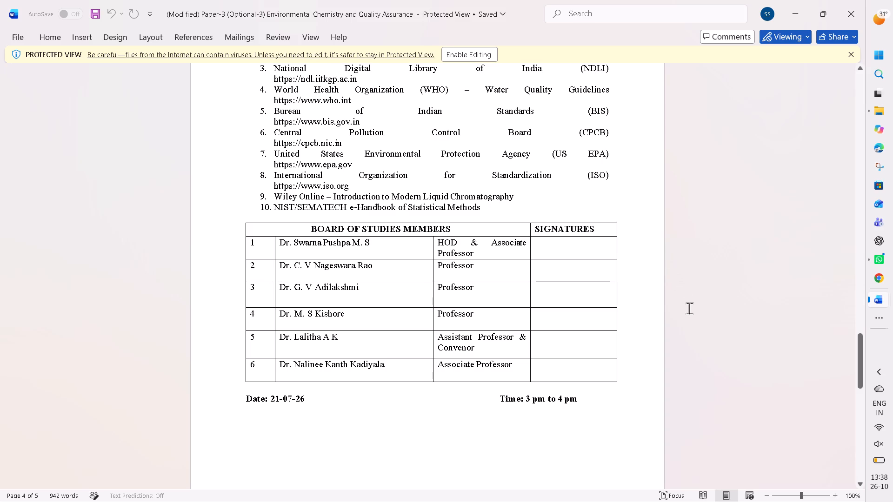
scroll(689, 308, "up", 11)
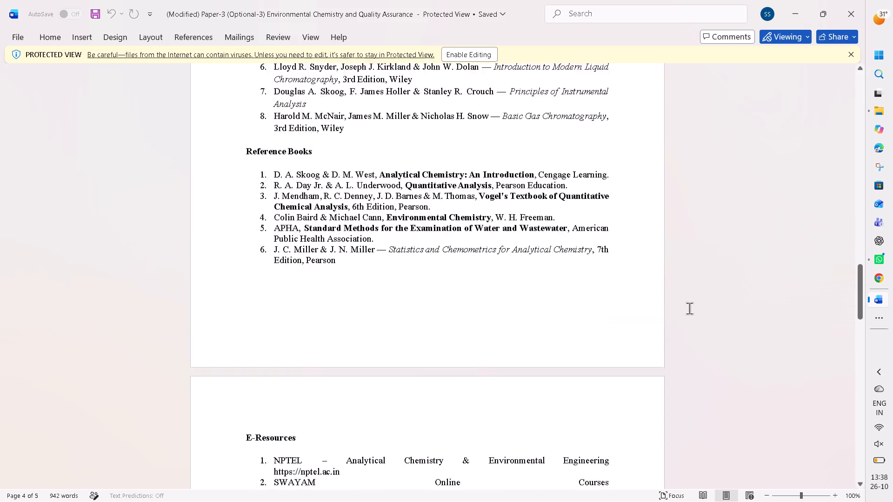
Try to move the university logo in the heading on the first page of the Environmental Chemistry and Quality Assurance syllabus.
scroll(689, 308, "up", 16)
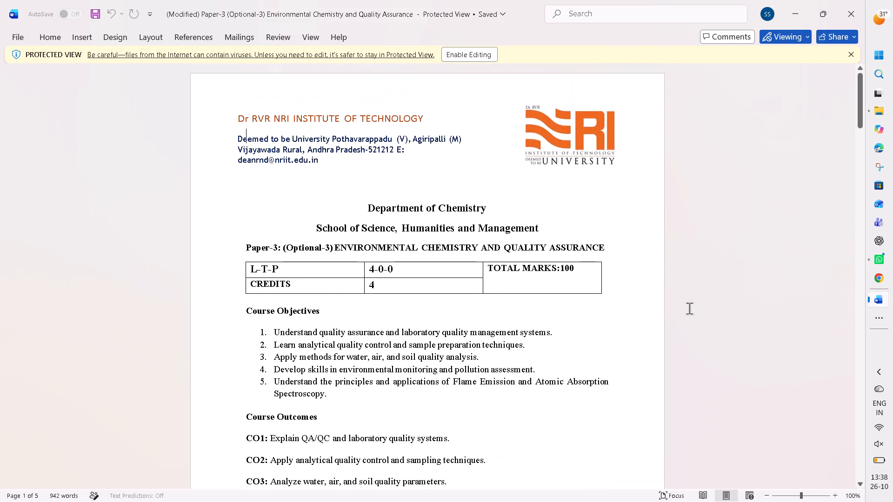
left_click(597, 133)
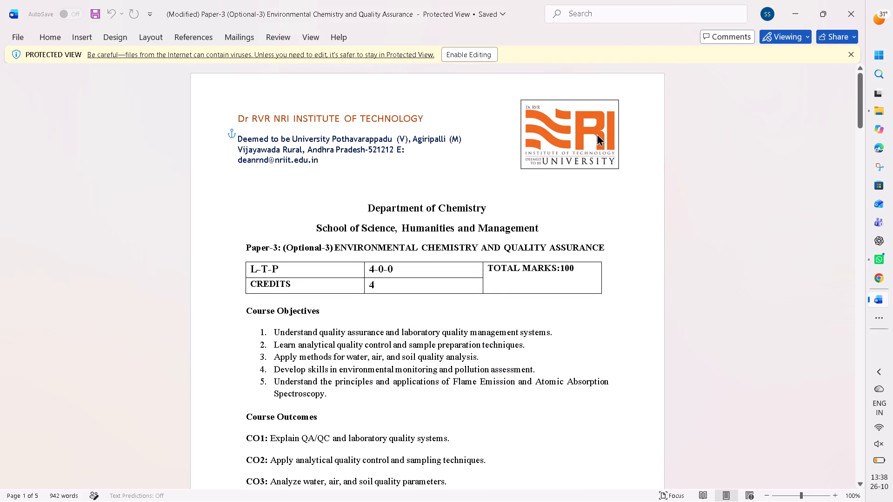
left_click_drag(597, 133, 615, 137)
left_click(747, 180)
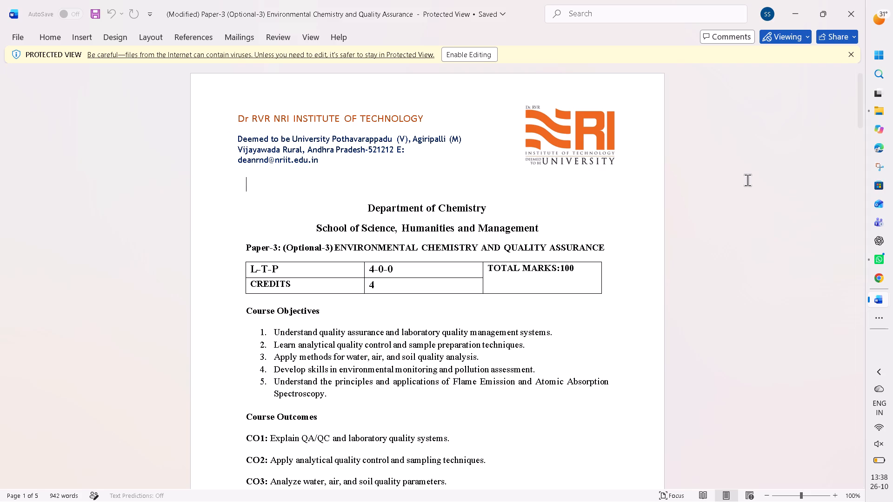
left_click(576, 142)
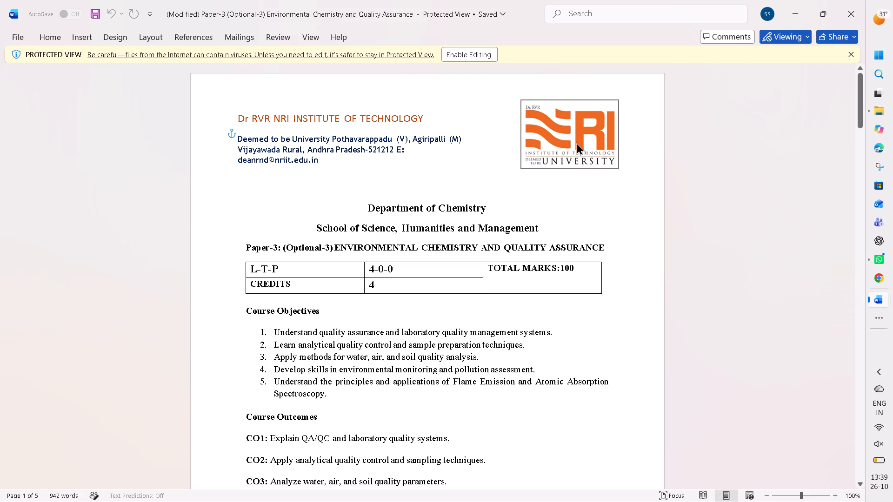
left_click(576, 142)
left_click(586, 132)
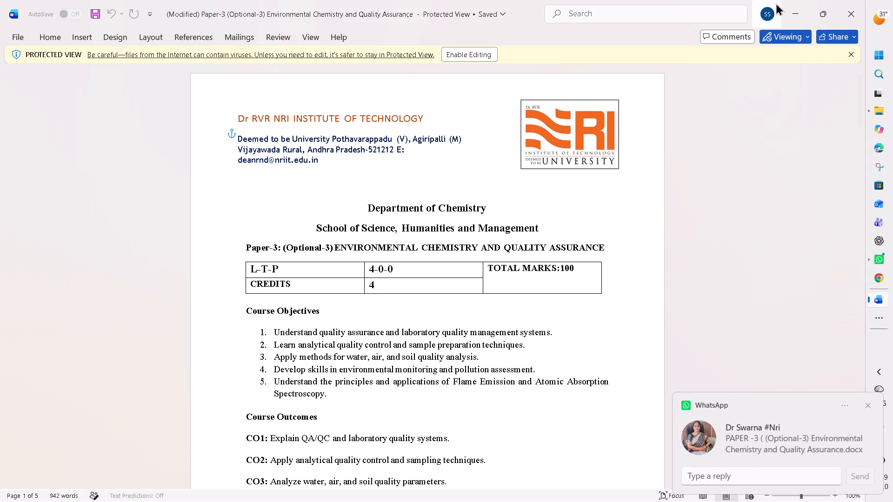
Minimize the syllabus document to return to the Ph.D. Coursework Examination model question paper.
left_click(797, 0)
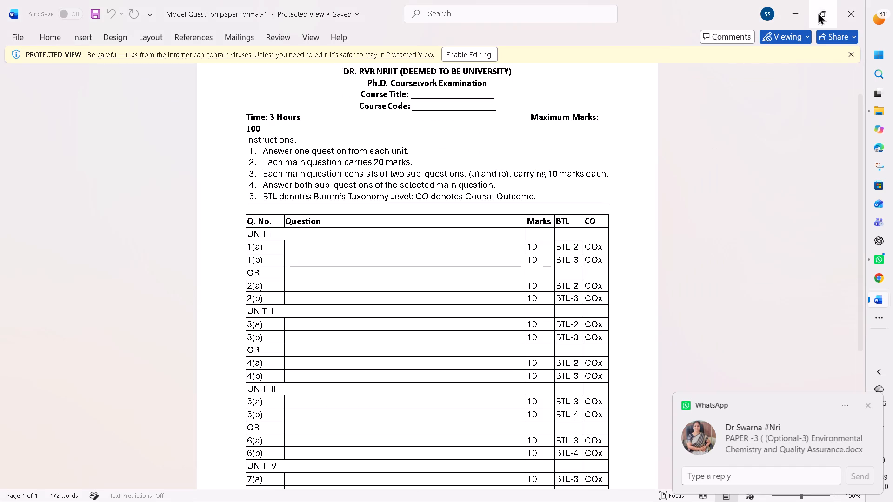
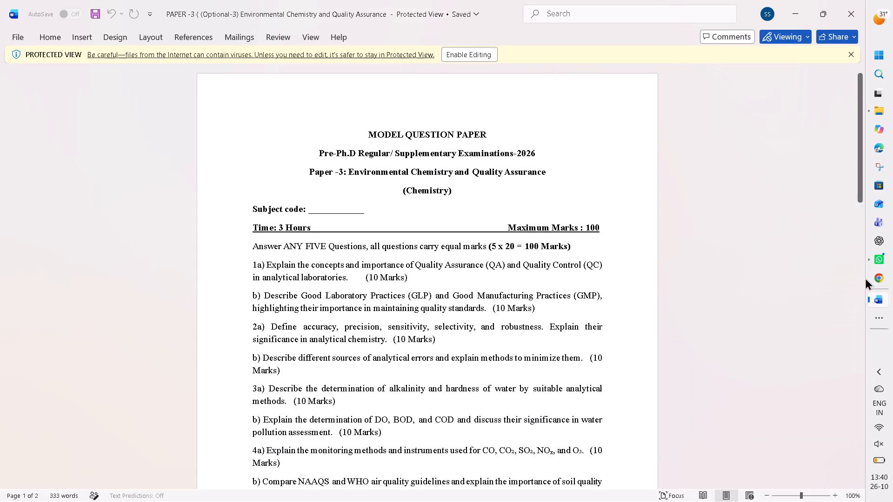
Switch to Google Chrome using the personal profile with the photo avatar and enter "blooom tax" as a Google search for Bloom's taxonomy.
left_click(880, 277)
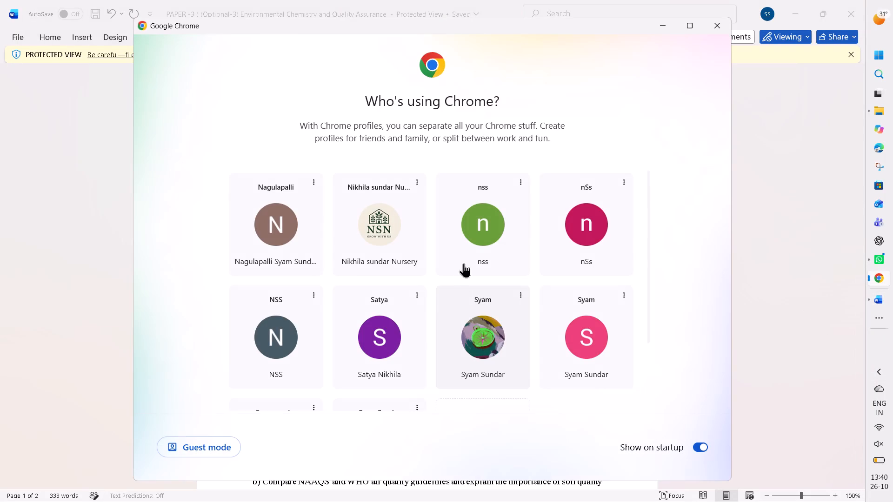
left_click(467, 341)
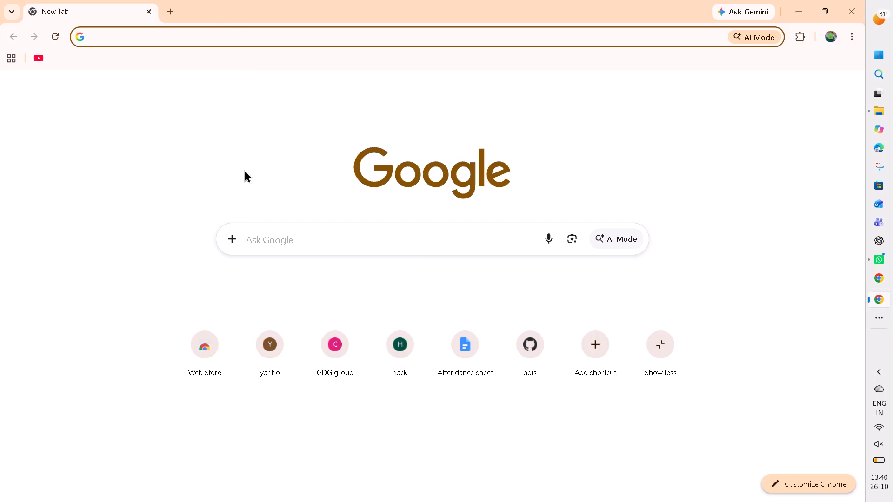
left_click(271, 233)
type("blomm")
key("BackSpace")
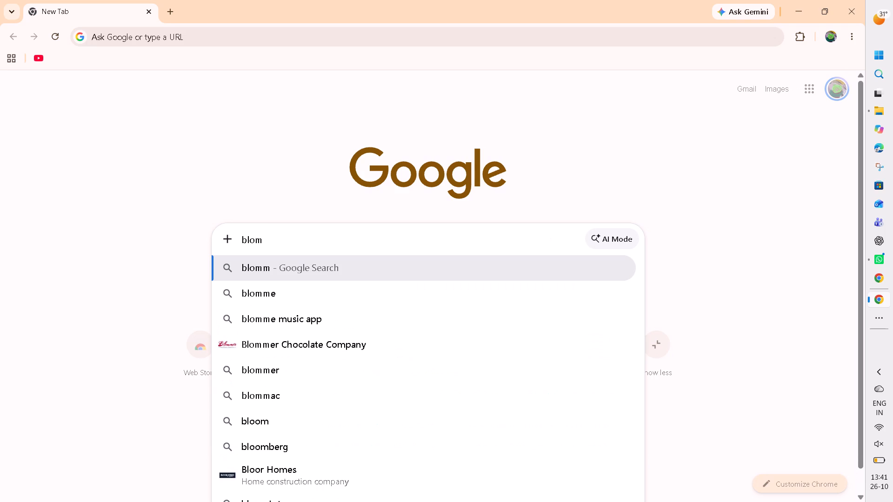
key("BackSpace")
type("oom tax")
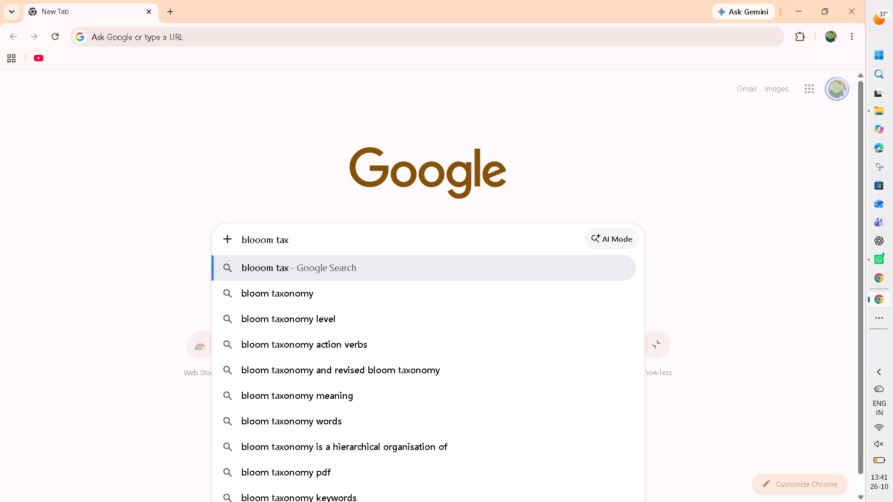
Search Google for bloom taxonomy level and look over the results.
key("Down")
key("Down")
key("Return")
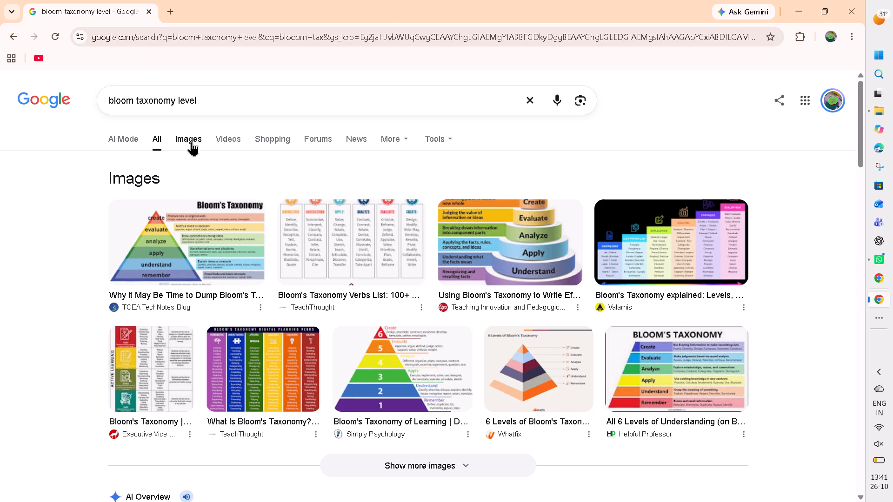
scroll(595, 247, "down", 3)
scroll(595, 247, "up", 4)
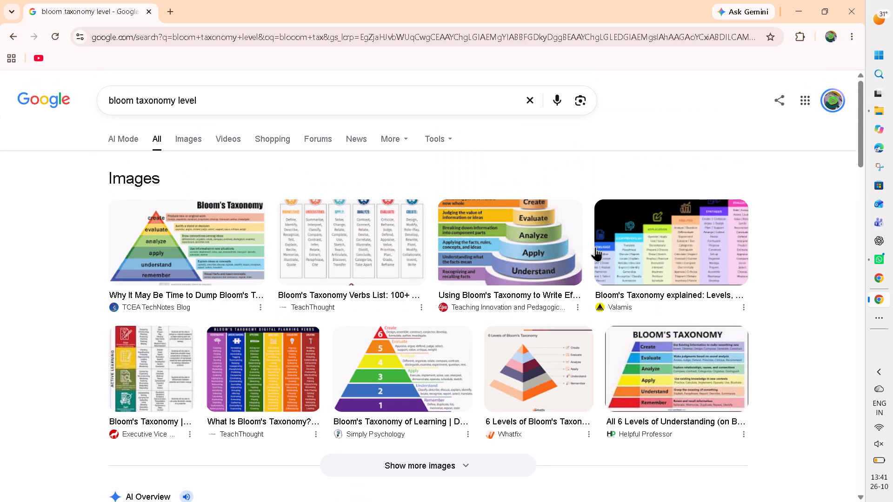
Open TeachThought's Bloom's Taxonomy Verbs List article from the image results and view its chart of verbs by level.
left_click(359, 209)
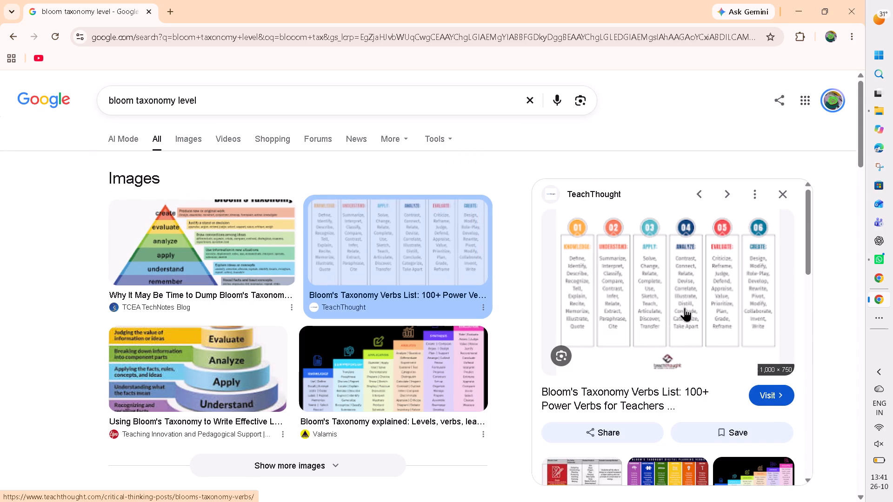
left_click(687, 305)
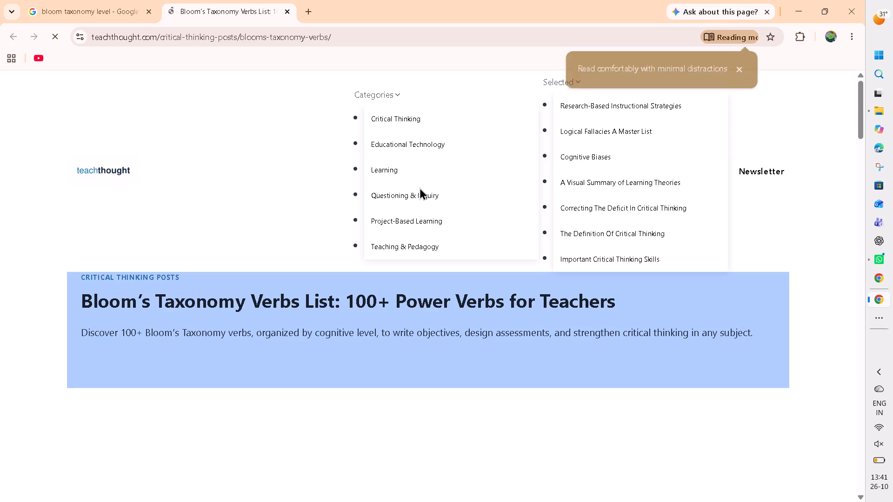
scroll(467, 280, "down", 2)
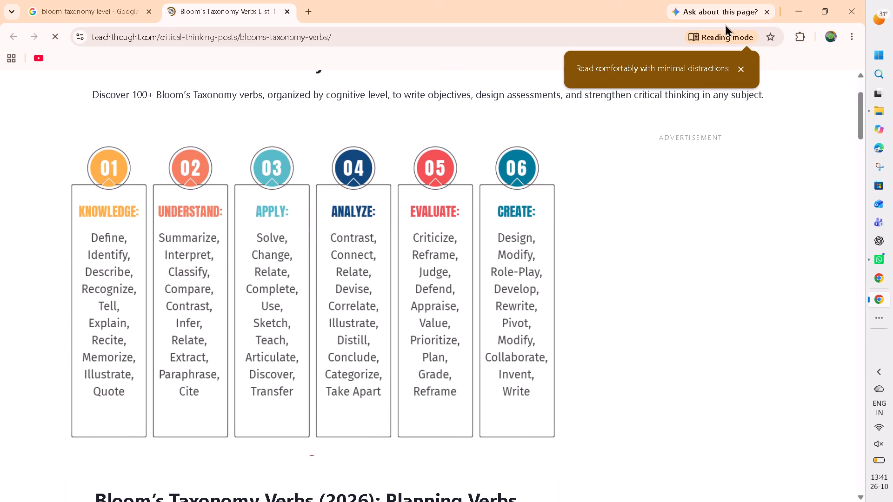
left_click(809, 7)
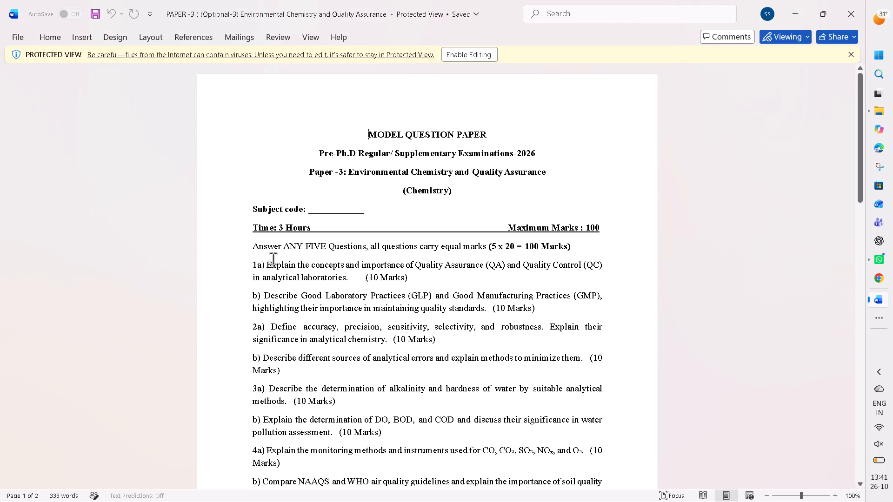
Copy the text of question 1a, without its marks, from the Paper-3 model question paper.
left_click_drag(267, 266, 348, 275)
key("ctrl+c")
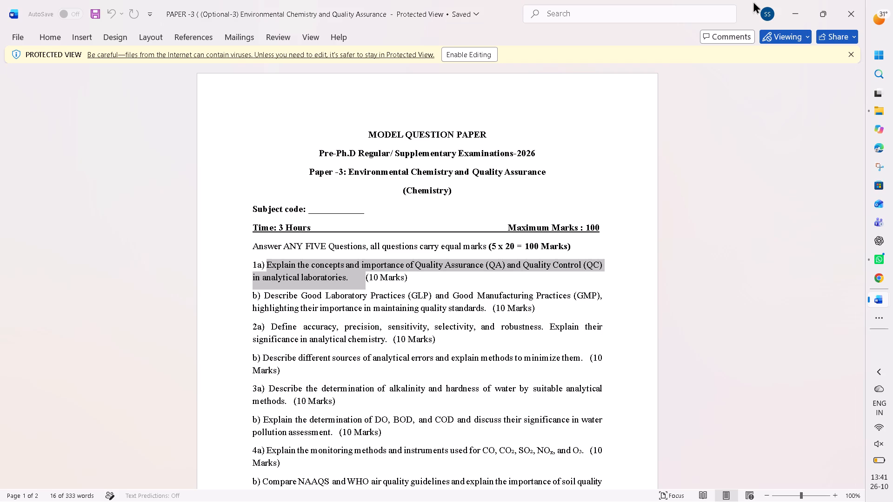
Look over the start of the modified Paper-3 syllabus and bring up the Model Question paper format document.
left_click(786, 0)
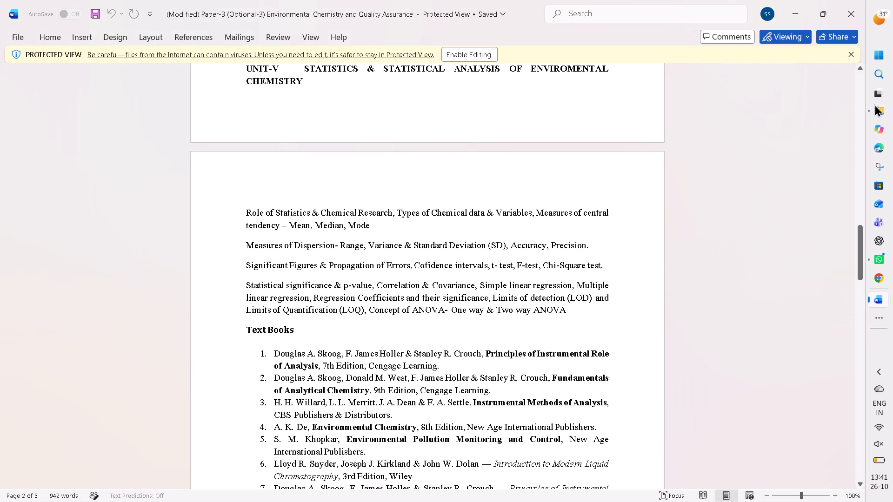
left_click(885, 282)
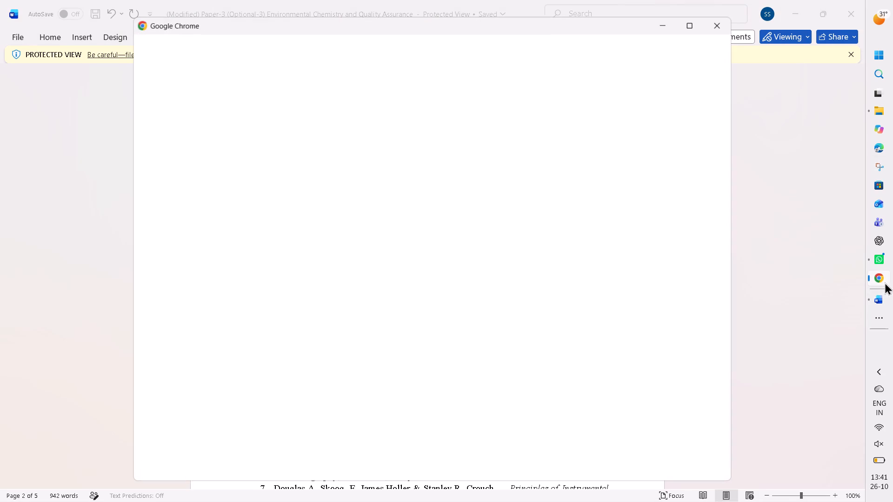
left_click(655, 21)
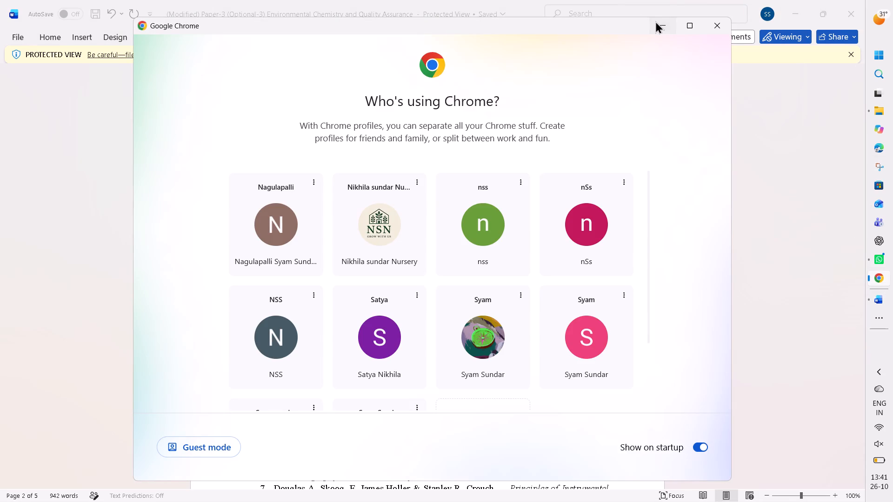
scroll(549, 195, "up", 19)
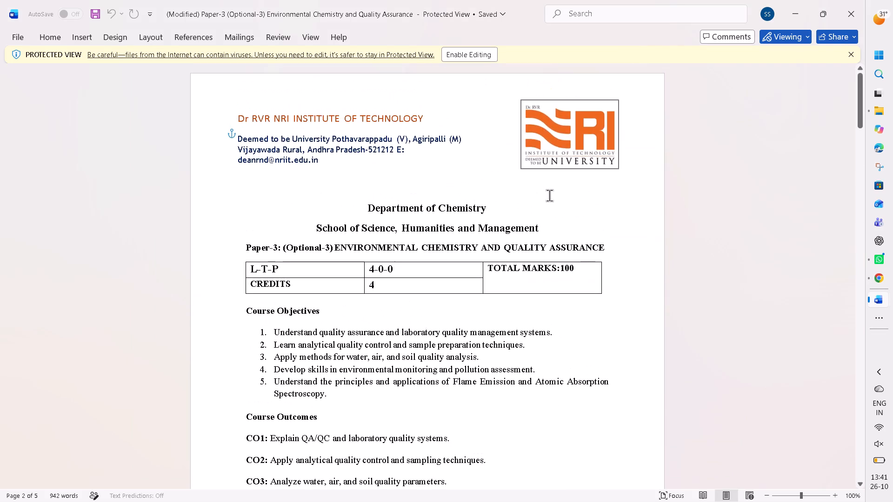
scroll(549, 195, "down", 1)
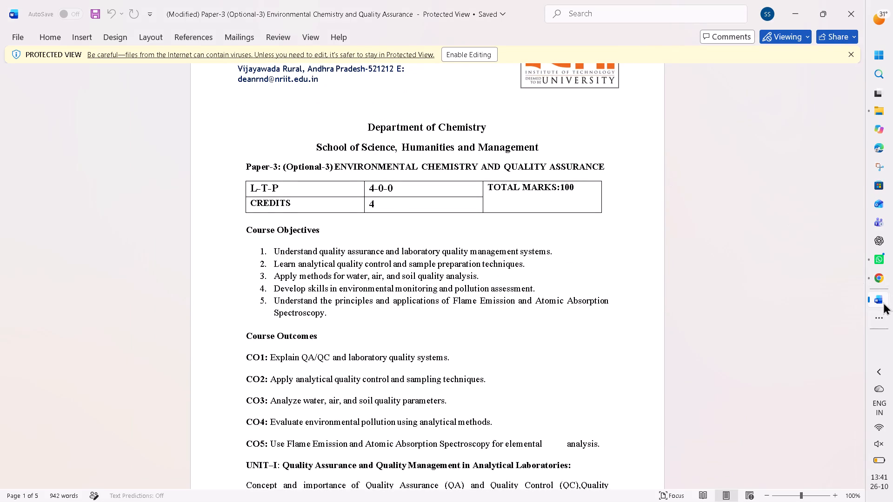
left_click(780, 224)
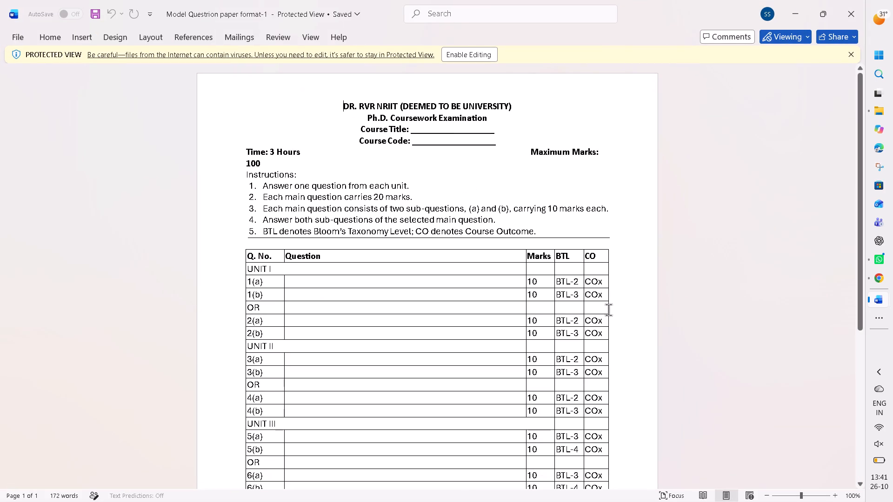
left_click(880, 73)
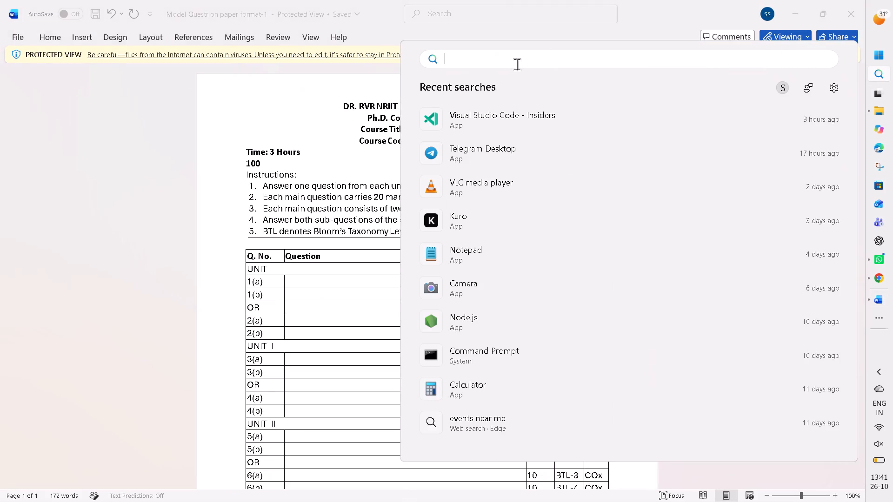
type("note")
key("Return")
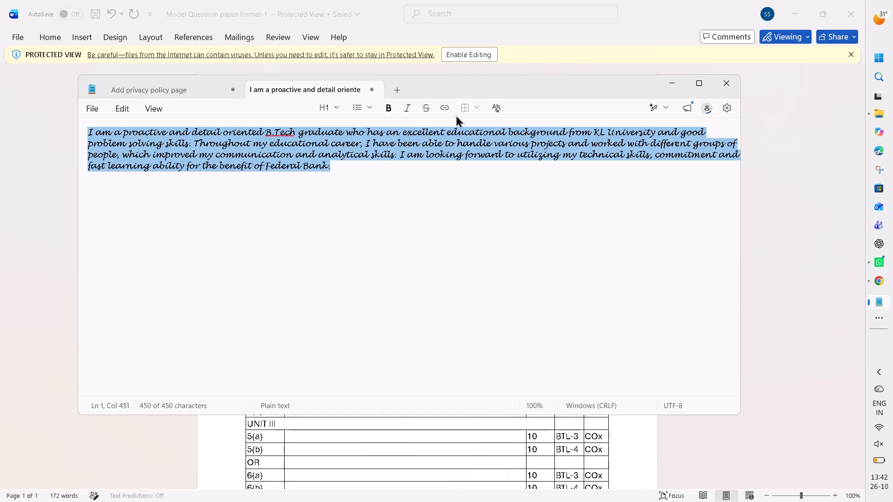
left_click(400, 91)
type("1a")
type(")")
key("space")
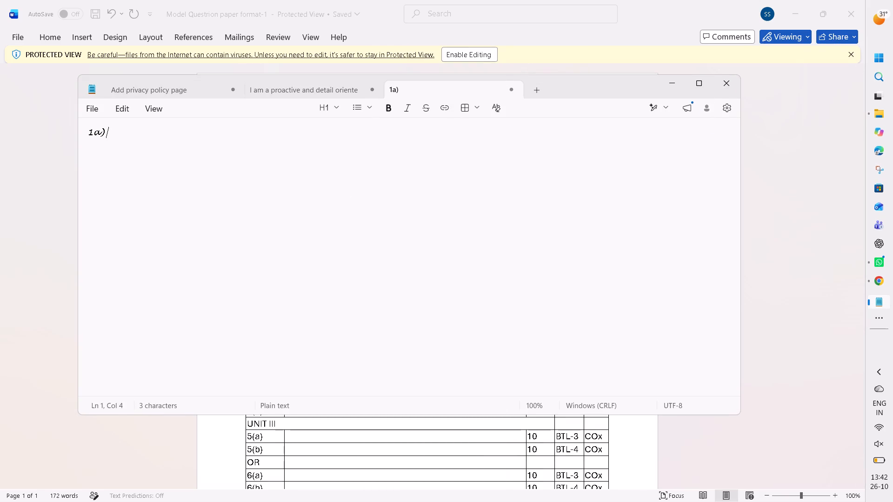
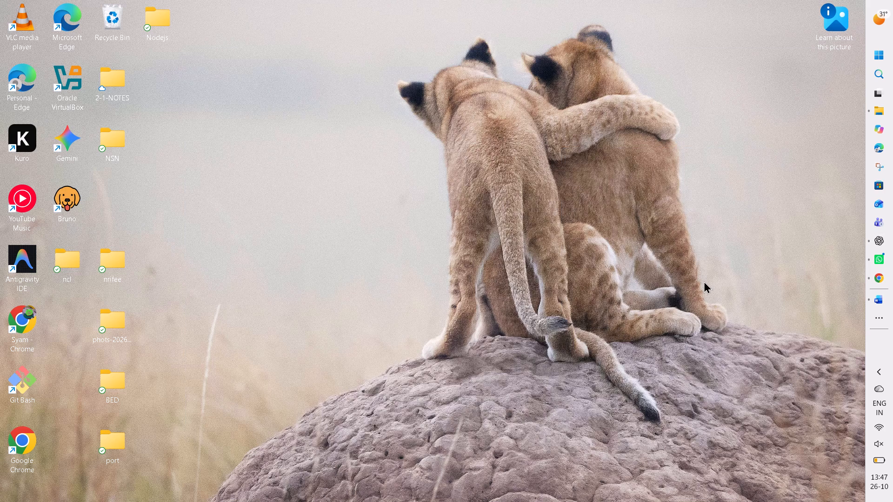
Switch to Chrome using the profile with the photo avatar and open canva.com in a new tab.
left_click(882, 284)
left_click(493, 358)
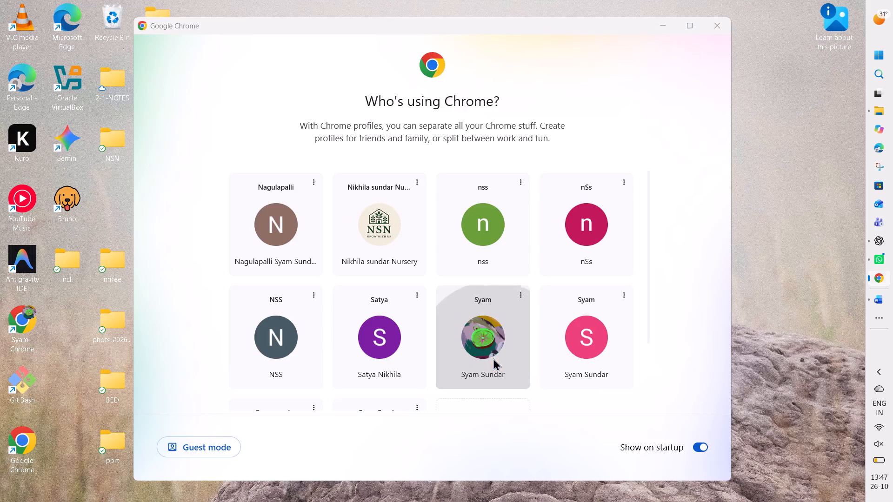
left_click(312, 3)
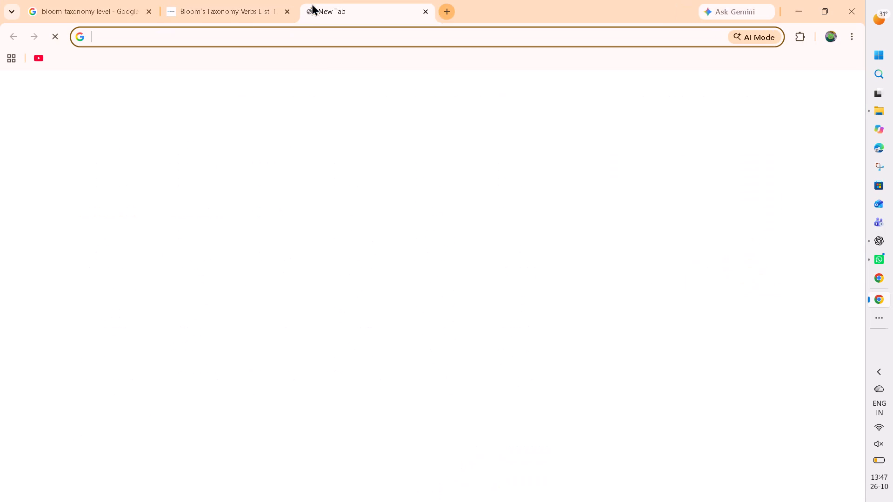
type("can")
key("Return")
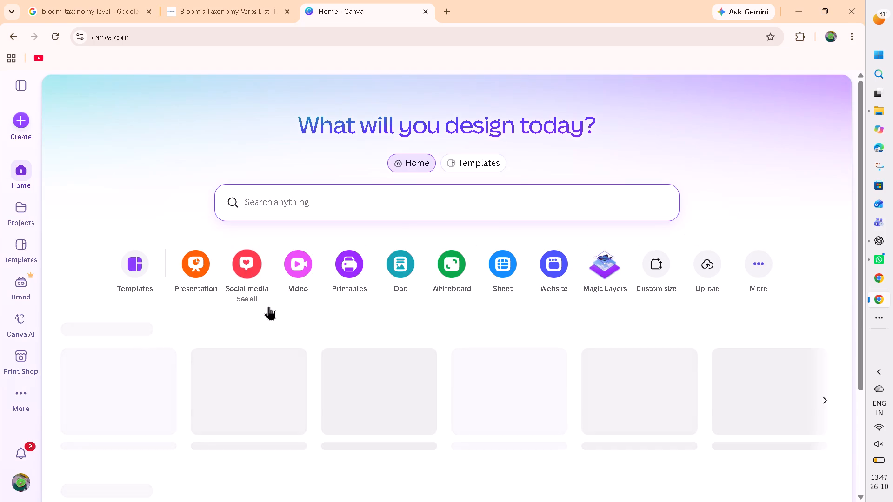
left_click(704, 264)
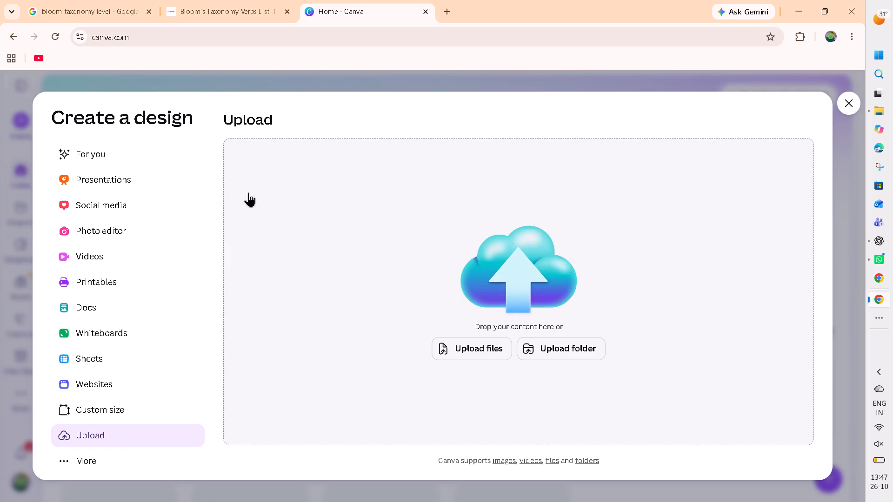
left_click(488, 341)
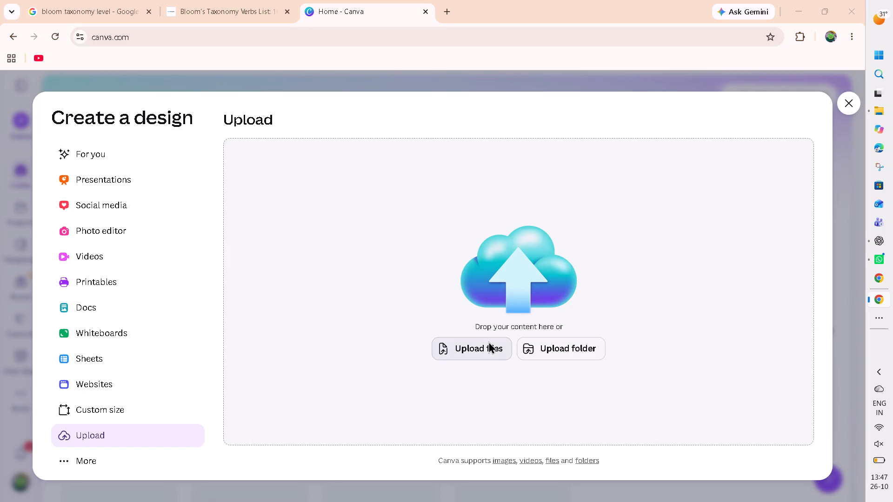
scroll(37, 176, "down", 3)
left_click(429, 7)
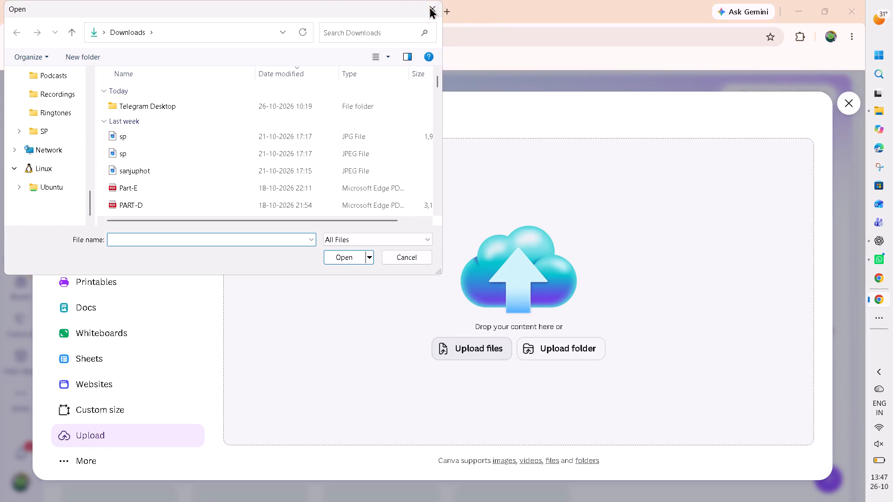
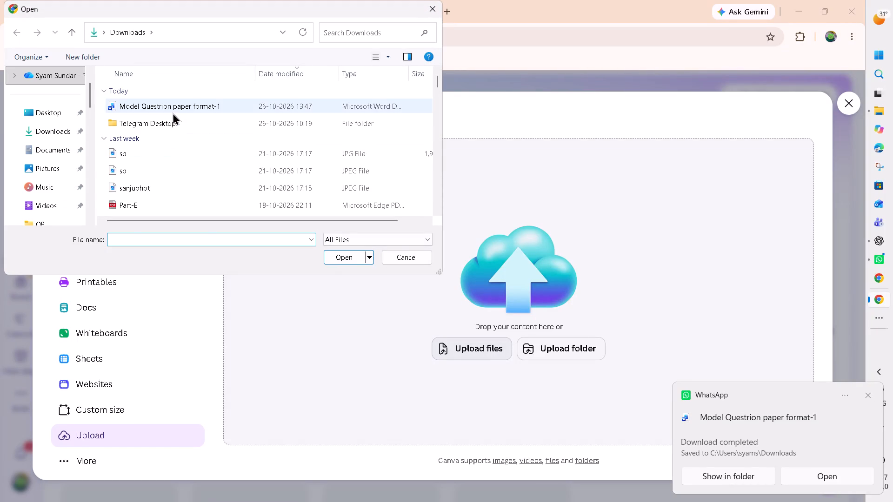
Upload the Word document "Model Questrion paper format-1" from Downloads to Canva and open it as a design.
left_click(173, 112)
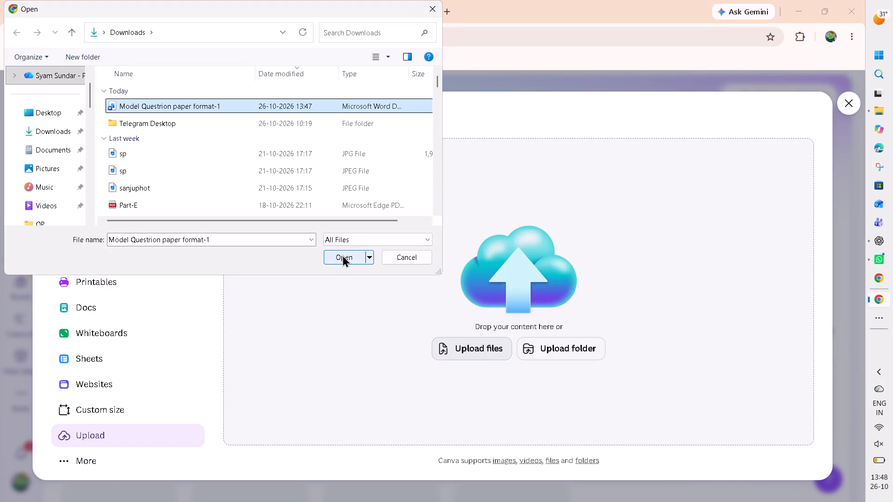
left_click(342, 255)
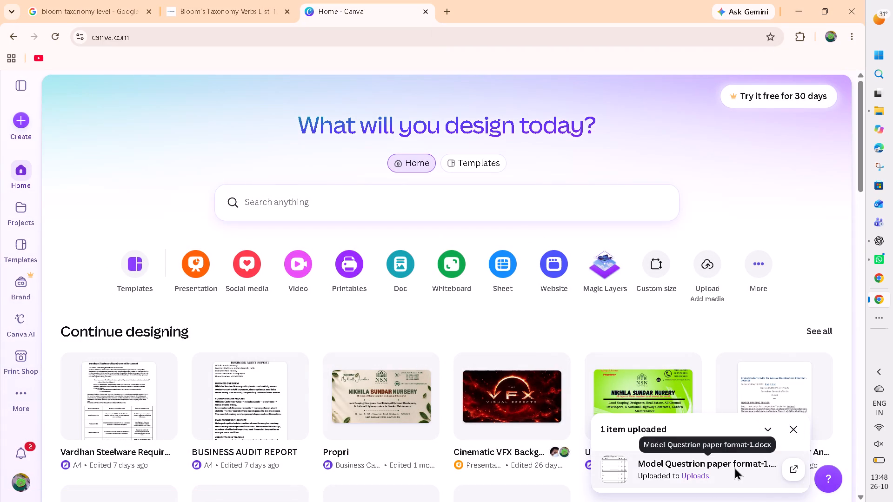
left_click(734, 467)
left_click(793, 472)
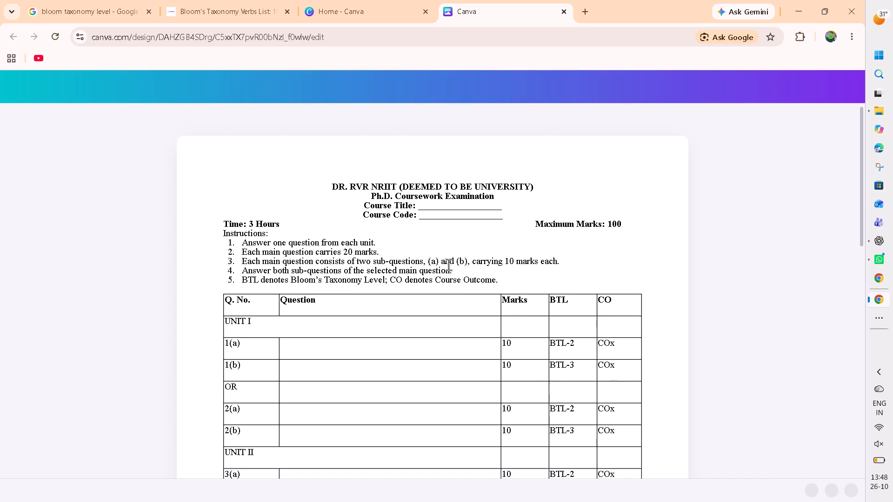
Examine the imported question paper layout, from the header and instructions through the UNIT I to UNIT V table rows.
left_click(306, 332)
left_click(299, 351)
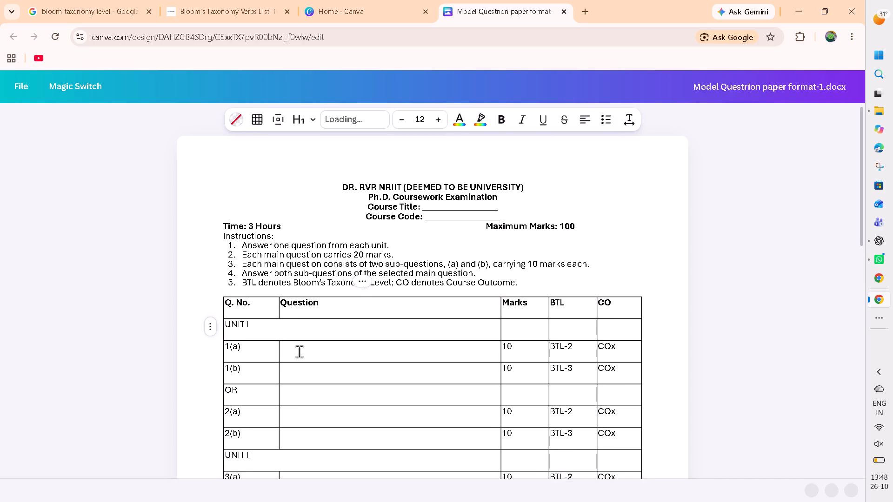
left_click(299, 351)
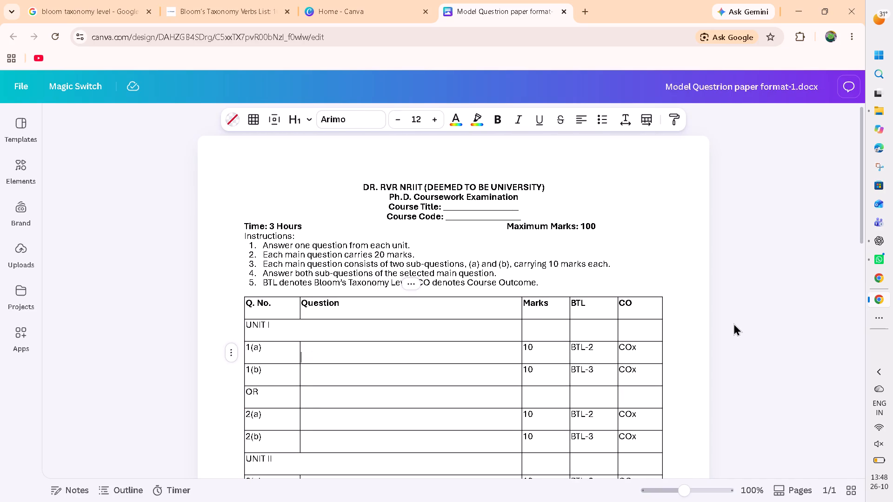
left_click(740, 328)
scroll(575, 319, "down", 3)
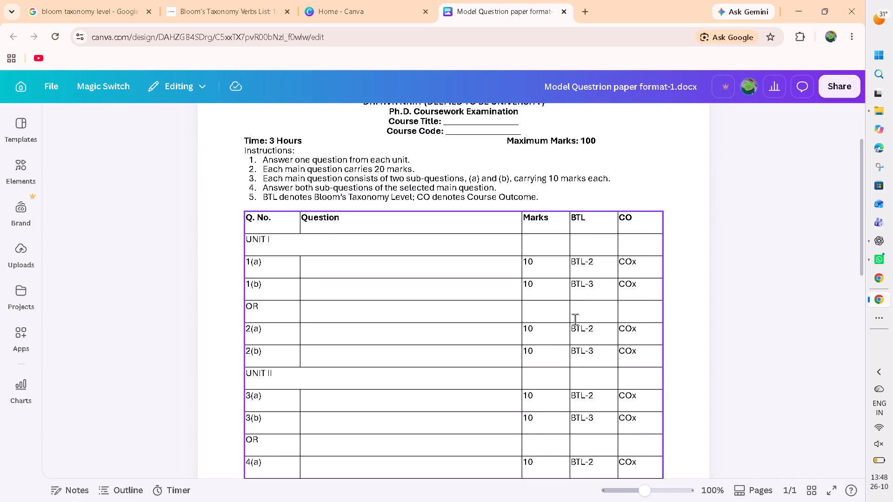
scroll(575, 319, "down", 2)
scroll(587, 365, "down", 7)
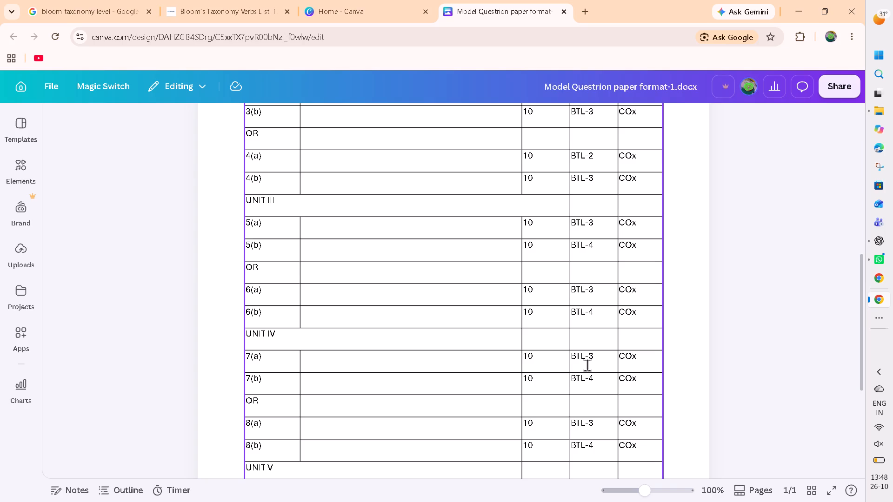
scroll(587, 365, "down", 5)
scroll(587, 365, "up", 12)
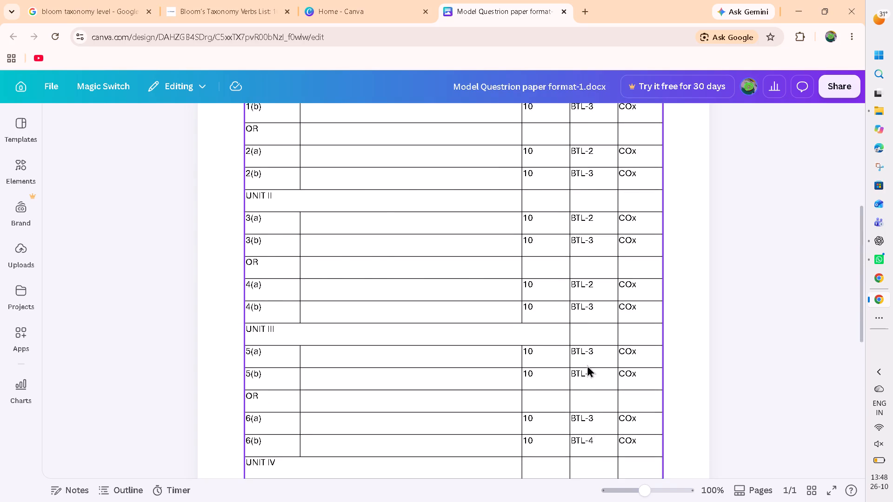
scroll(587, 365, "up", 3)
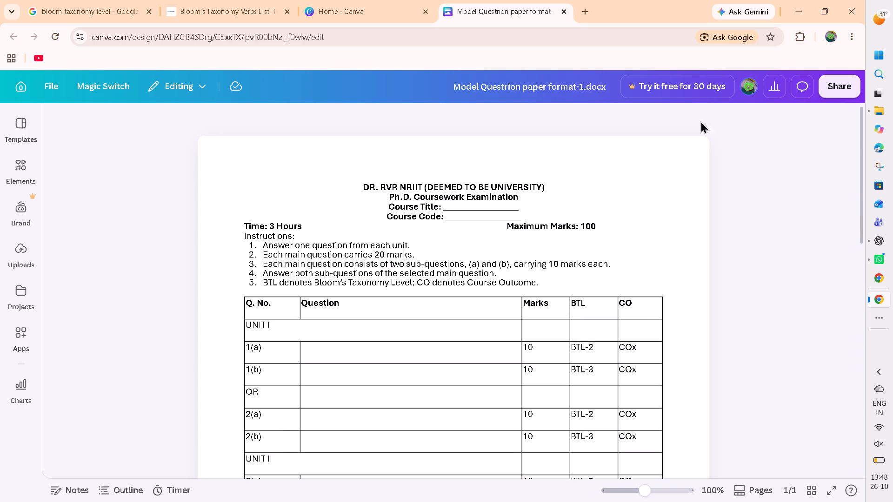
scroll(605, 250, "down", 9)
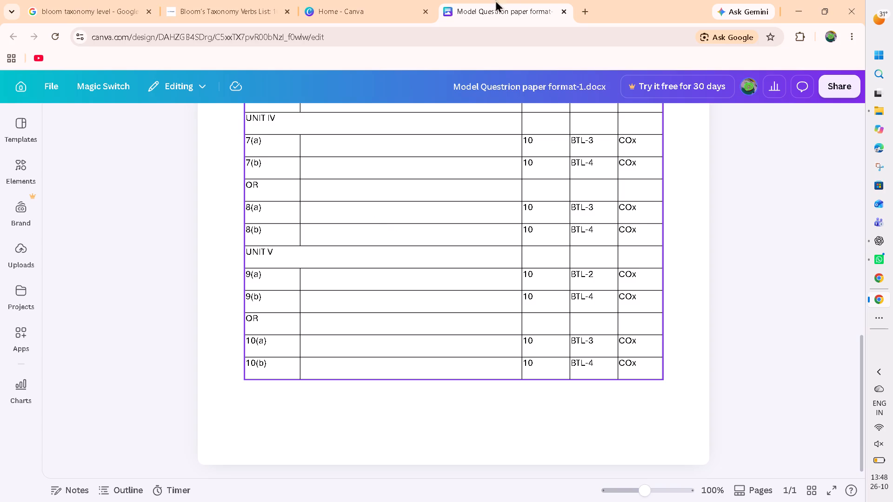
Search Google for "doc to pdf" in a new tab and open iLovePDF's Word to PDF converter.
left_click(373, 4)
left_click(584, 9)
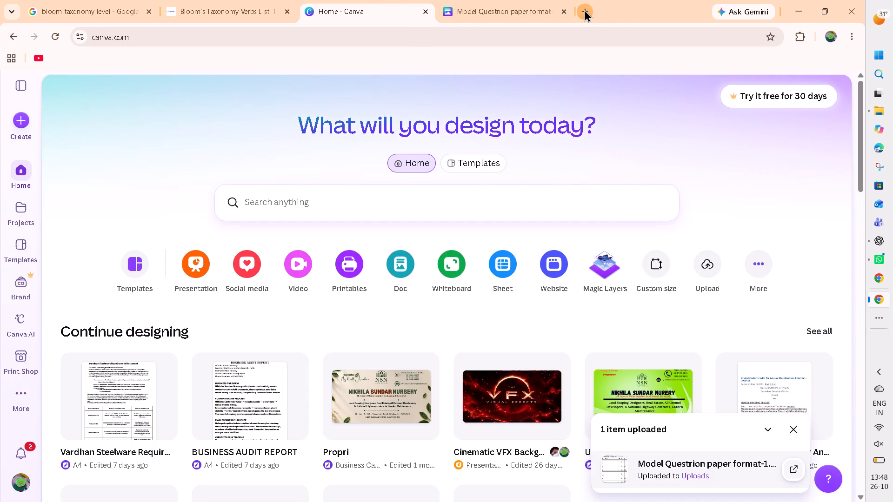
left_click(261, 240)
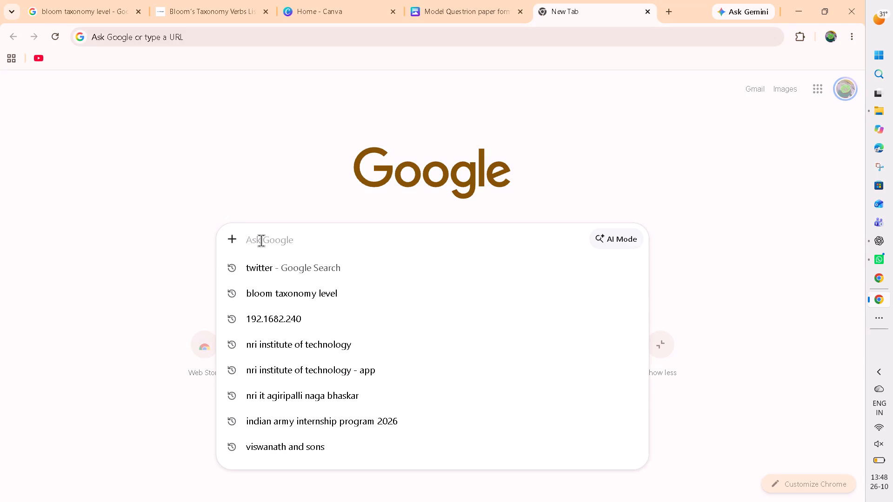
type("doc to pdf")
key("Return")
left_click(186, 200)
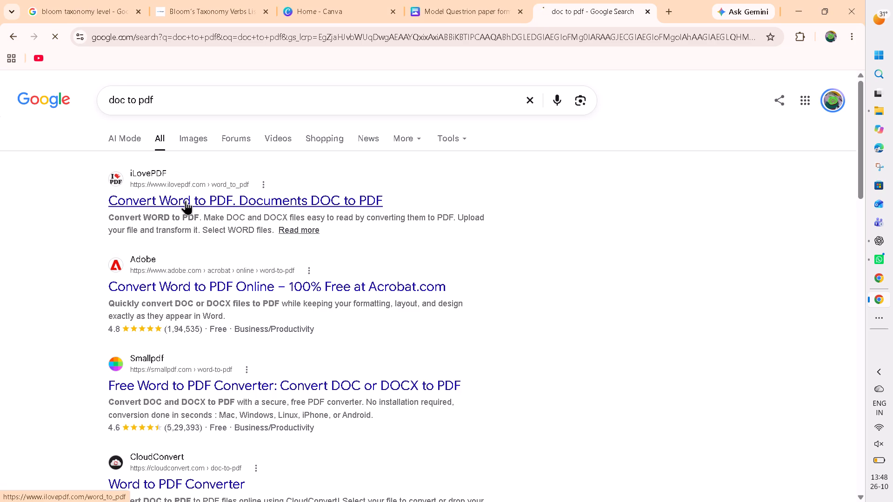
left_click(398, 215)
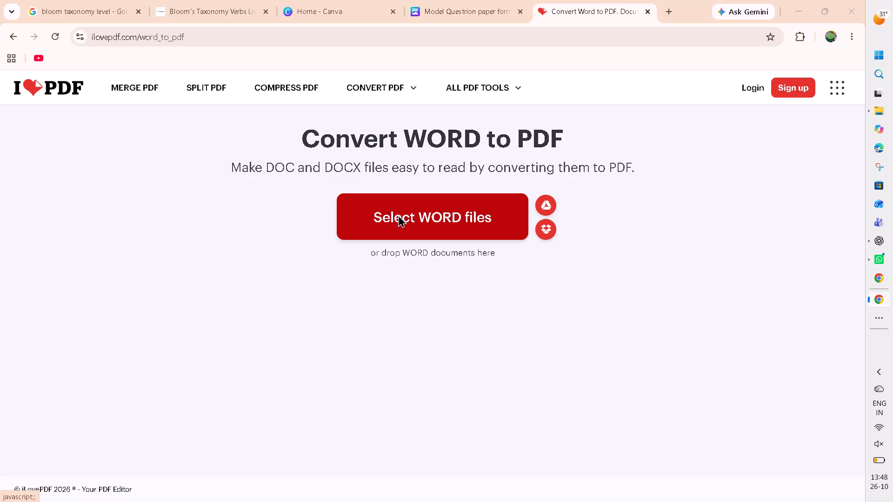
left_click_drag(162, 104, 337, 262)
left_click(337, 262)
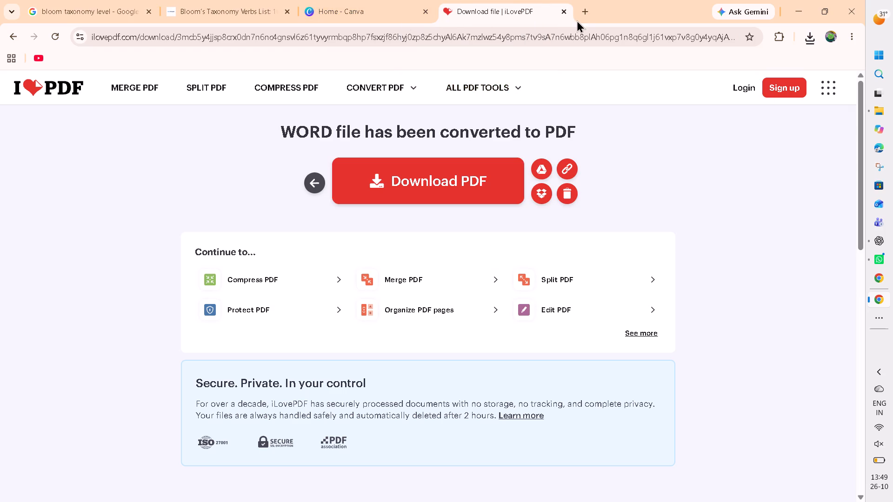
left_click(561, 15)
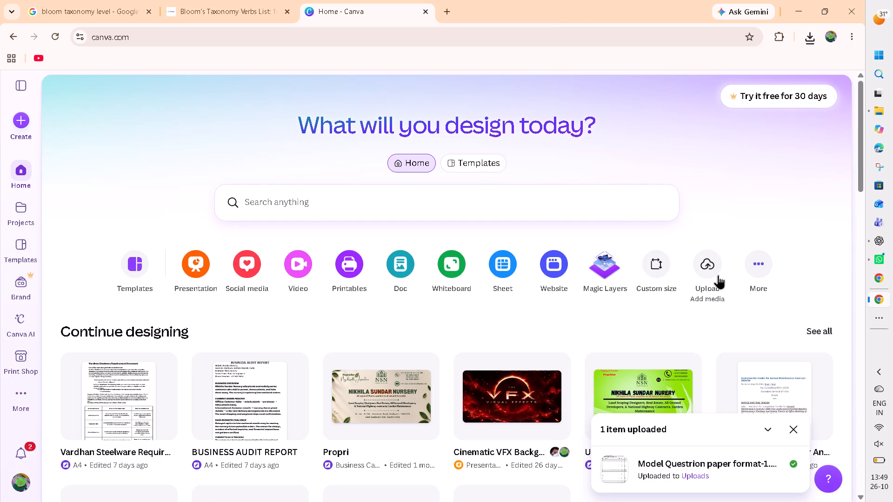
Upload the PDF version of "Model Questrion paper format-1" from Downloads to Canva and open it as a design.
left_click(718, 275)
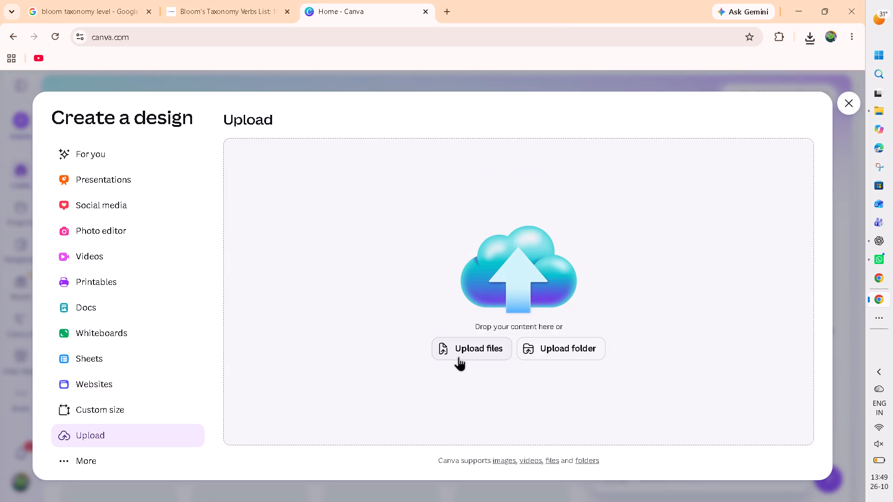
left_click(459, 357)
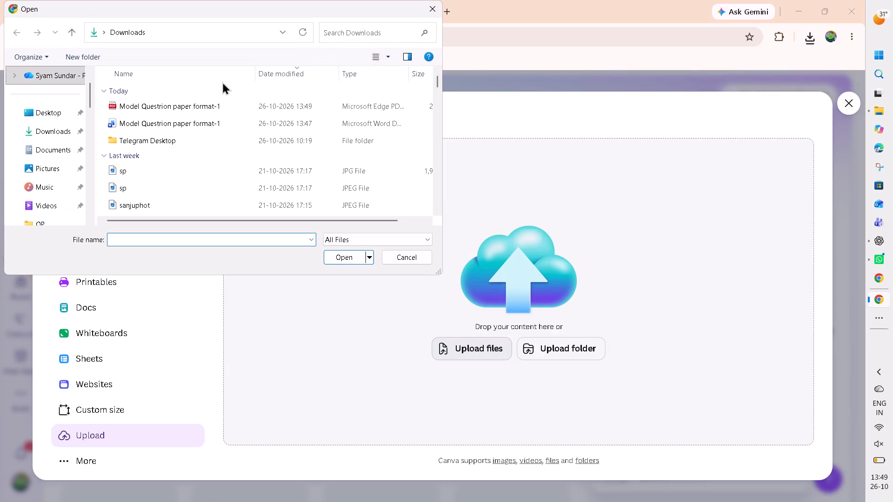
left_click(201, 109)
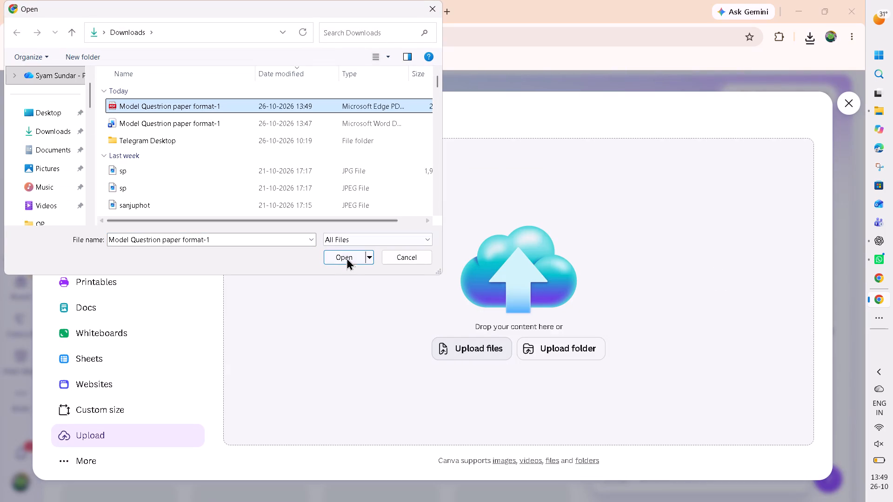
left_click(348, 260)
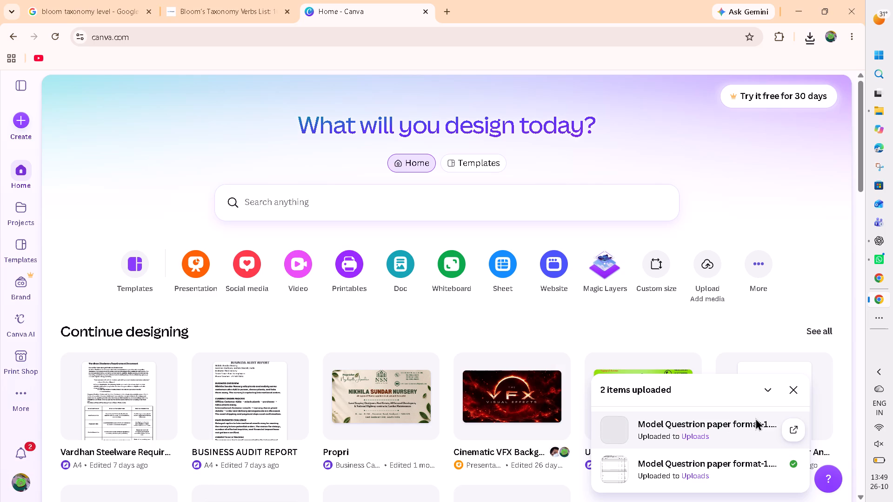
left_click(802, 427)
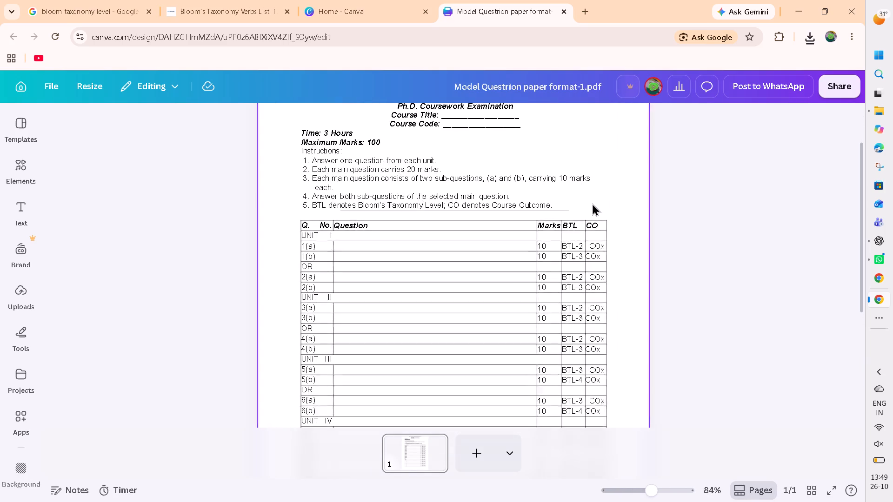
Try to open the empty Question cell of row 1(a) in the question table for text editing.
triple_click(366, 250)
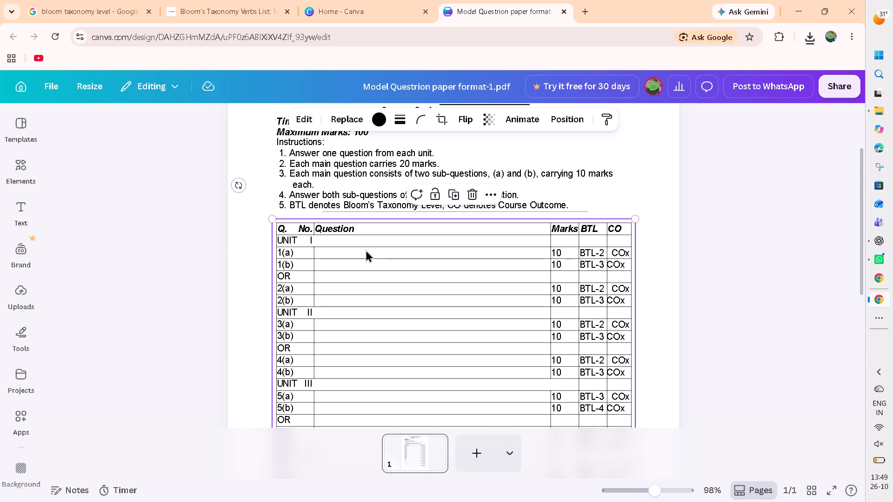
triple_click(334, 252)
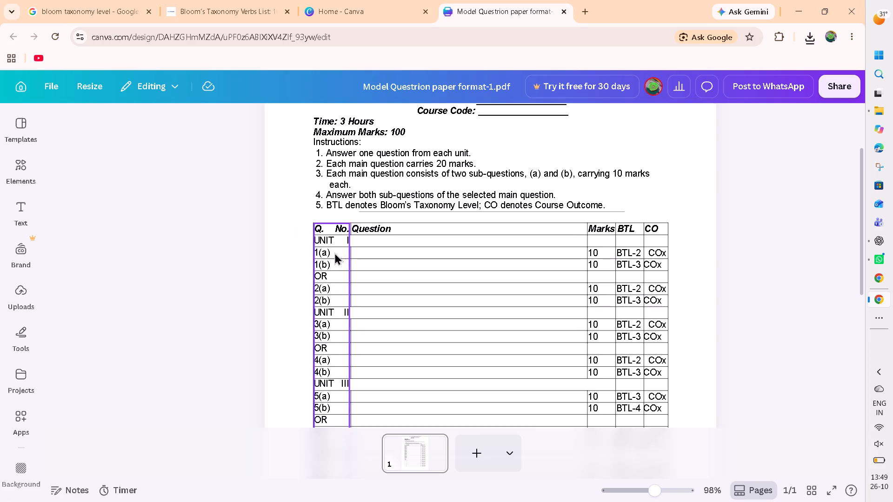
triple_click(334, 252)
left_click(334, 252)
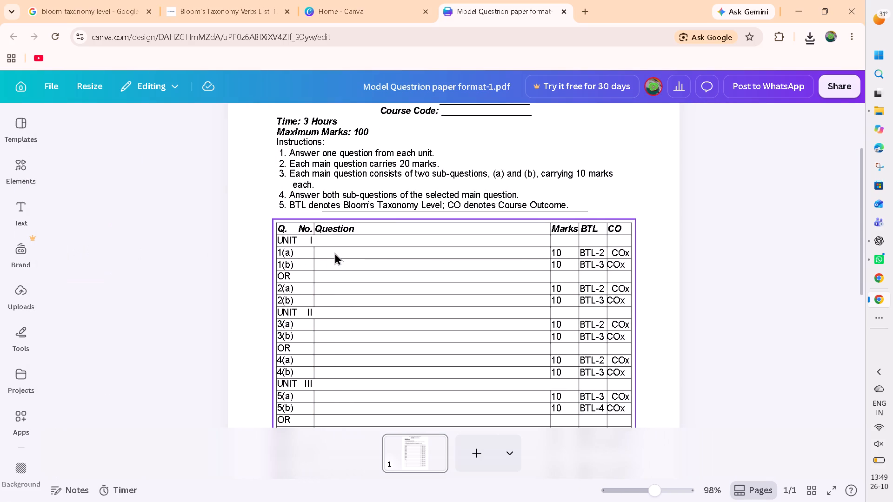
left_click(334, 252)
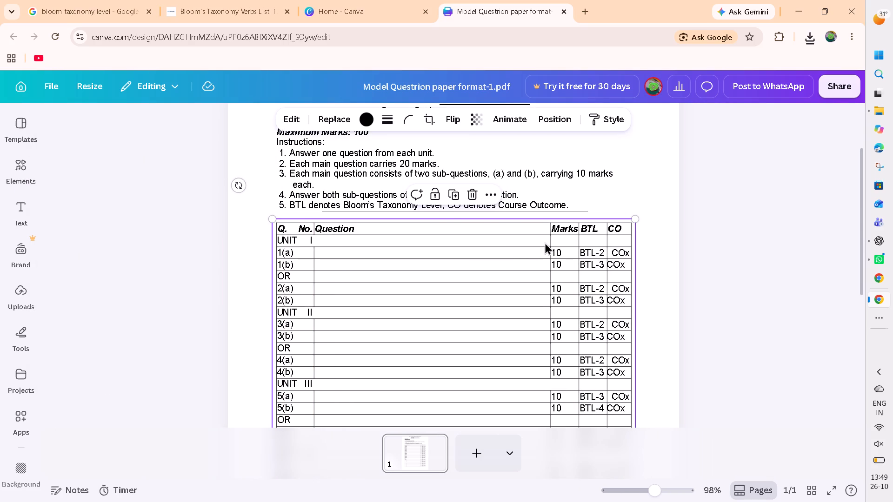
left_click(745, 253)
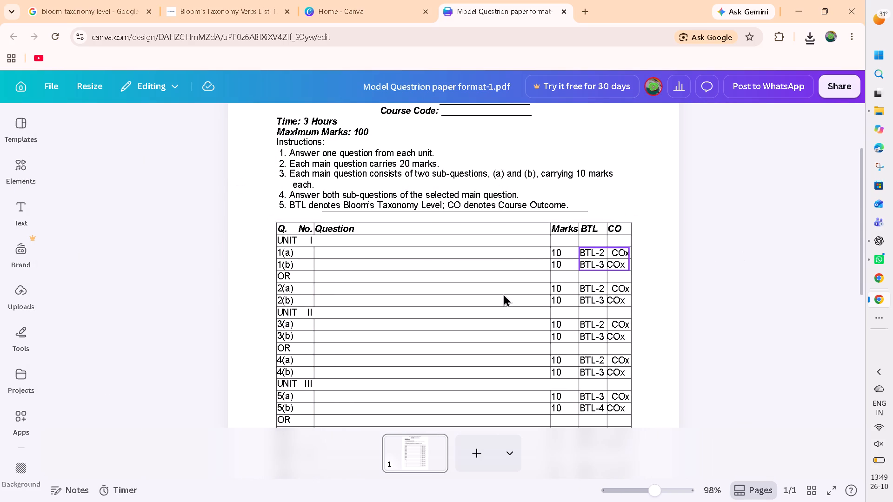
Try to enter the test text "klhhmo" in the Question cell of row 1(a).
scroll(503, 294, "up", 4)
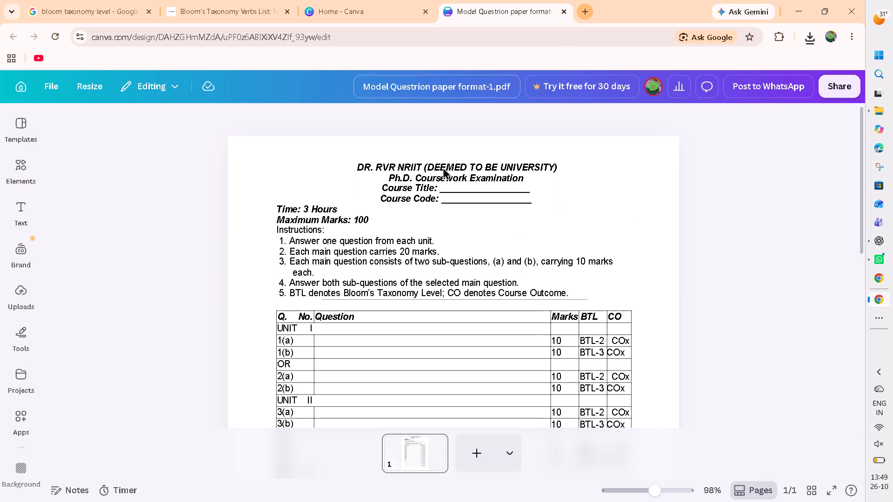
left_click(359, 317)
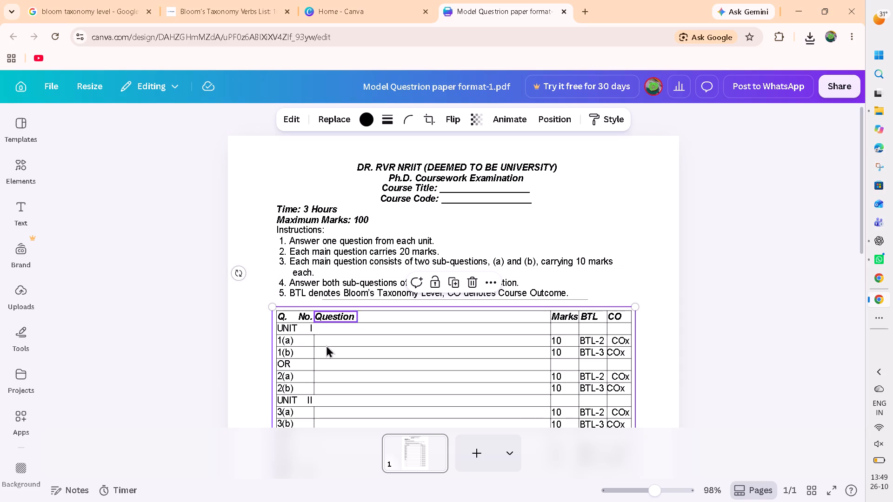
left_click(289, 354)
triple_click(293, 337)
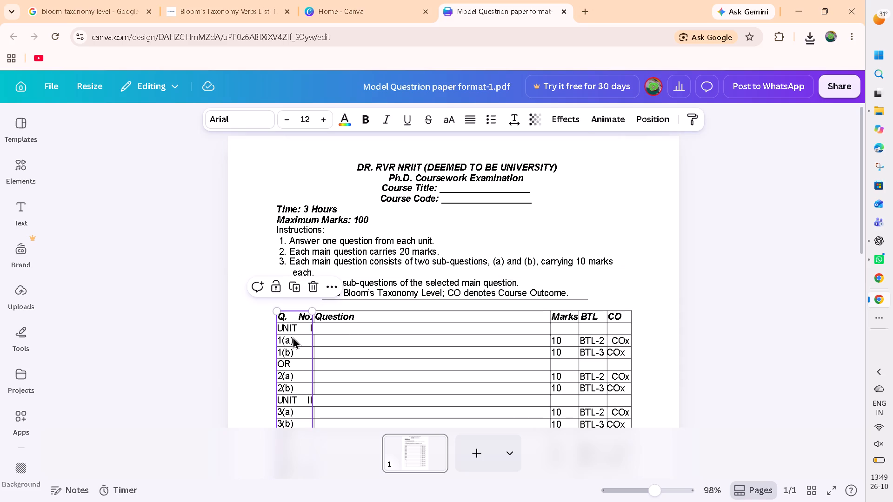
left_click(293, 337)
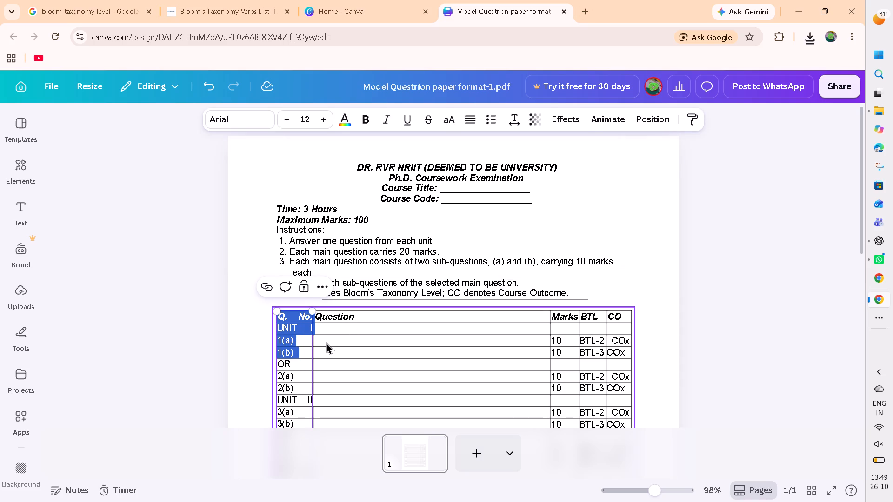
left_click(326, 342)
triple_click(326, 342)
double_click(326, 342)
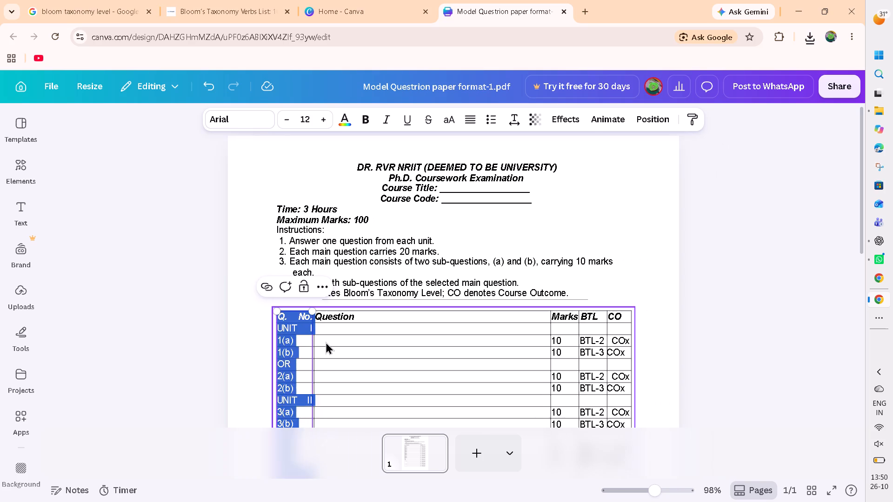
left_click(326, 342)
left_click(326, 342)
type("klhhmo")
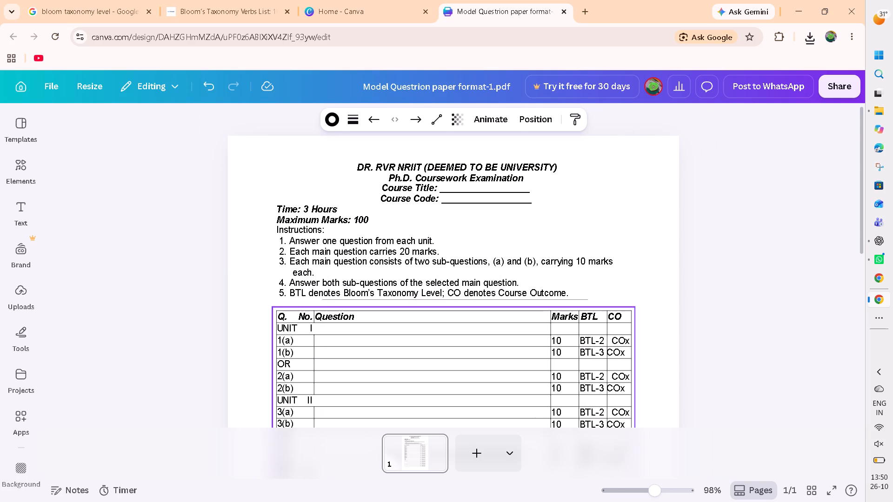
Add a blank second page after the question paper page.
triple_click(443, 180)
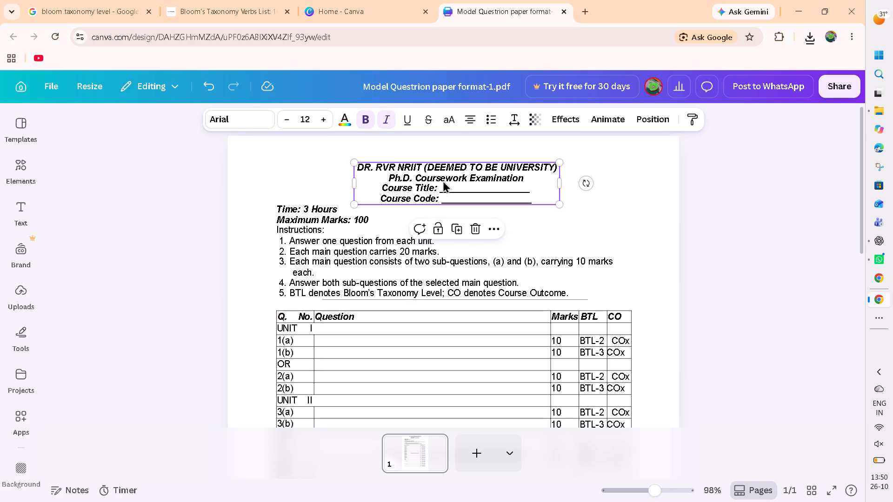
left_click(443, 180)
scroll(602, 254, "down", 2)
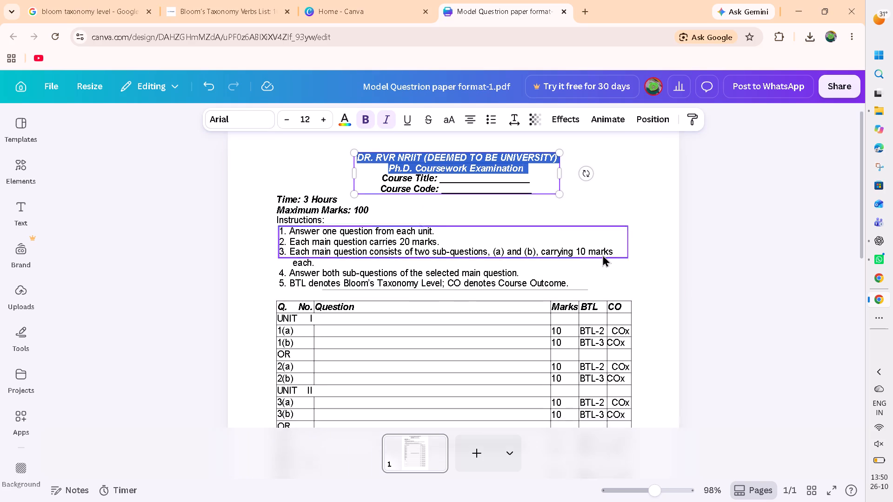
scroll(602, 254, "down", 2)
left_click(471, 449)
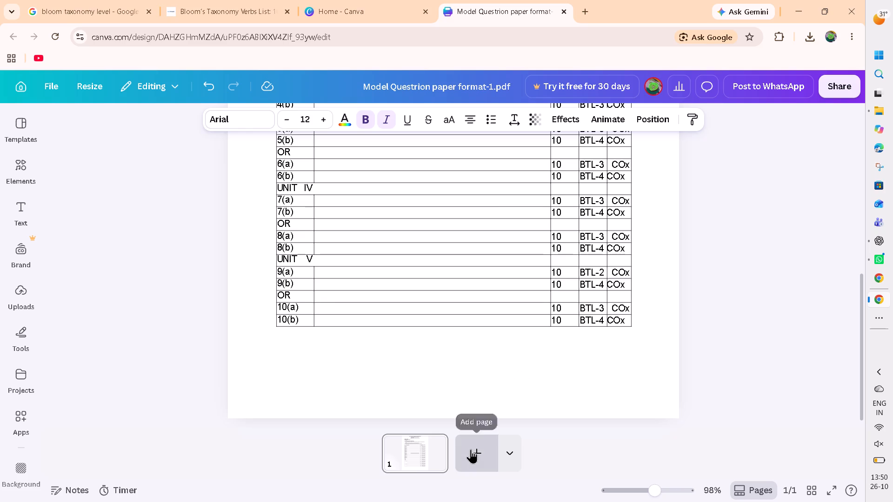
left_click(401, 443)
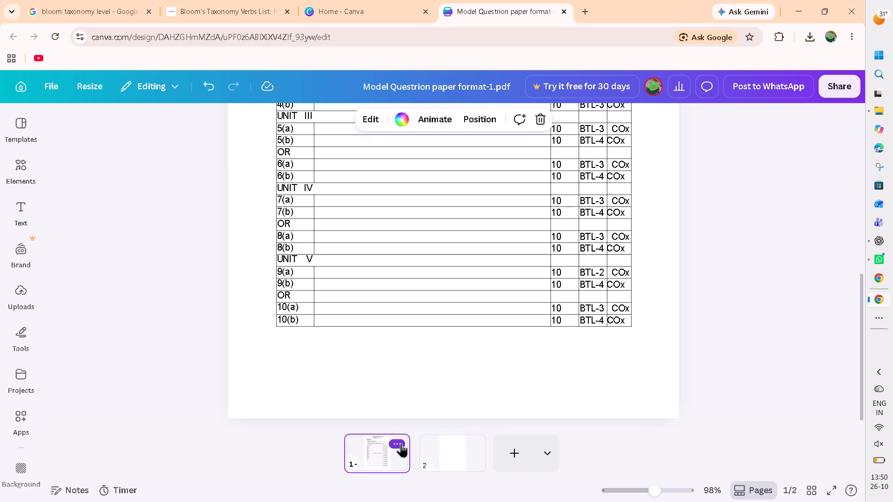
left_click(401, 440)
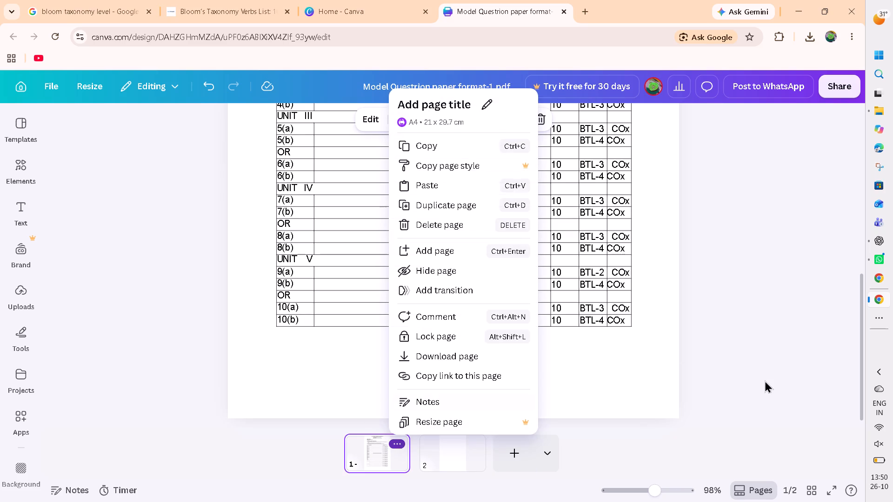
left_click(769, 379)
Copy the table grid from page 1 and paste it onto the blank page 2.
left_click(463, 330)
scroll(463, 330, "up", 2)
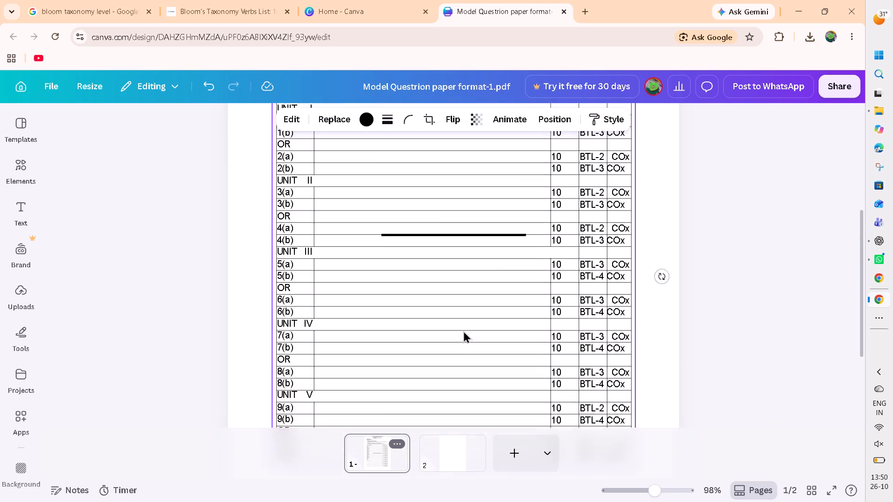
scroll(463, 330, "up", 4)
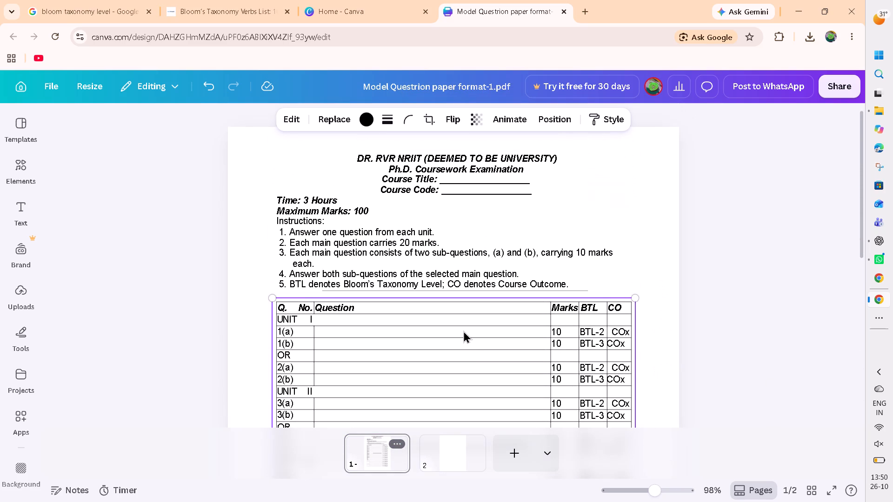
scroll(463, 330, "up", 1)
key("ctrl+c")
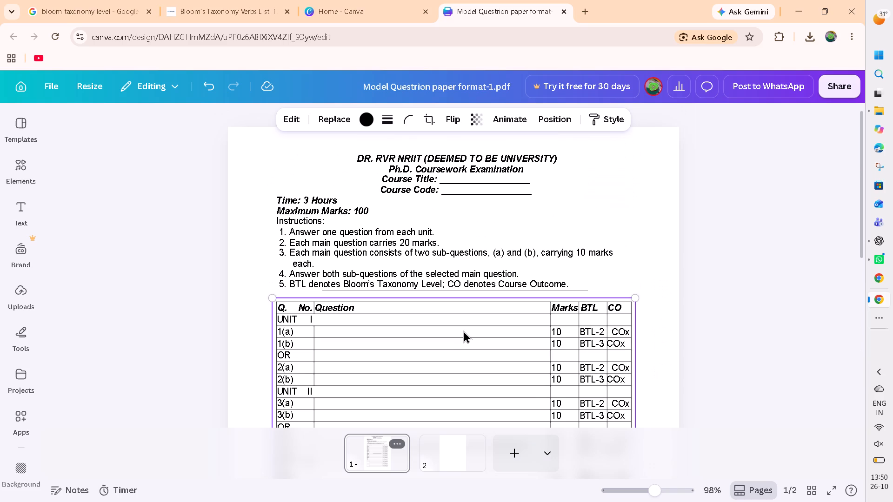
right_click(463, 330)
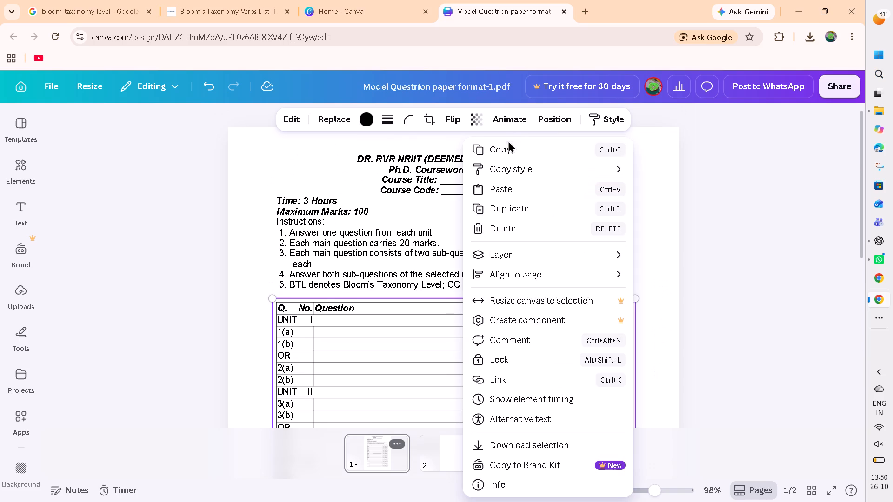
left_click(507, 148)
left_click(459, 457)
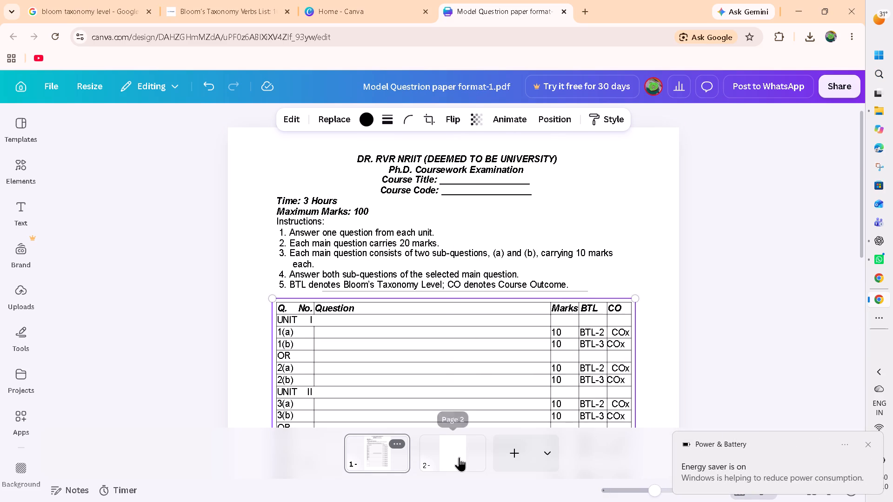
key("ctrl+v")
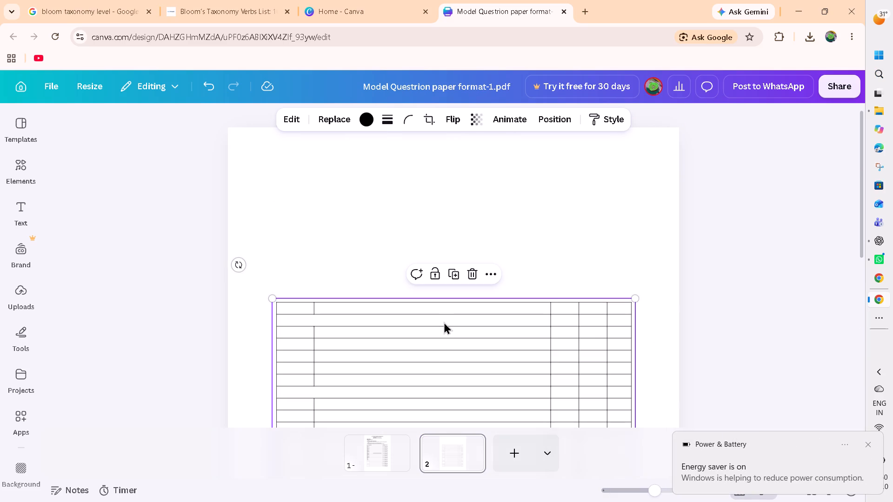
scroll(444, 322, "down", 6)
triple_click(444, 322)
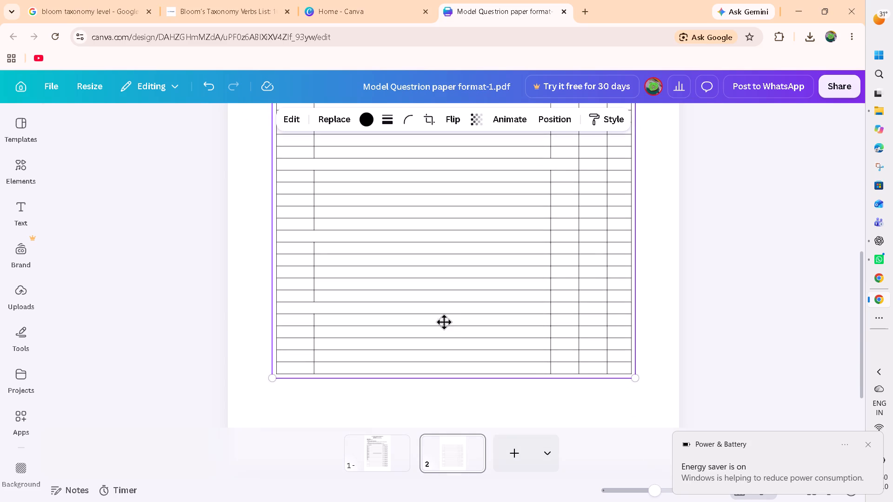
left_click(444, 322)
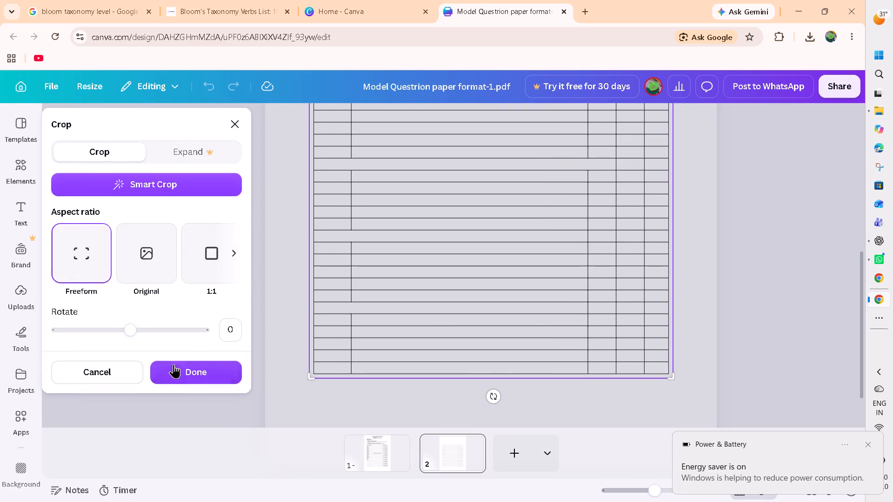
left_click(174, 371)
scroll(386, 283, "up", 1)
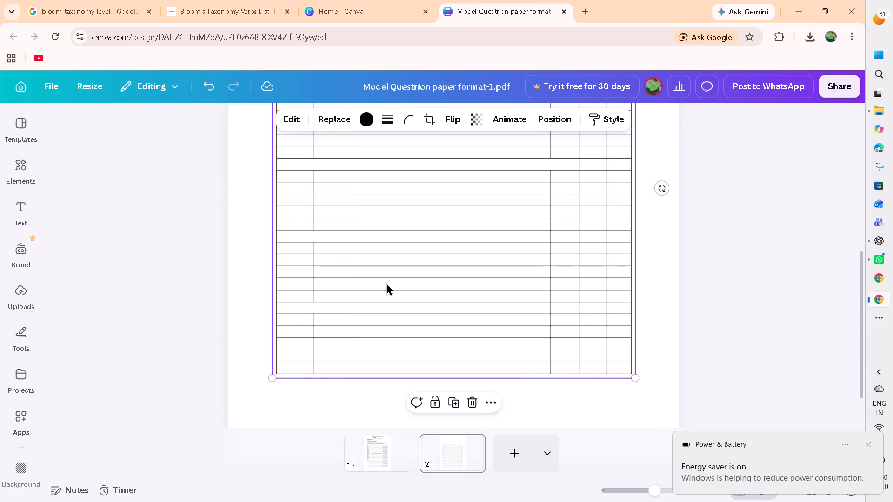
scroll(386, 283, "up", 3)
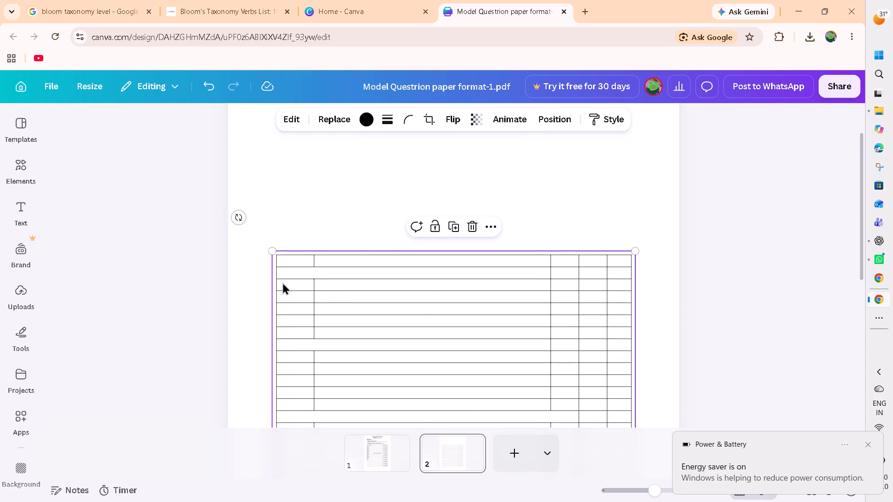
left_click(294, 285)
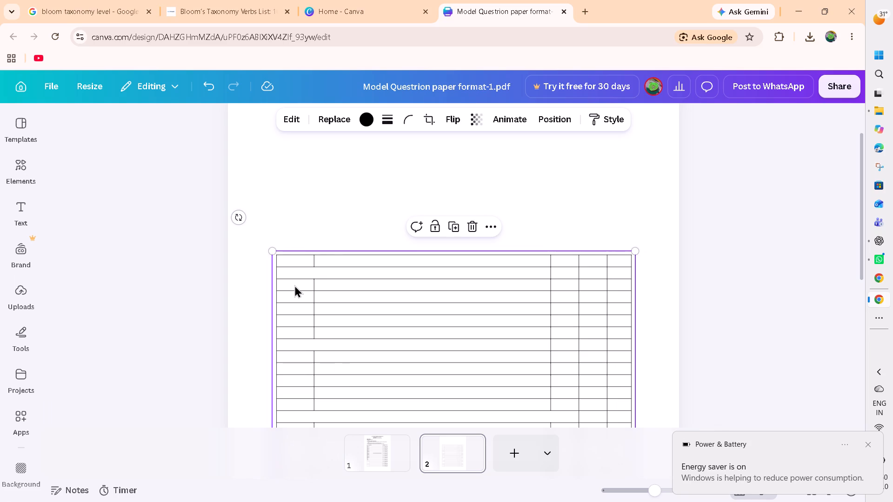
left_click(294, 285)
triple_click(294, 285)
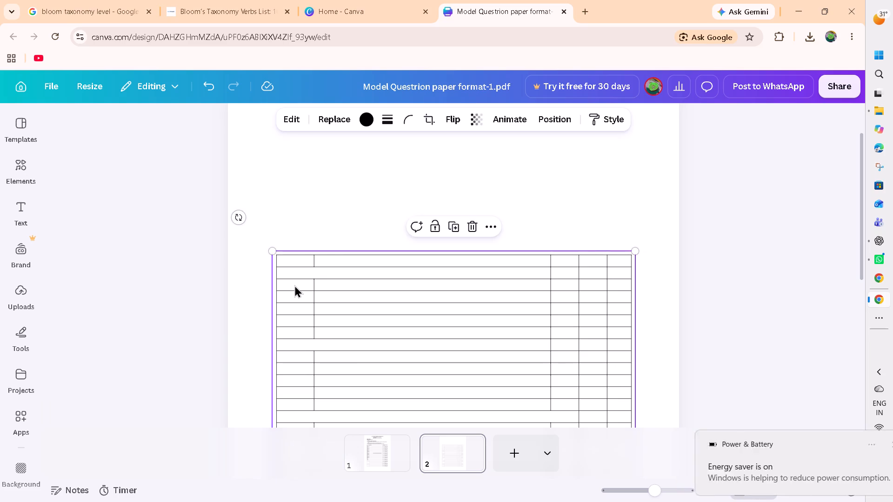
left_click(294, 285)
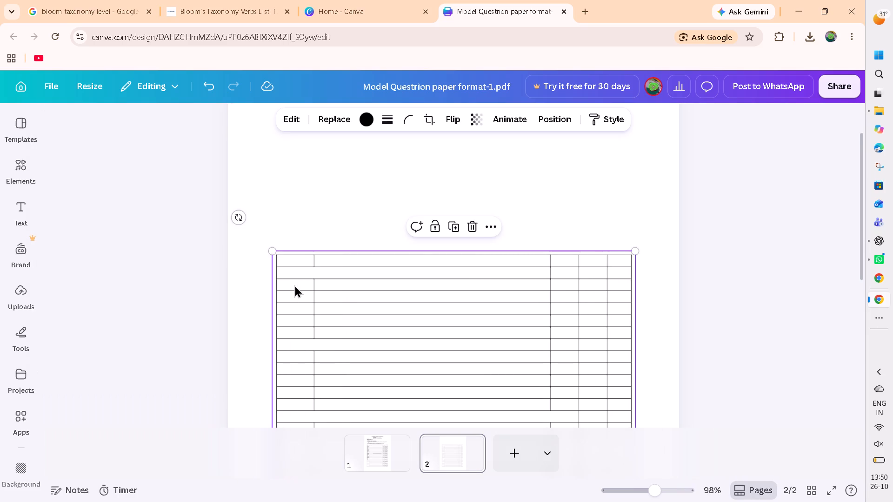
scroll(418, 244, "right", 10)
Open the uploaded Model Questrion paper format-1.docx from the Canva home page and try placing the text cursor in its 1(a) question cell.
left_click(399, 0)
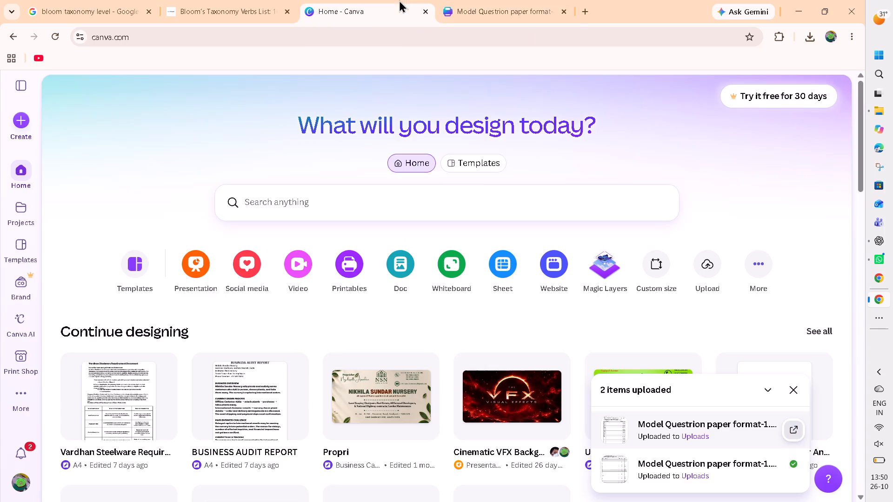
scroll(335, 363, "down", 5)
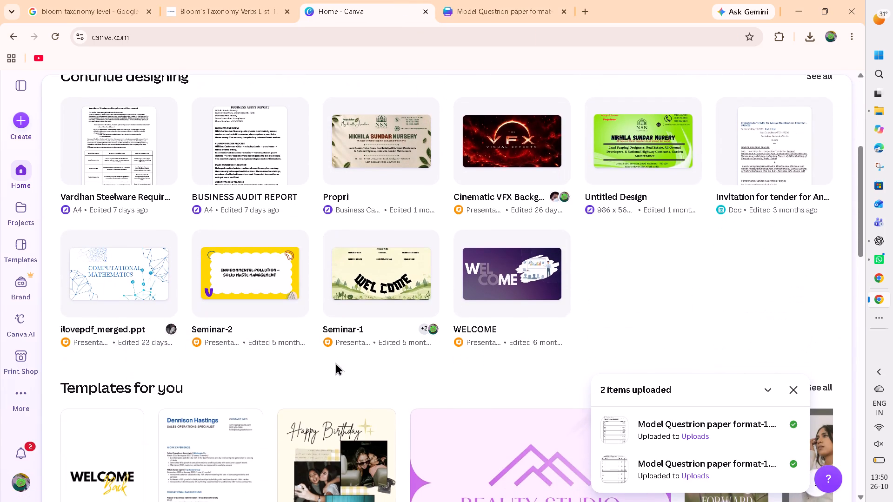
scroll(335, 363, "down", 2)
left_click(728, 469)
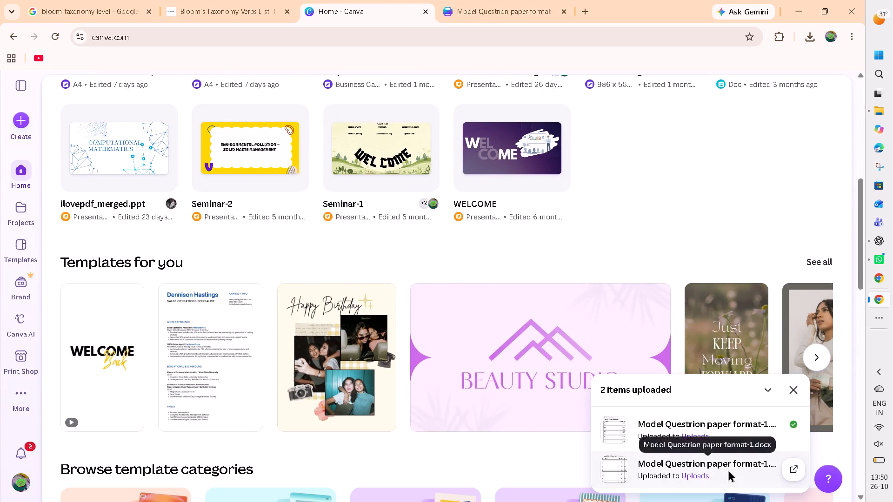
left_click(794, 469)
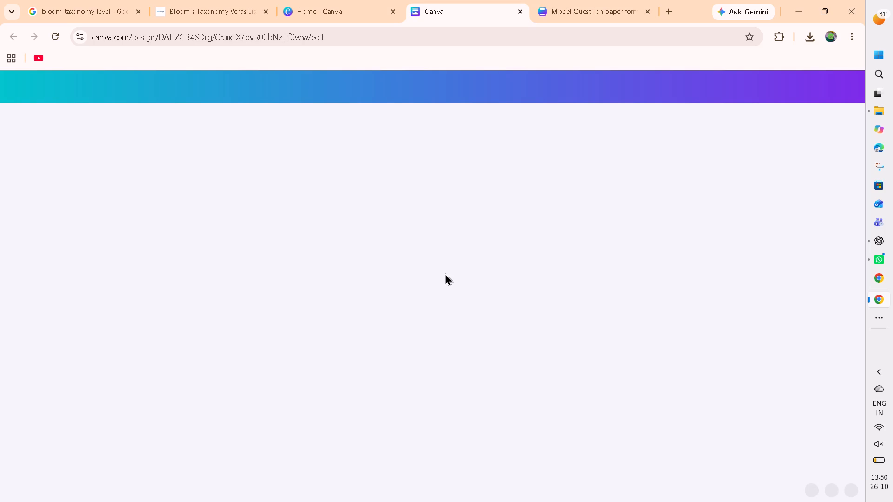
scroll(469, 317, "down", 1)
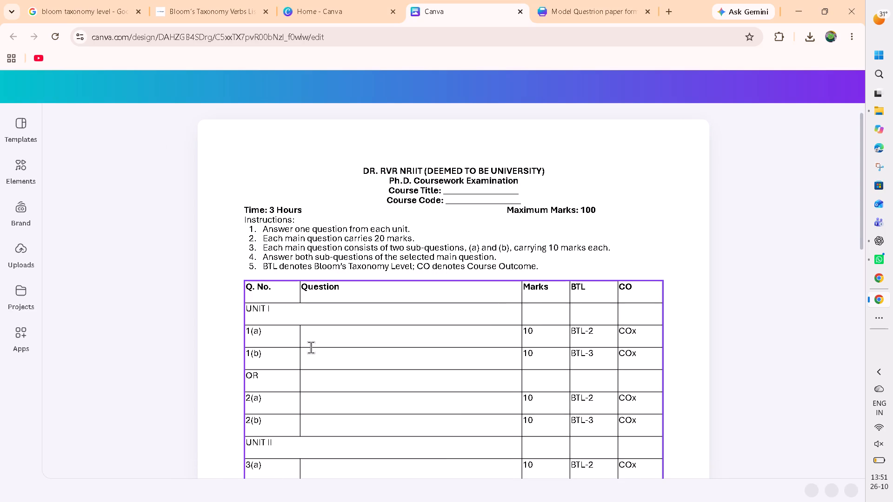
double_click(311, 347)
double_click(312, 336)
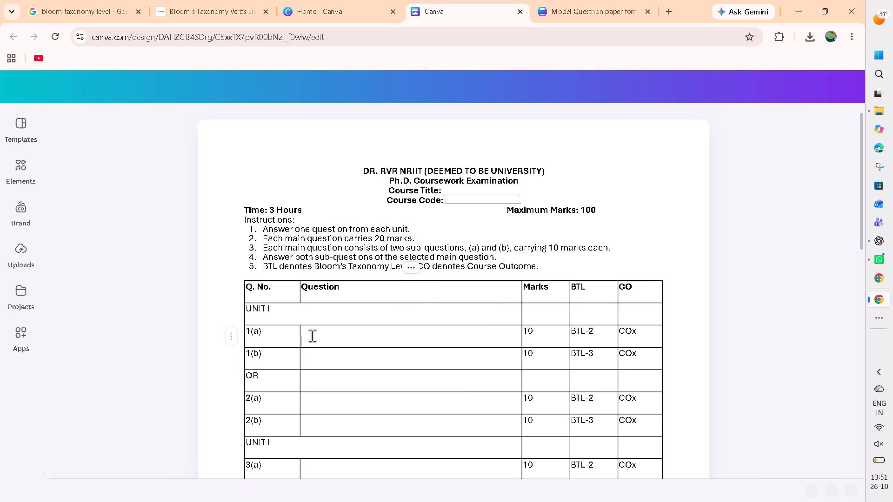
left_click(468, 16)
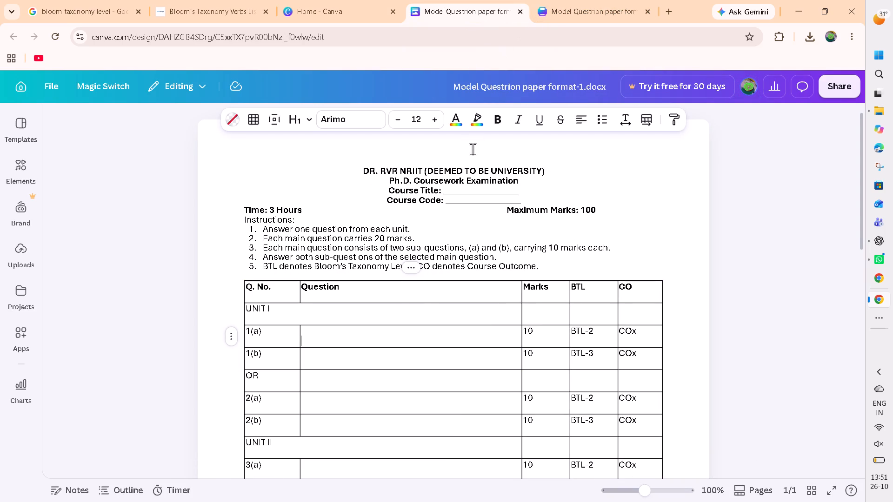
Close the design based on Model Questrion paper format-1.pdf.
left_click(625, 4)
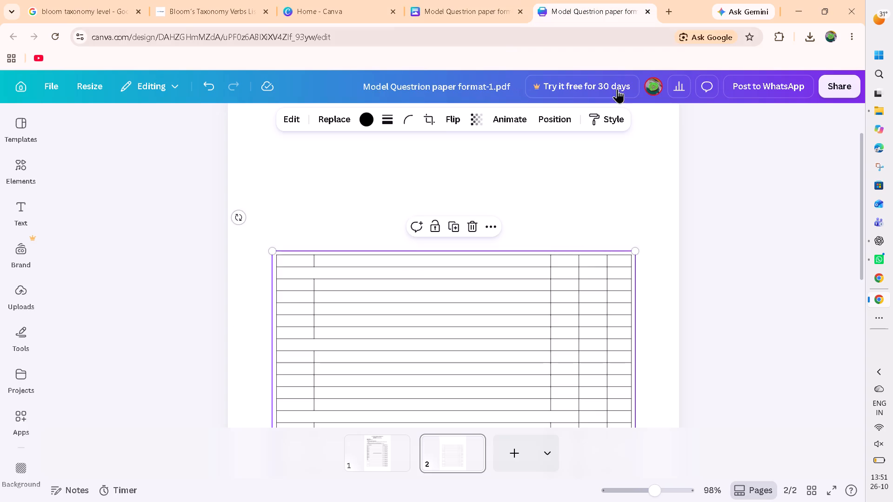
scroll(556, 231, "up", 9)
left_click(649, 16)
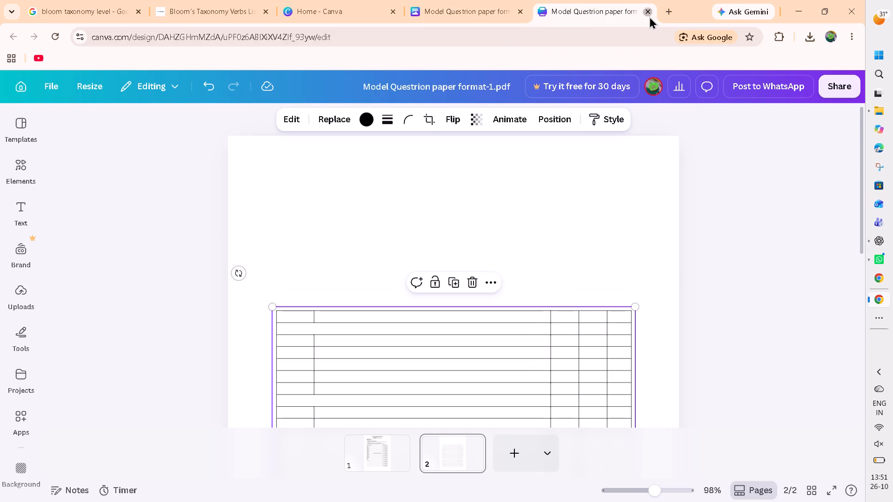
Look through the DOCX question paper from its heading and instructions down to the 10(b) row.
scroll(427, 324, "down", 8)
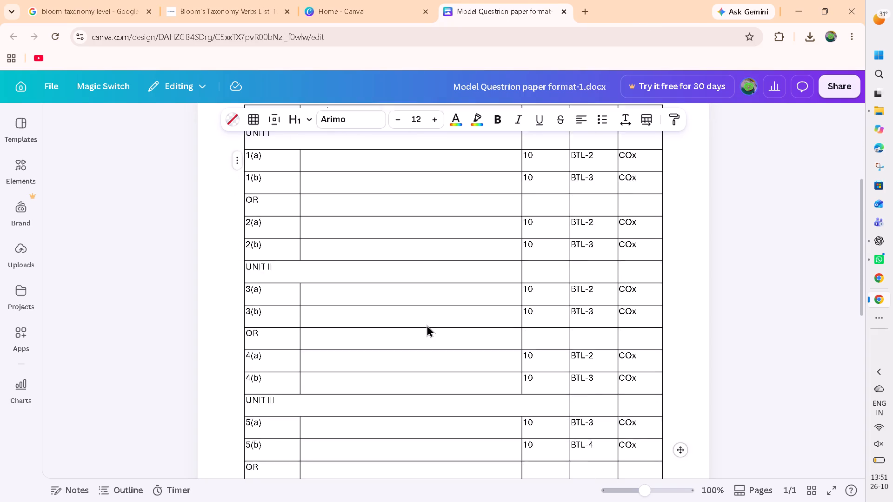
scroll(427, 324, "down", 11)
scroll(528, 321, "up", 7)
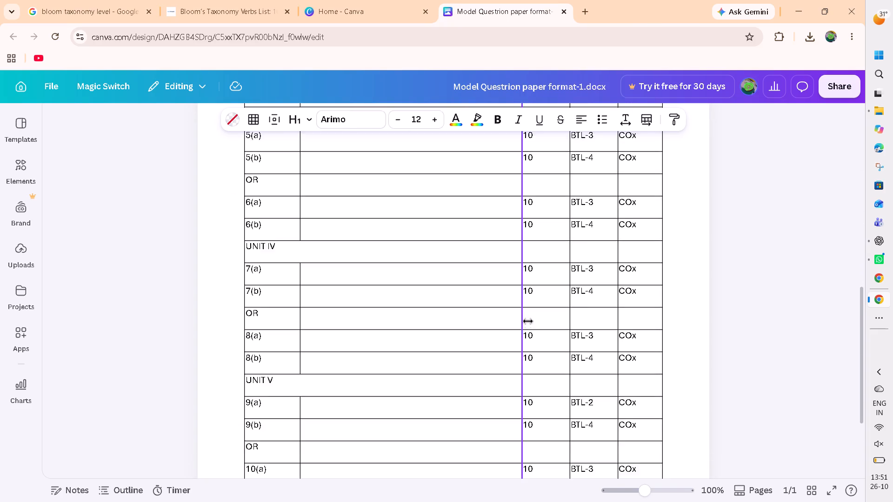
scroll(528, 321, "up", 7)
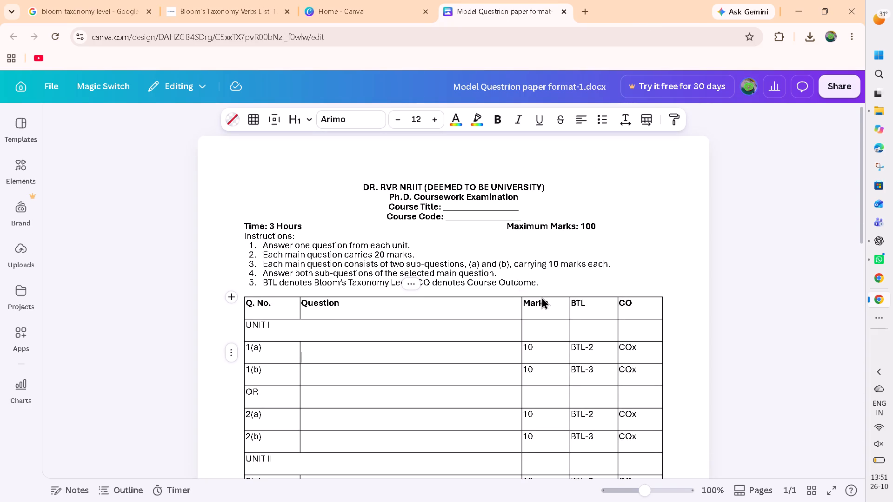
scroll(634, 218, "down", 12)
right_click(653, 436)
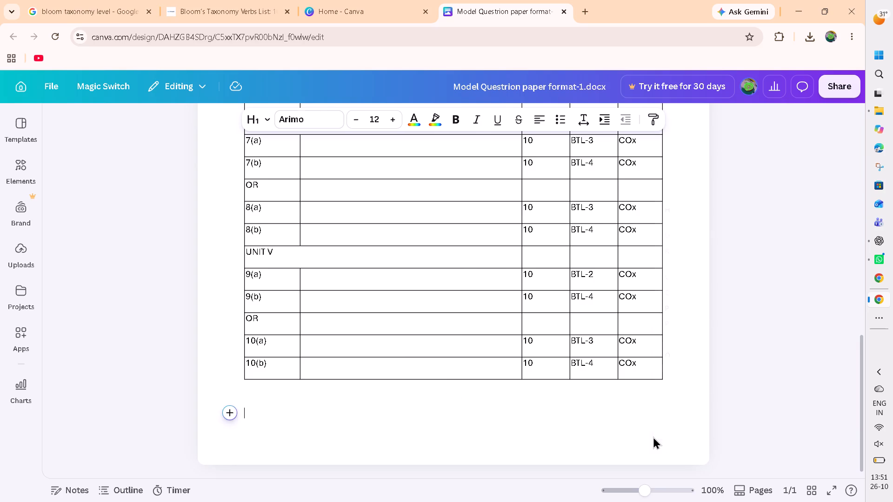
left_click(187, 321)
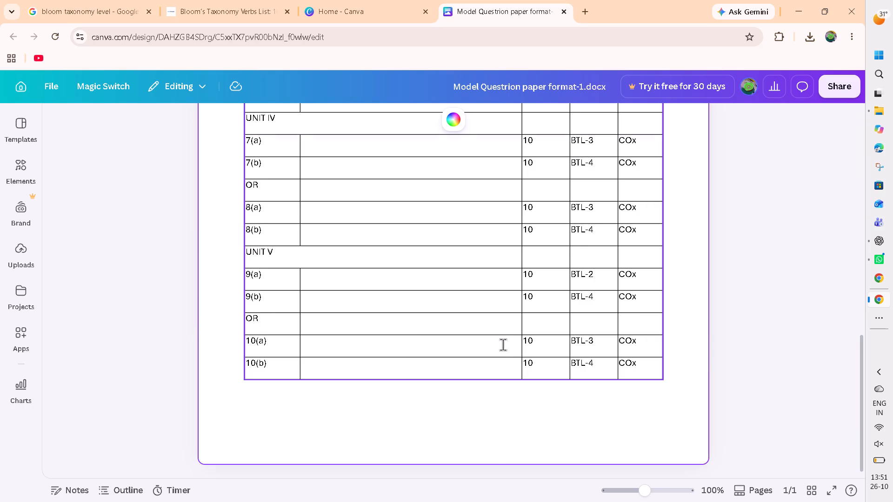
scroll(503, 344, "up", 12)
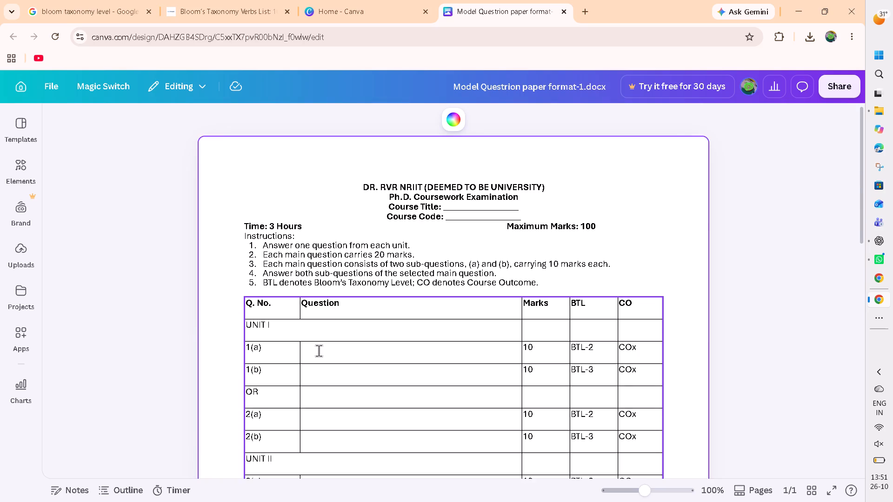
Copy the 1a) Quality Assurance and Quality Control question without its marks from Notepad into the 1(a) Question cell of the Canva table.
left_click(319, 350)
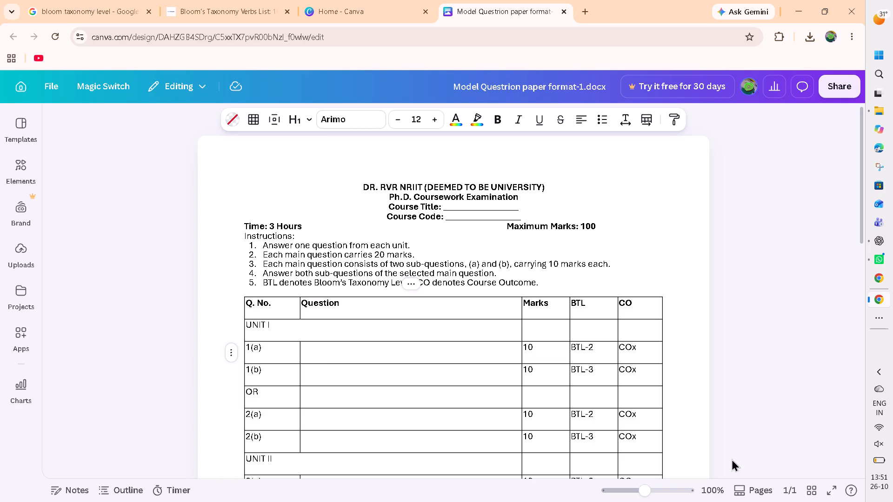
left_click(883, 323)
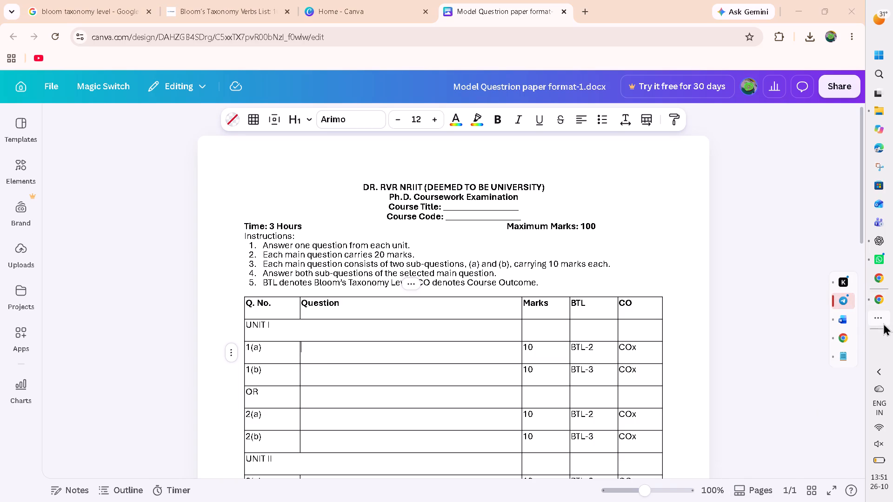
left_click(841, 360)
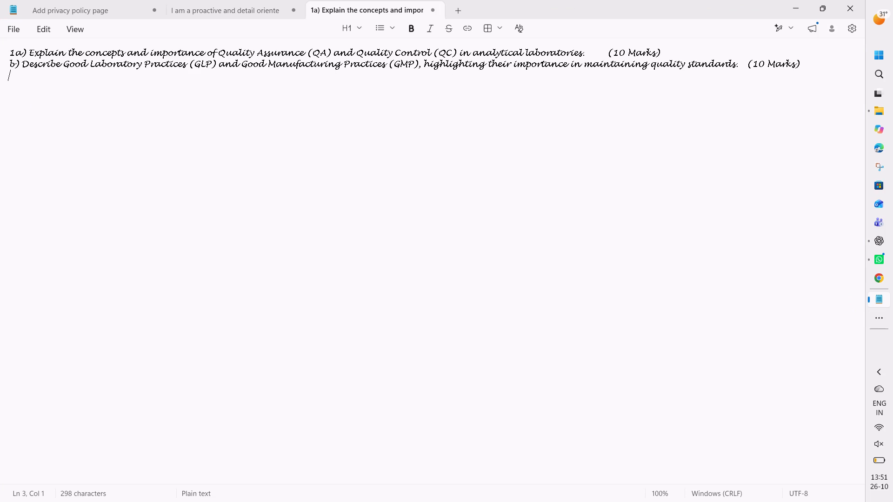
left_click_drag(29, 51, 333, 33)
left_click(333, 33)
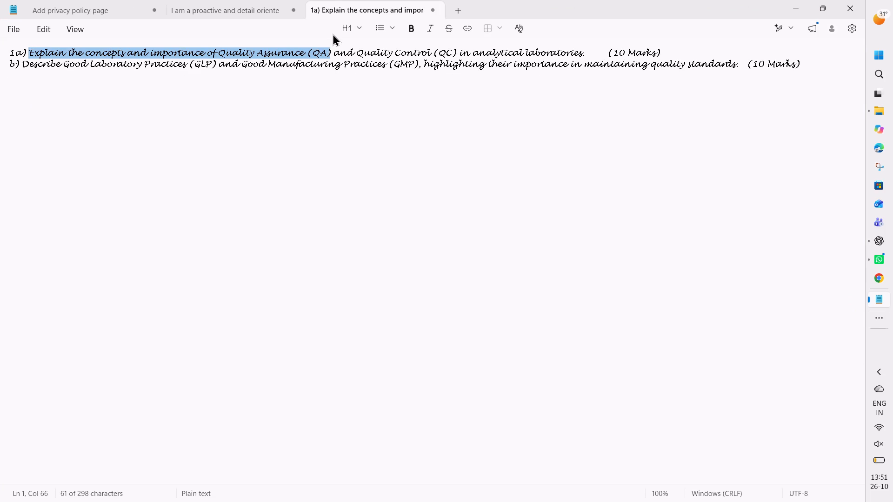
left_click(254, 51)
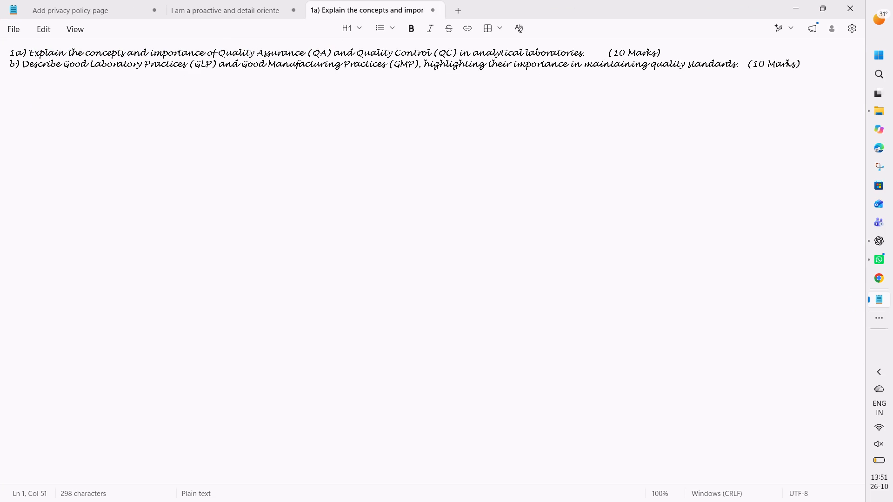
left_click_drag(30, 53, 583, 52)
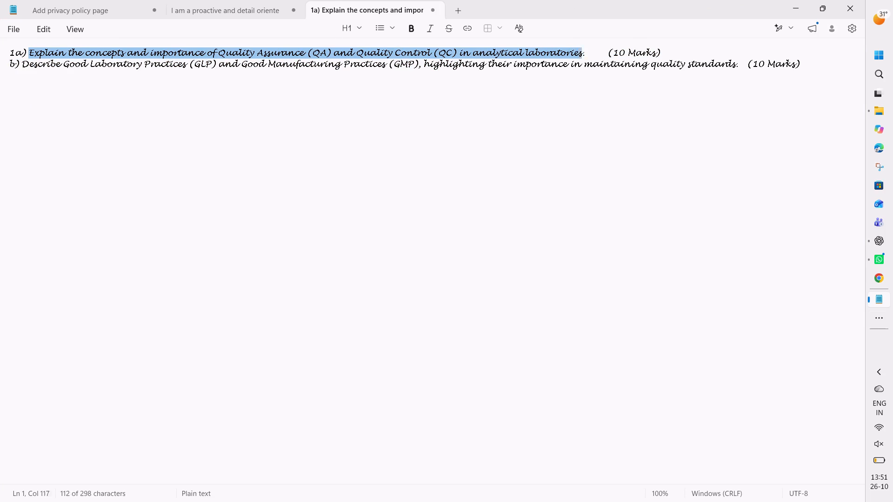
left_click_drag(583, 52, 593, 52)
key("ctrl+c")
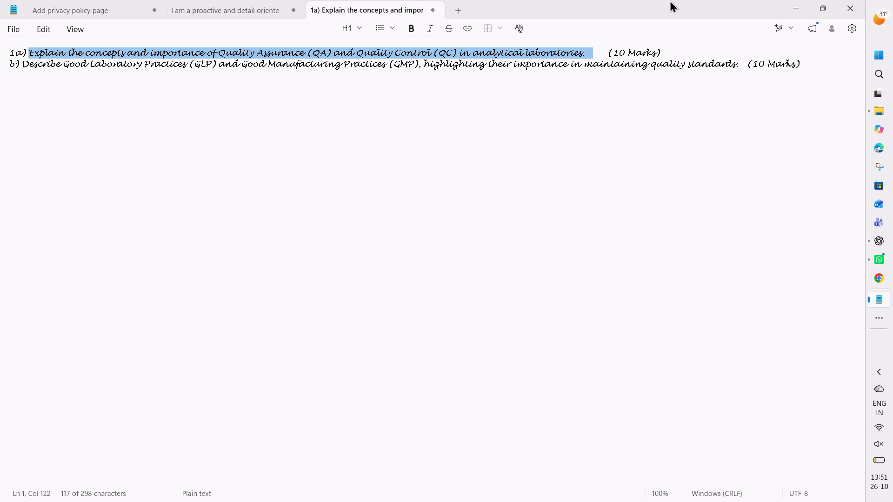
left_click(793, 2)
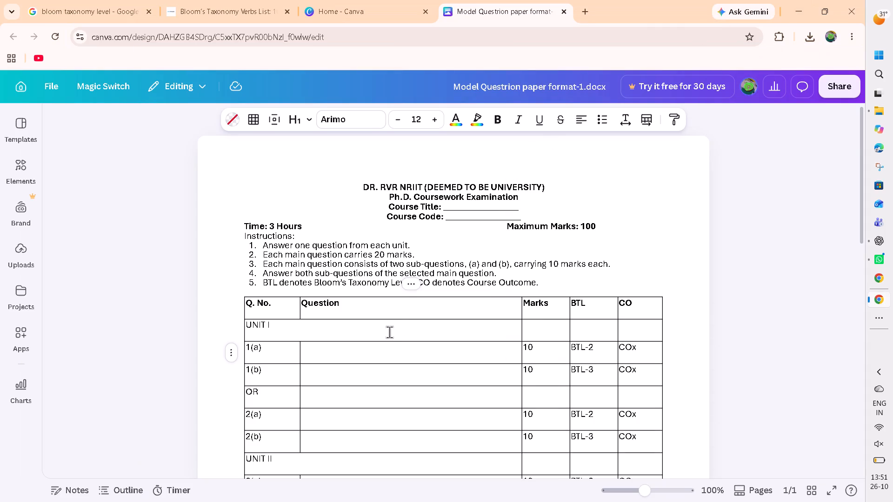
key("ctrl+v")
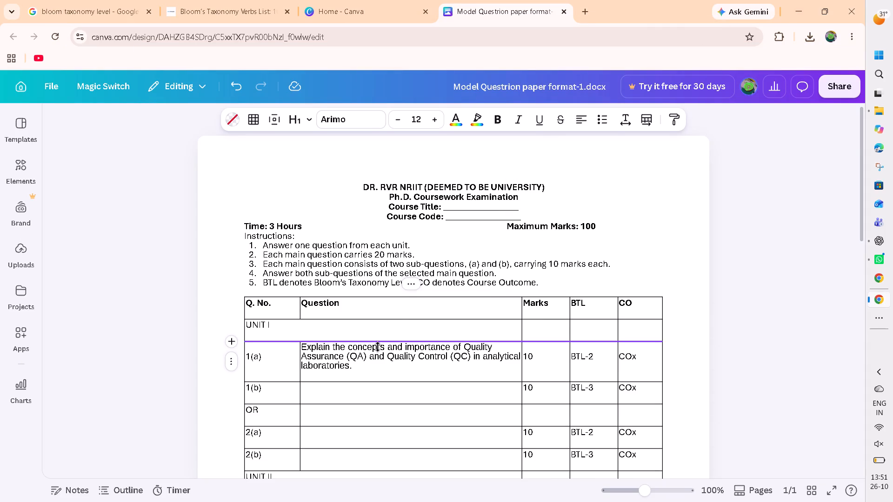
left_click(778, 363)
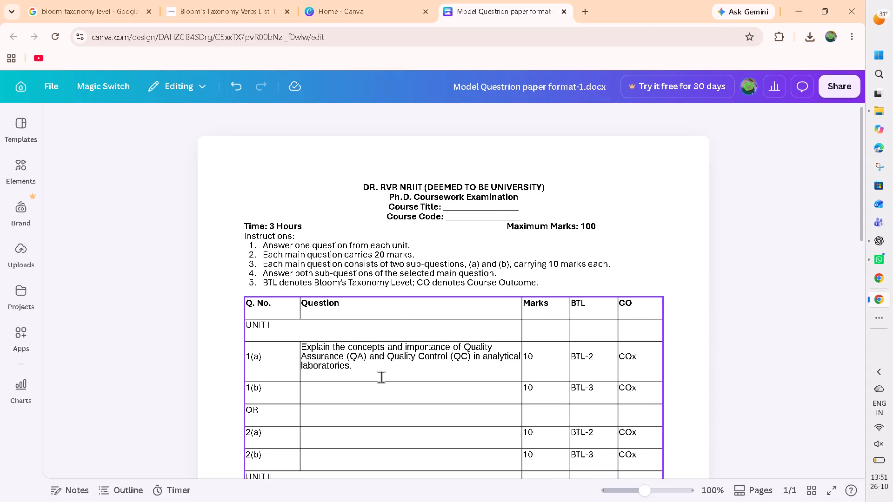
Set the course outcome of question 1(a) to CO1.
left_click(641, 358)
key("BackSpace")
key("1")
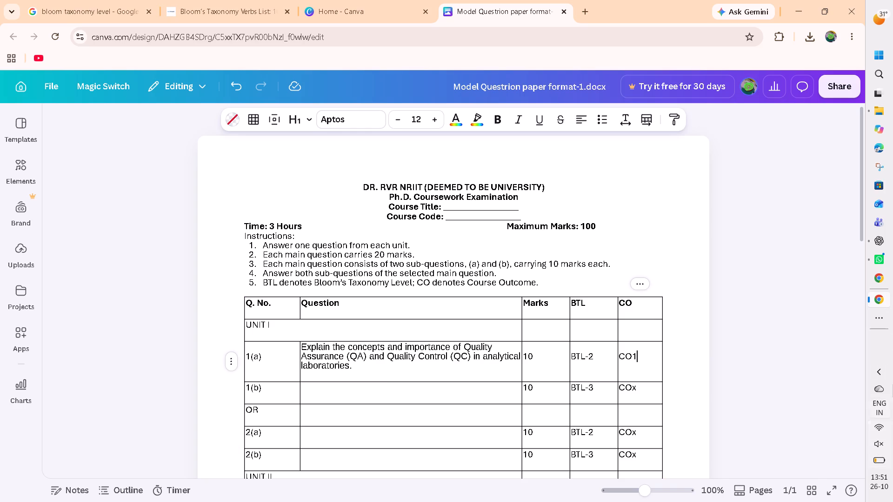
Copy the b) Good Laboratory Practices and Good Manufacturing Practices question without its marks from Notepad into the 1(b) Question cell of the Canva table.
left_click(885, 312)
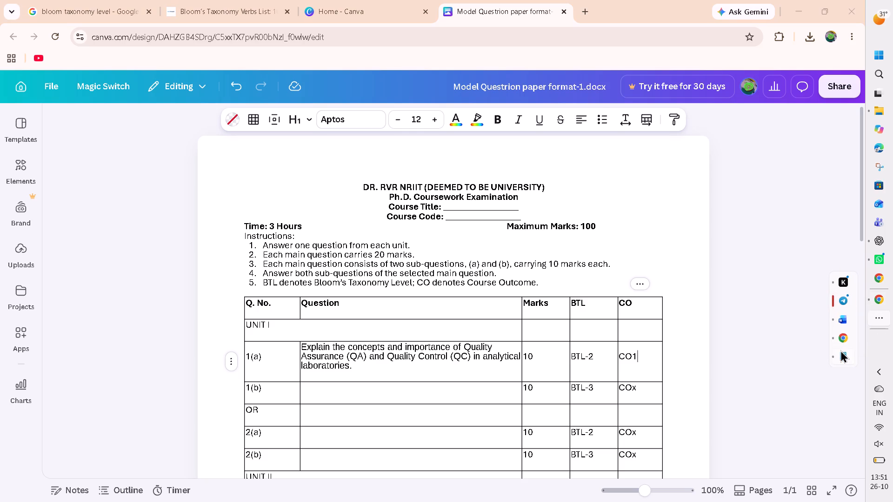
left_click(840, 350)
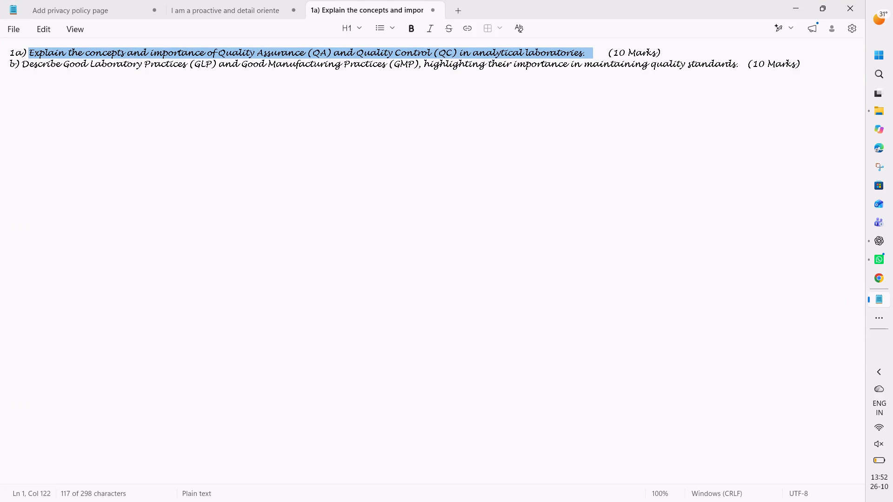
left_click_drag(24, 63, 38, 64)
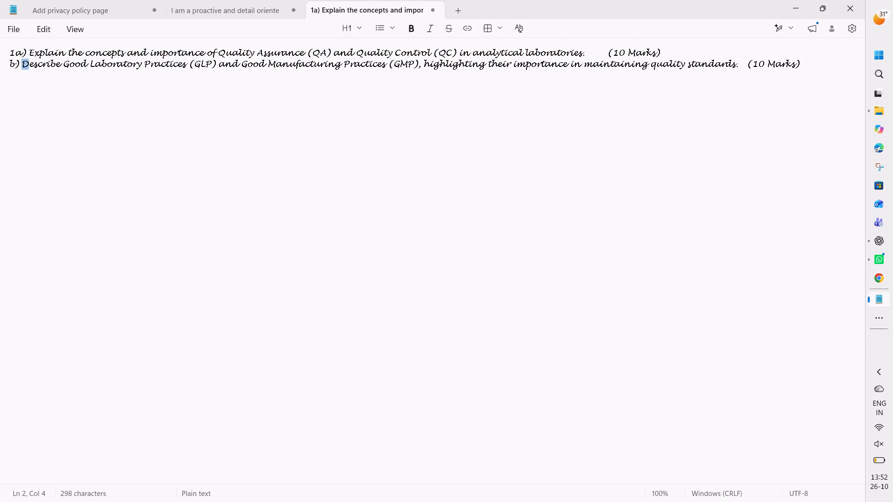
left_click_drag(38, 64, 476, 67)
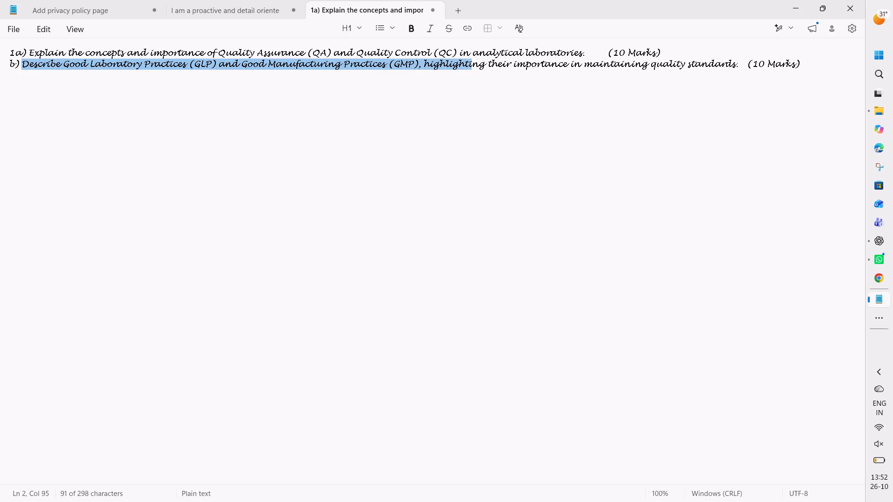
left_click_drag(476, 67, 628, 67)
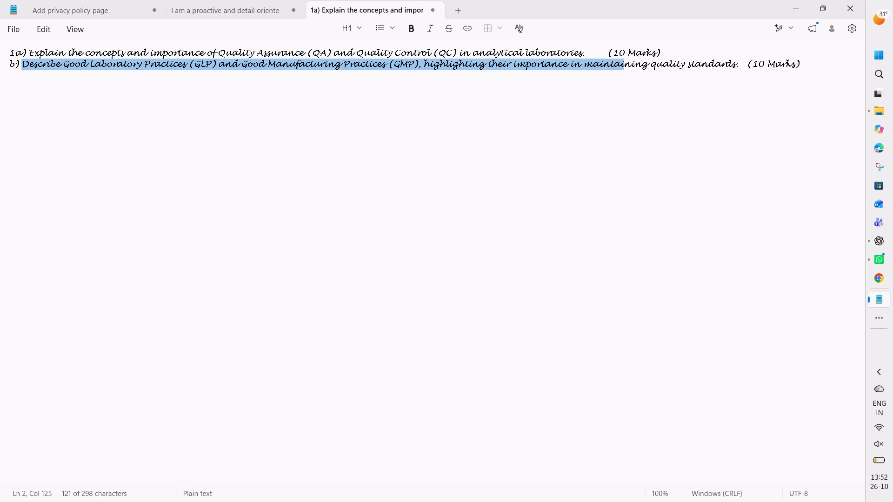
left_click_drag(628, 67, 749, 67)
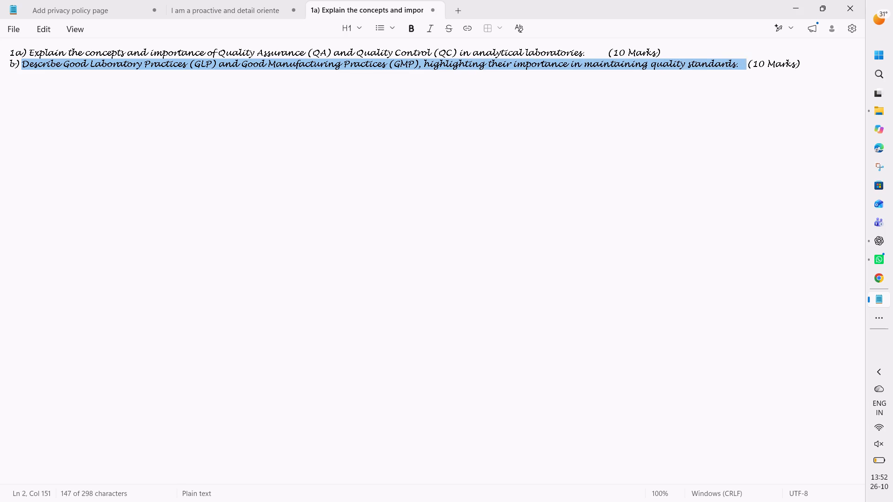
key("ctrl+c")
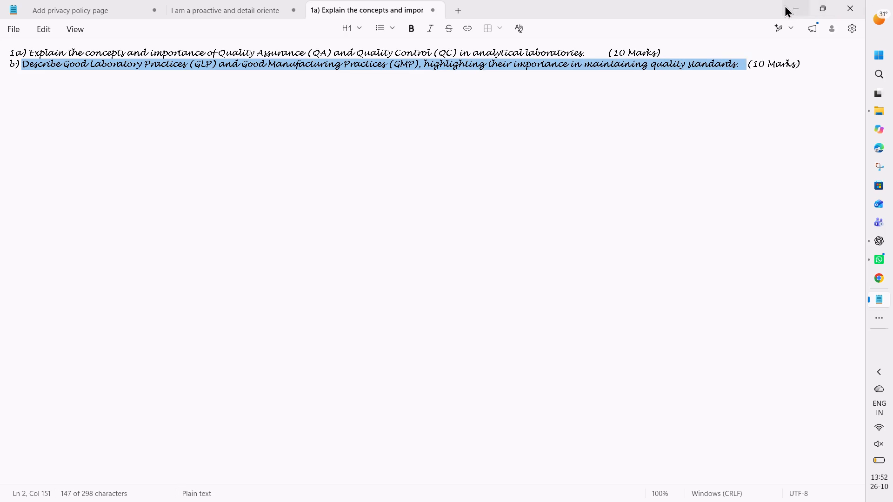
left_click(785, 5)
left_click(304, 393)
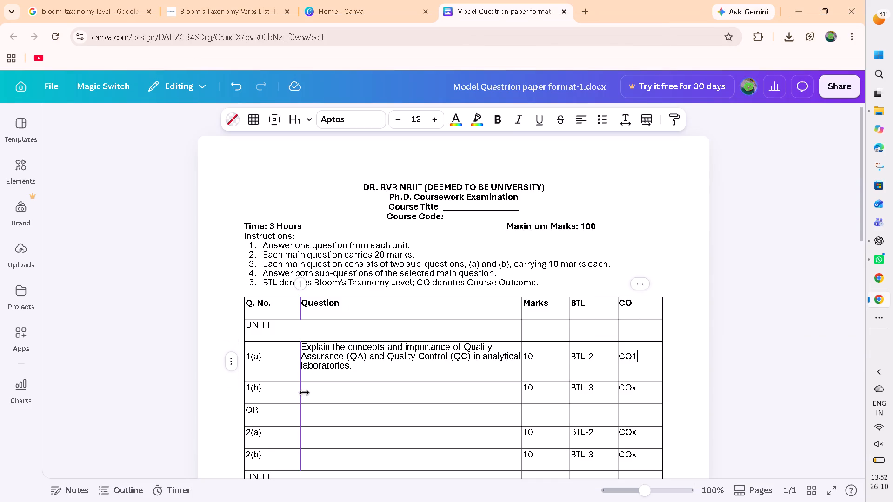
double_click(313, 393)
key("ctrl+v")
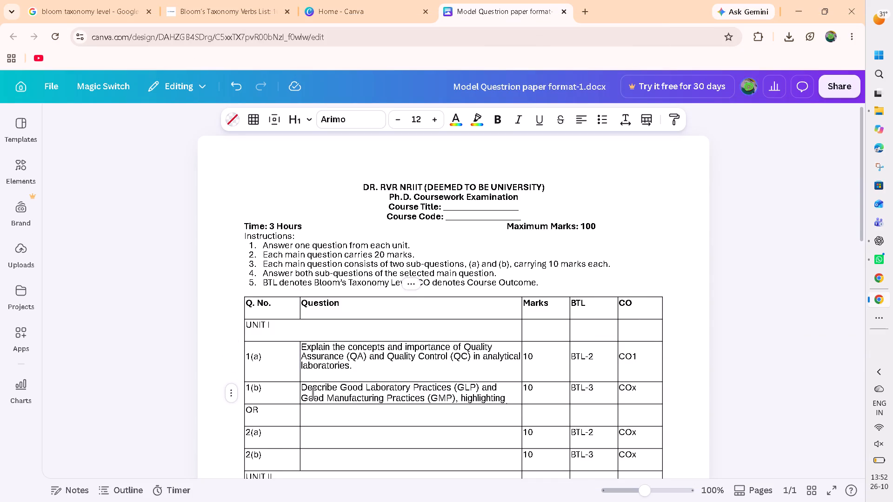
Remove the extra blank lines from the Question cells of rows 1(b) and 1(a).
left_click(326, 390)
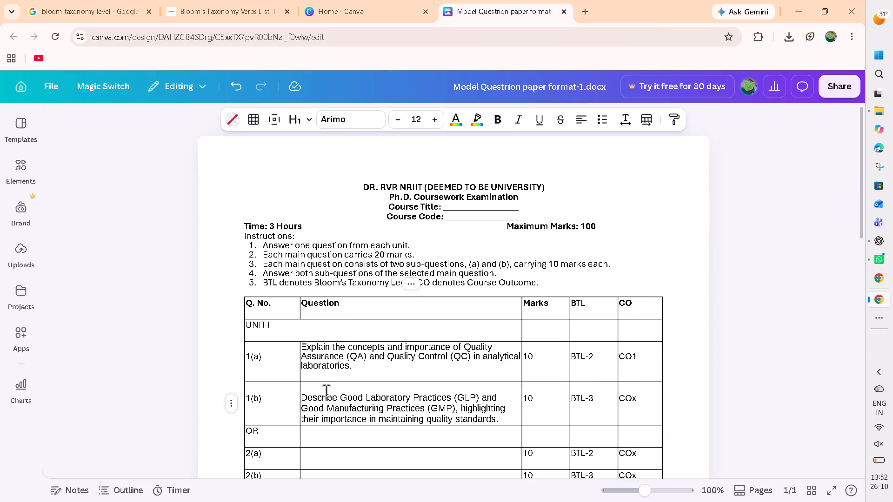
key("Down")
key("BackSpace")
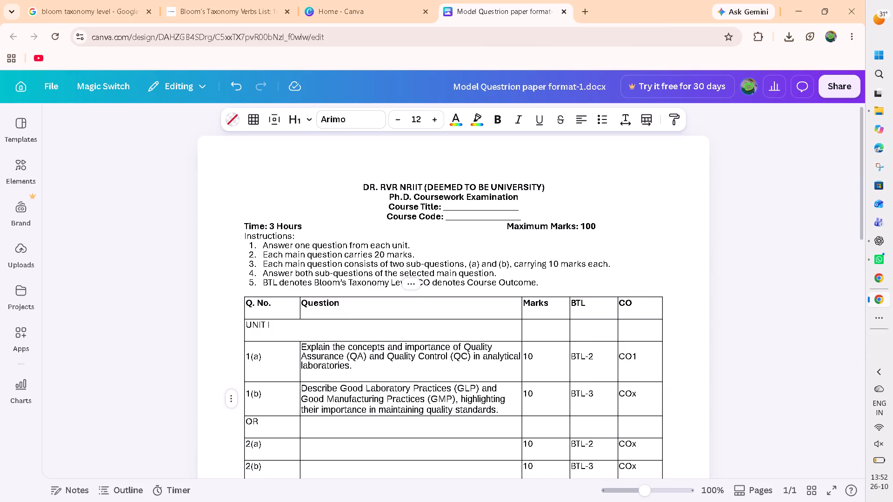
left_click(312, 373)
key("BackSpace")
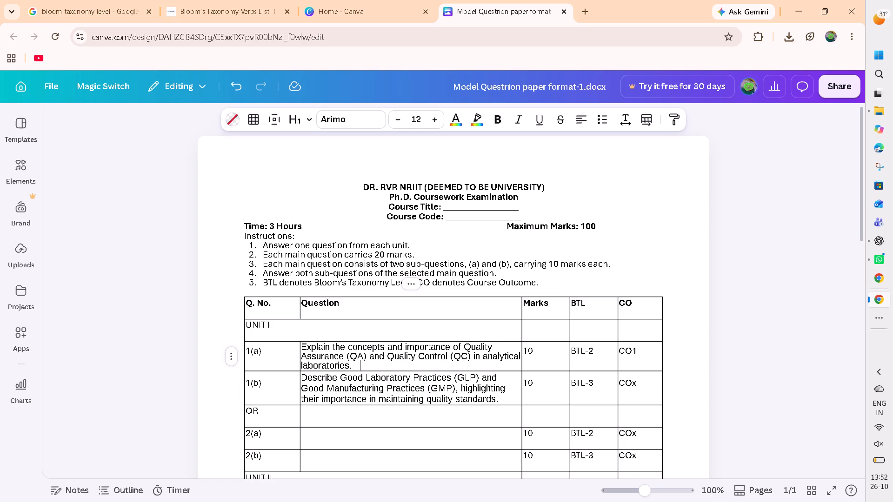
scroll(614, 362, "down", 2)
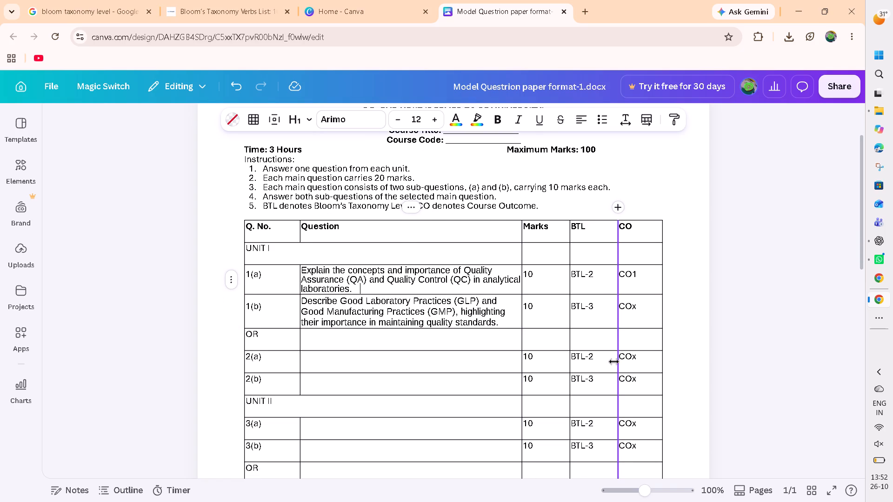
scroll(508, 321, "down", 1)
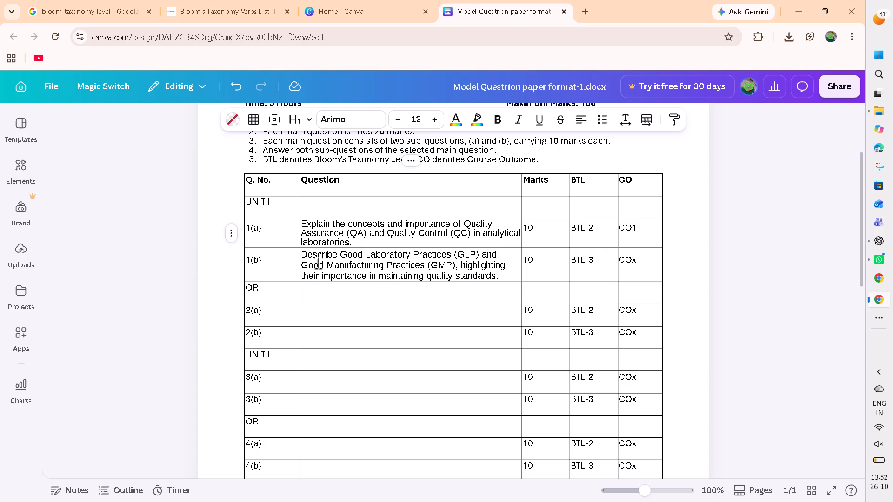
left_click(881, 238)
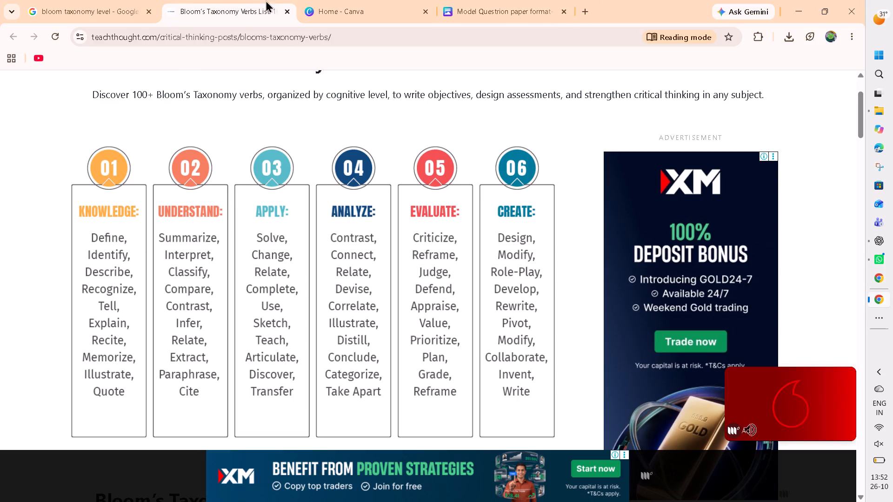
left_click(350, 0)
left_click(466, 0)
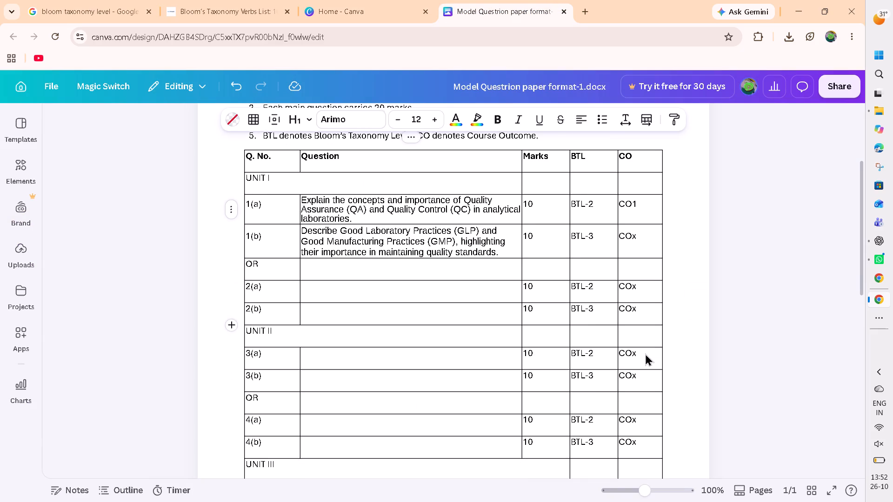
left_click(600, 265)
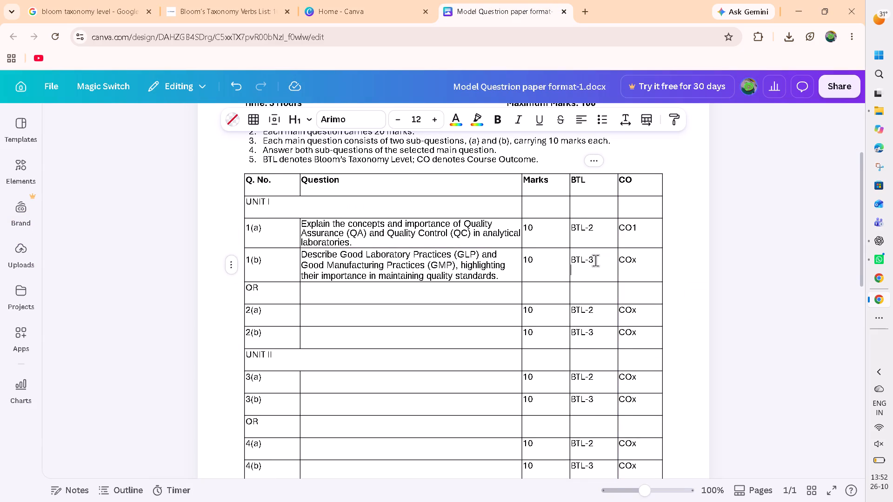
left_click(595, 260)
key("BackSpace")
key("2")
Open a new blank browser tab and return to the question paper design.
left_click(588, 11)
left_click(462, 0)
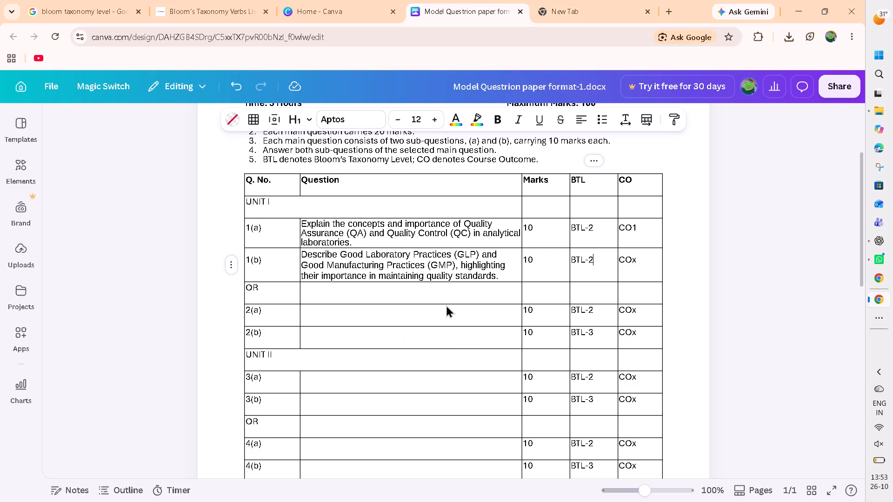
Rename the Canva design as Model Paper -1, dropping the .docx extension.
scroll(446, 305, "up", 5)
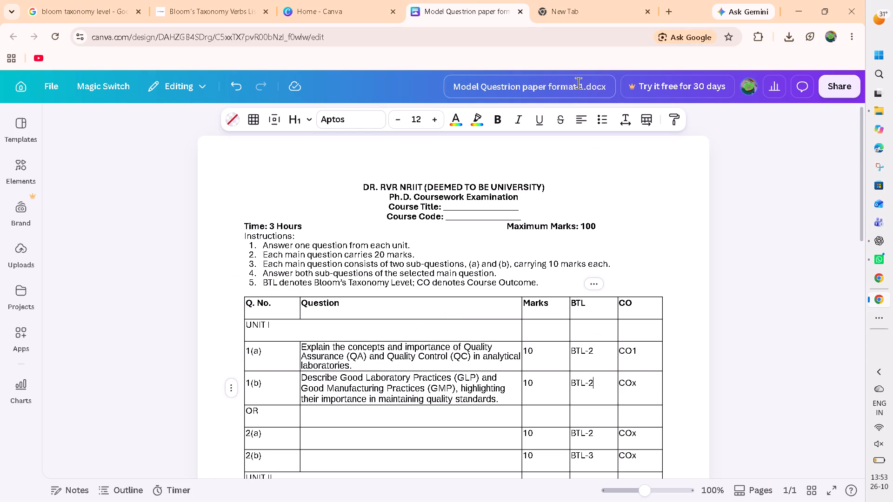
left_click(578, 83)
left_click(582, 86)
key("BackSpace")
key("BackSpace")
key("BackSpace")
key("BackSpace")
key("BackSpace")
key("BackSpace")
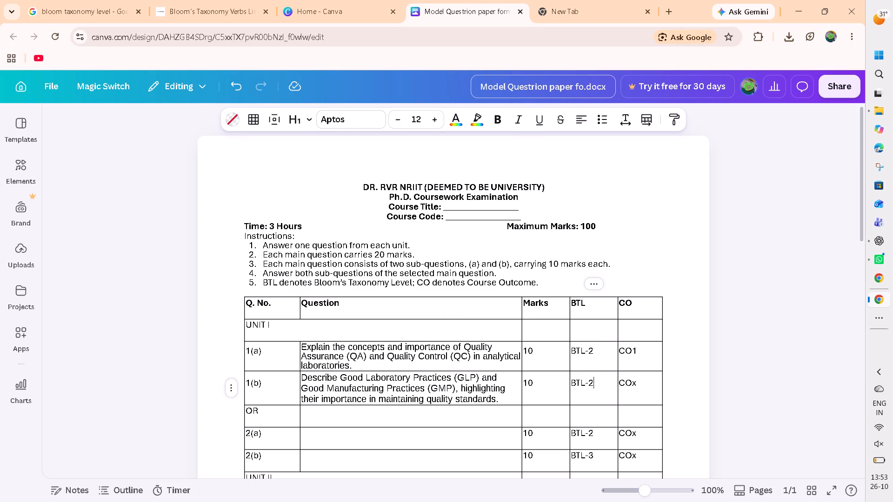
key("BackSpace")
key("BackSpace")
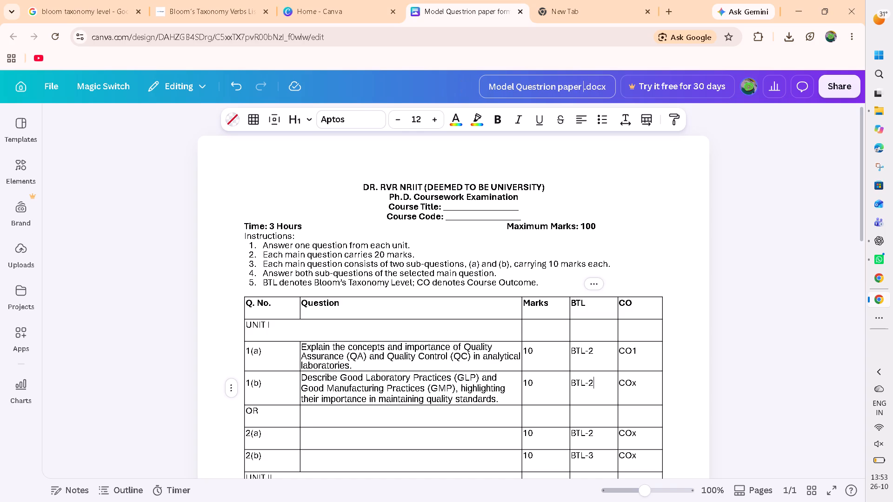
key("BackSpace")
key("BackSpace")
key("BackSpace")
key("BackSpace")
key("BackSpace")
key("BackSpace")
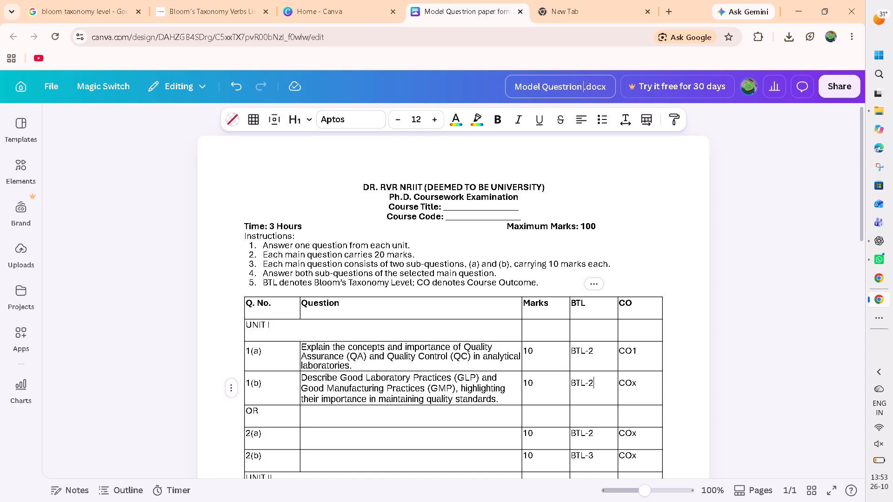
key("BackSpace")
key("BackSpace")
key("BackSpace")
key("BackSpace")
key("BackSpace")
key("BackSpace")
key("BackSpace")
key("BackSpace")
key("BackSpace")
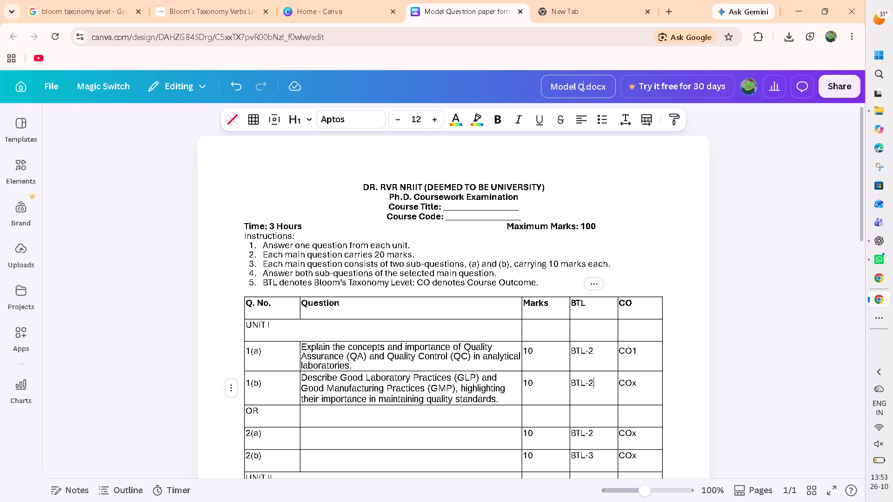
key("BackSpace")
type("ap")
type("er -1")
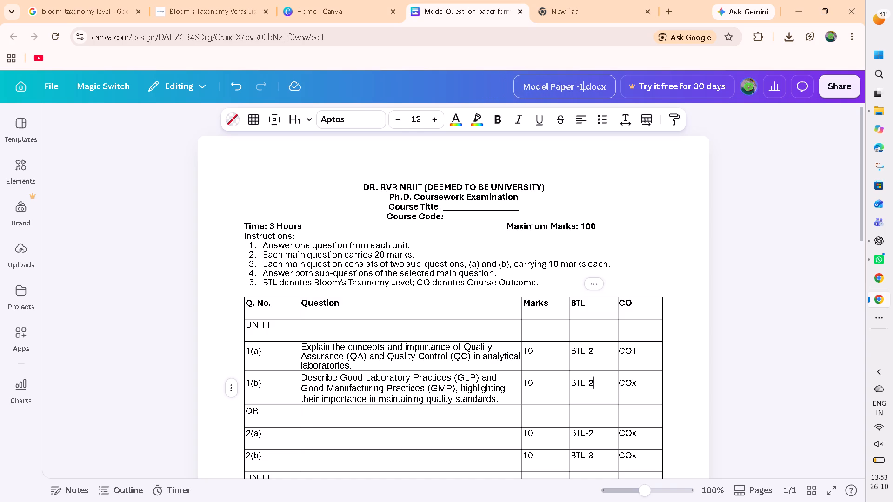
key("Right")
key("Right")
key("Right")
key("Right")
key("Right")
key("BackSpace")
key("BackSpace")
key("BackSpace")
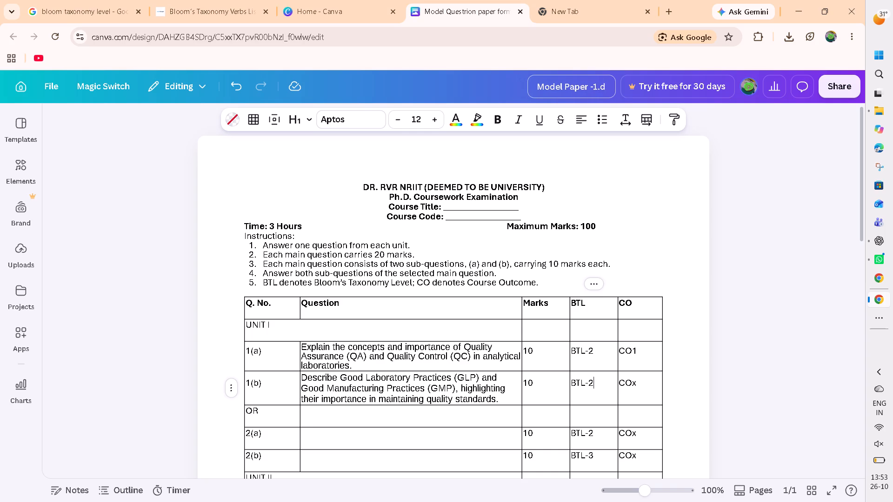
key("BackSpace")
key("BackSpace")
key("Return")
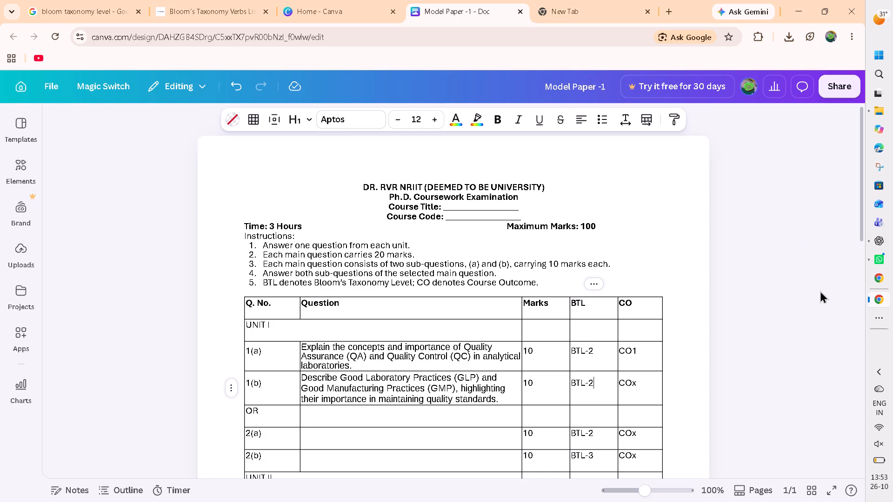
left_click(820, 291)
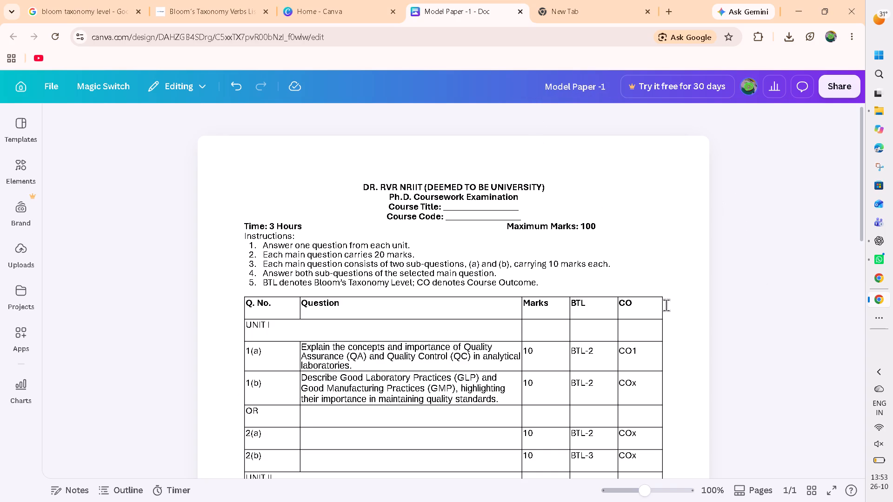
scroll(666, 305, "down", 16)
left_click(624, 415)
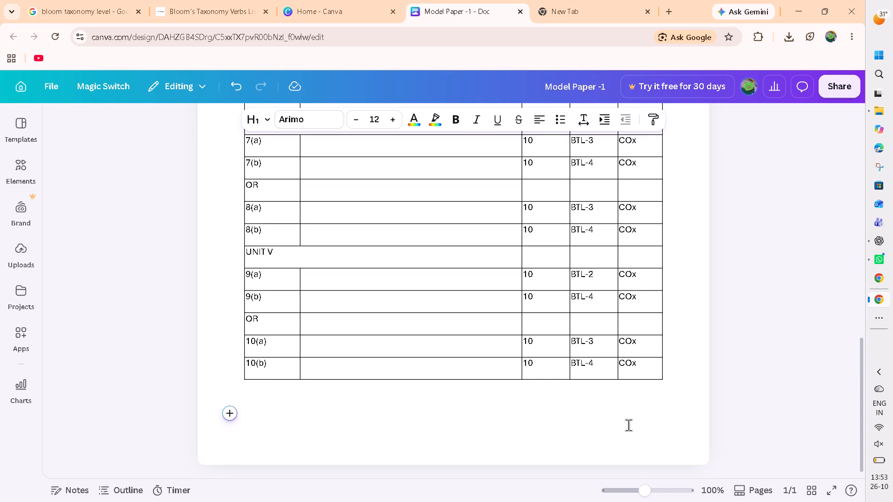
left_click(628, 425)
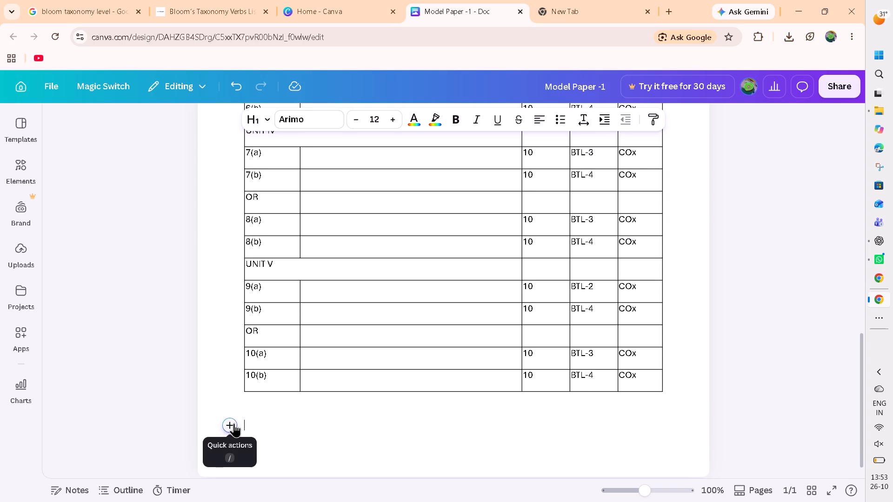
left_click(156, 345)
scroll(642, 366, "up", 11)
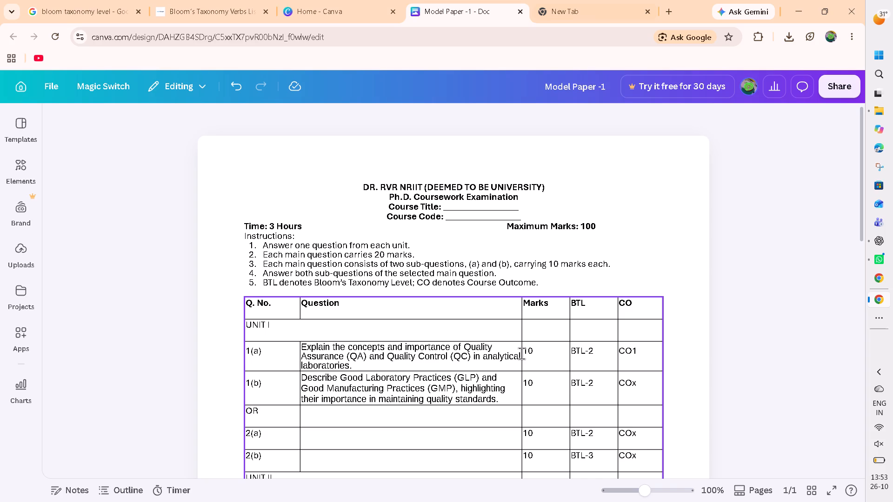
Upload the Word file Model Questrion paper format-1 from Downloads to Canva and open it as a new design.
left_click(577, 0)
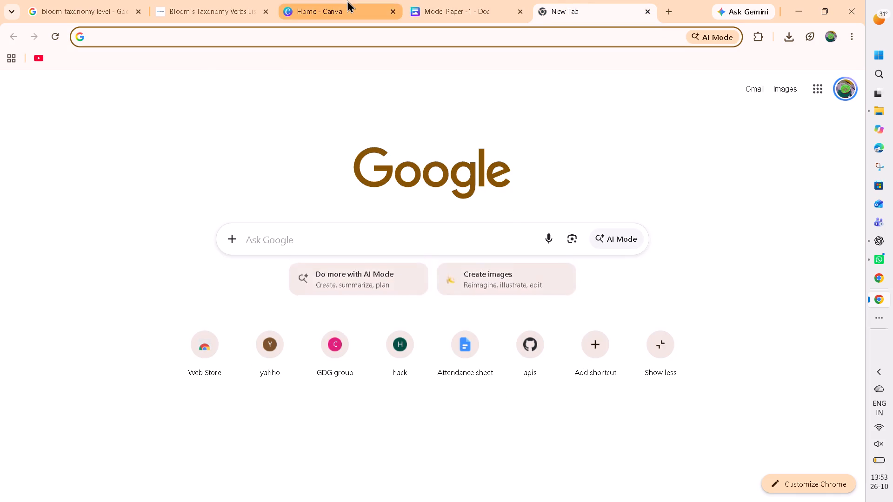
left_click(347, 0)
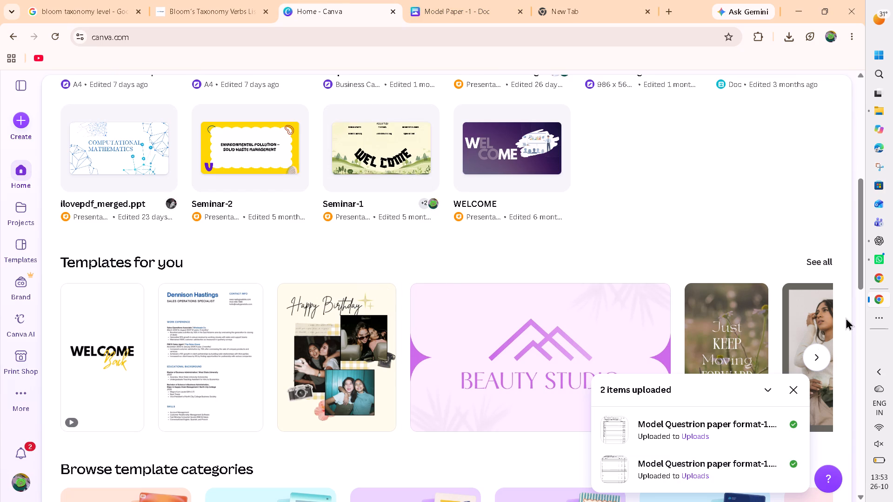
scroll(575, 194, "up", 3)
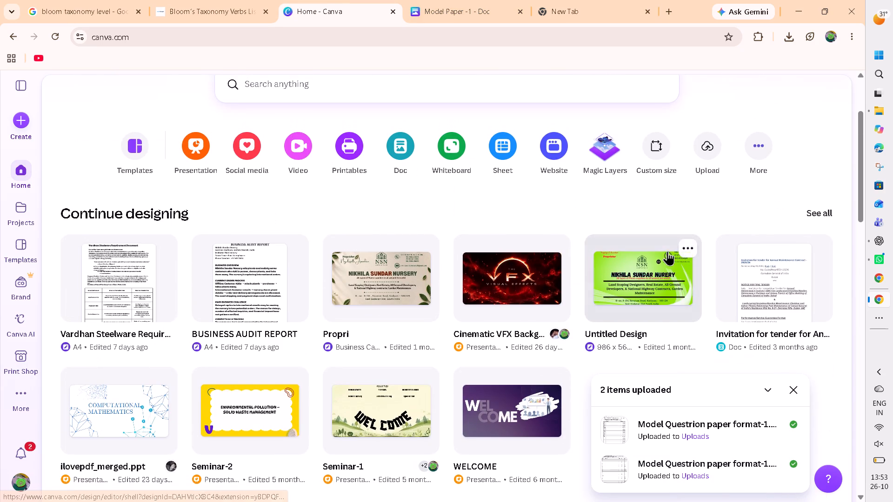
scroll(667, 251, "down", 2)
scroll(667, 251, "up", 4)
left_click(713, 161)
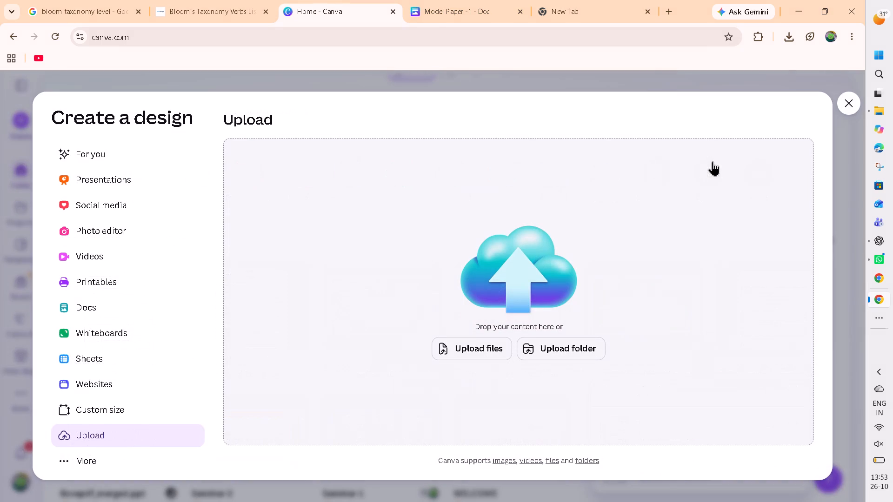
left_click(485, 339)
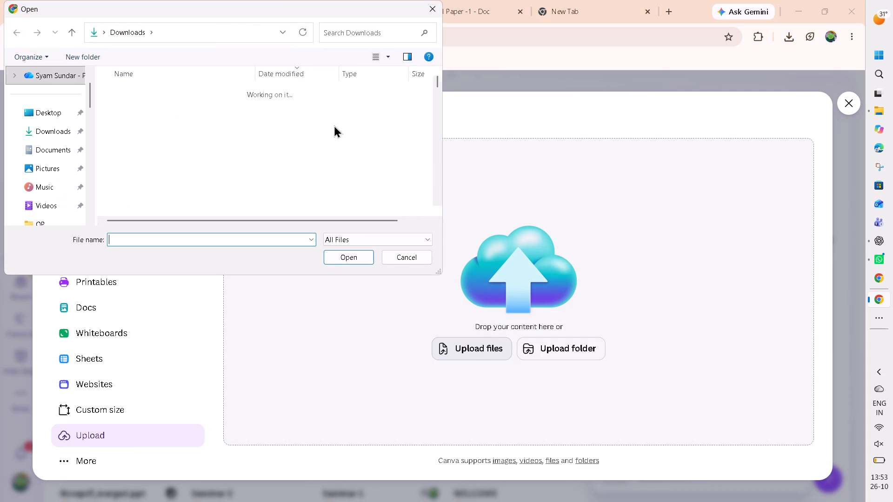
left_click(187, 119)
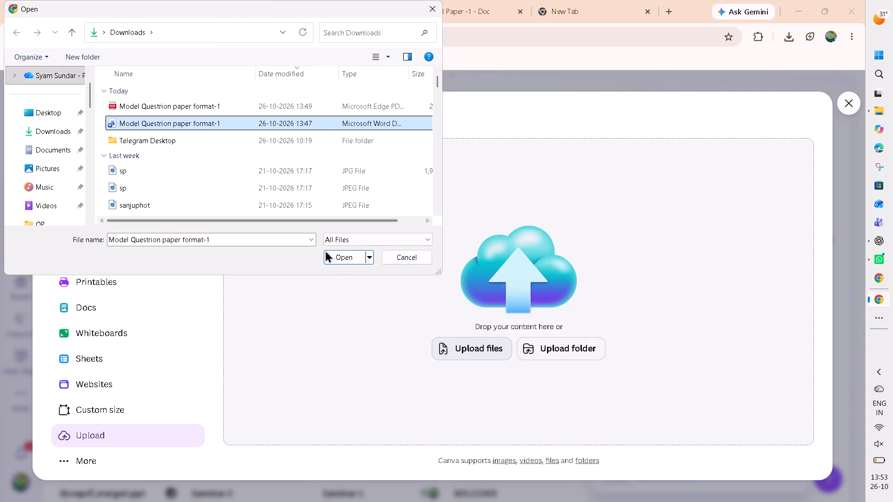
left_click(333, 258)
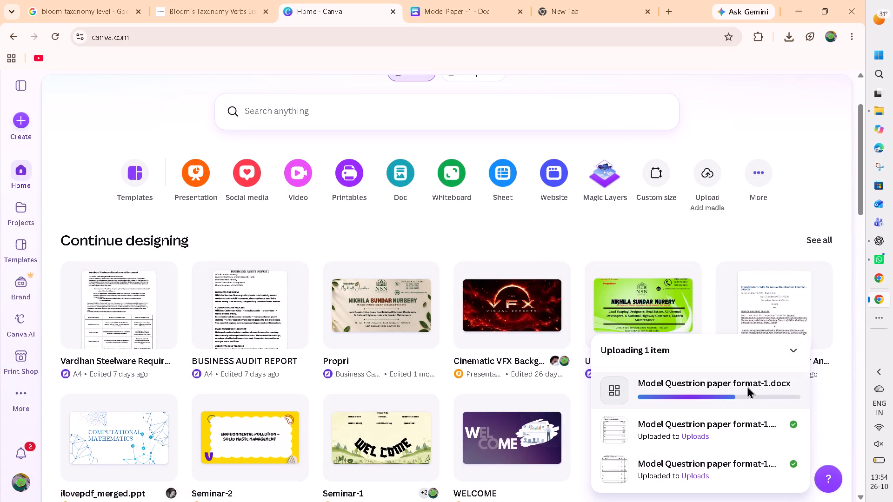
left_click(788, 387)
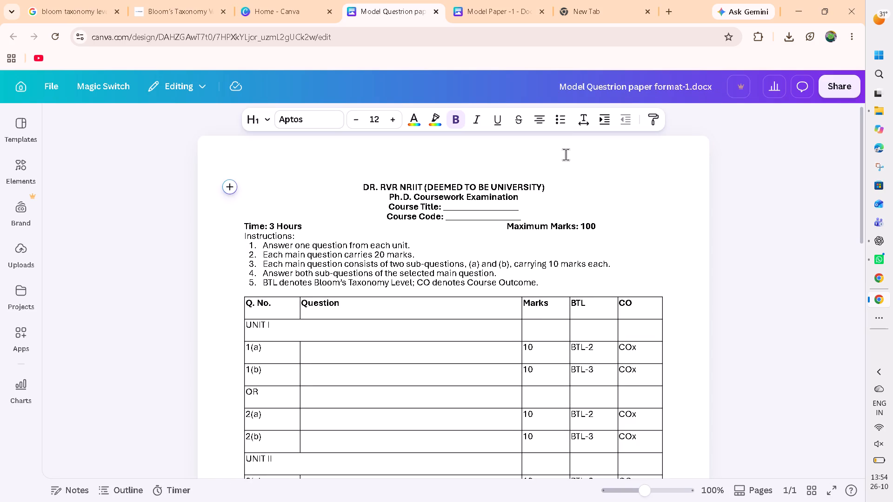
Rename the newly opened question paper design as Model paper -2, dropping the .docx extension.
left_click(649, 93)
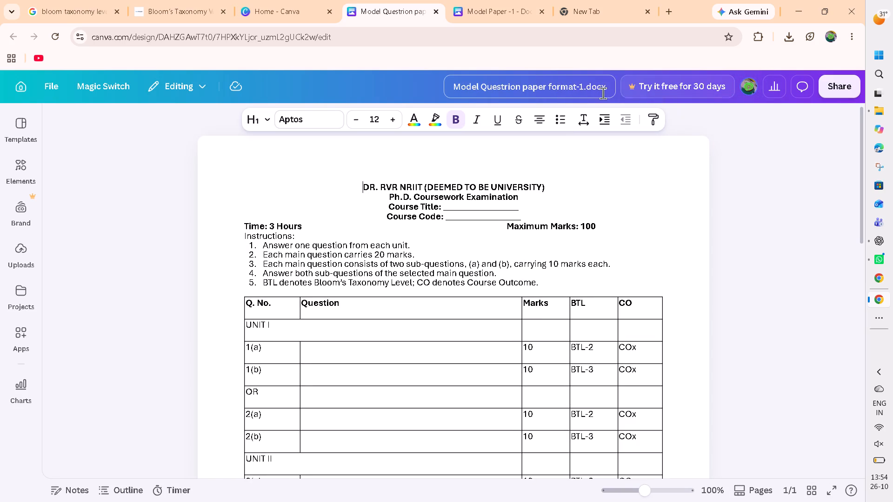
left_click_drag(579, 88, 518, 88)
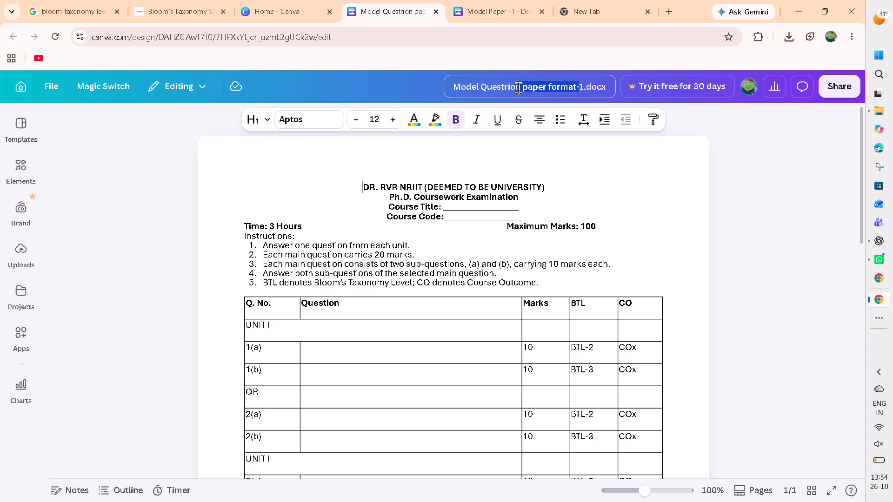
left_click_drag(518, 88, 548, 87)
key("BackSpace")
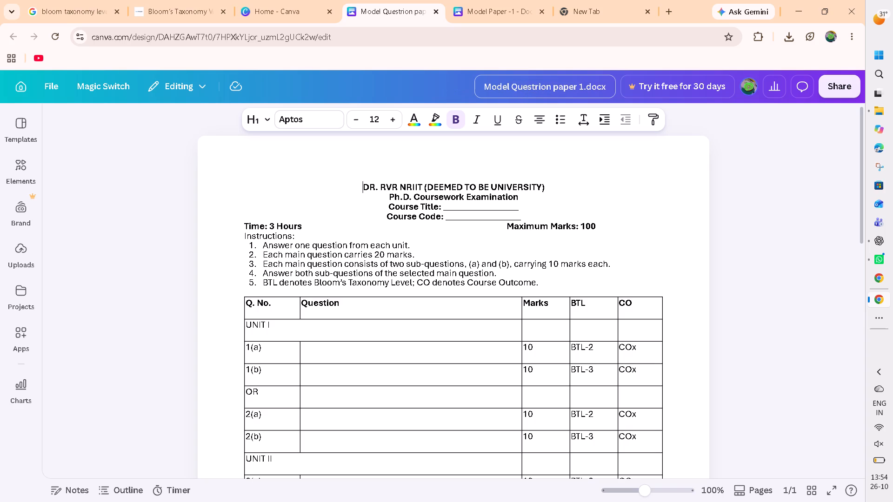
key("minus")
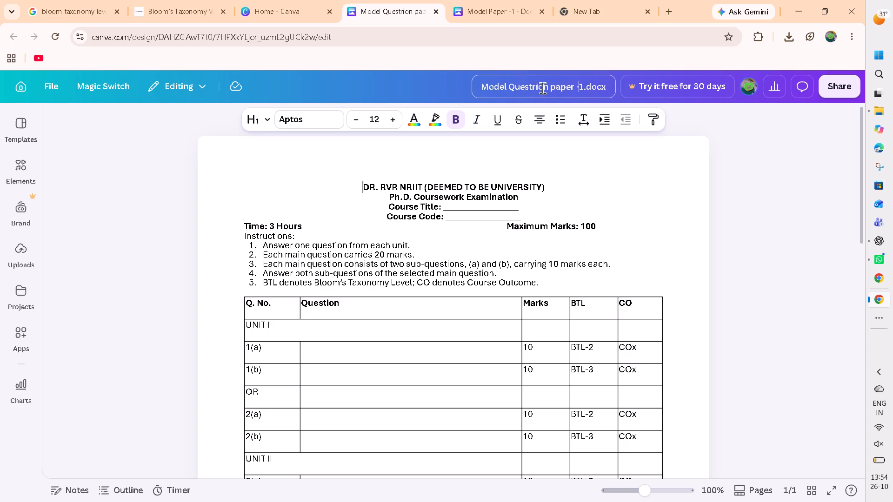
left_click_drag(548, 88, 508, 89)
key("BackSpace")
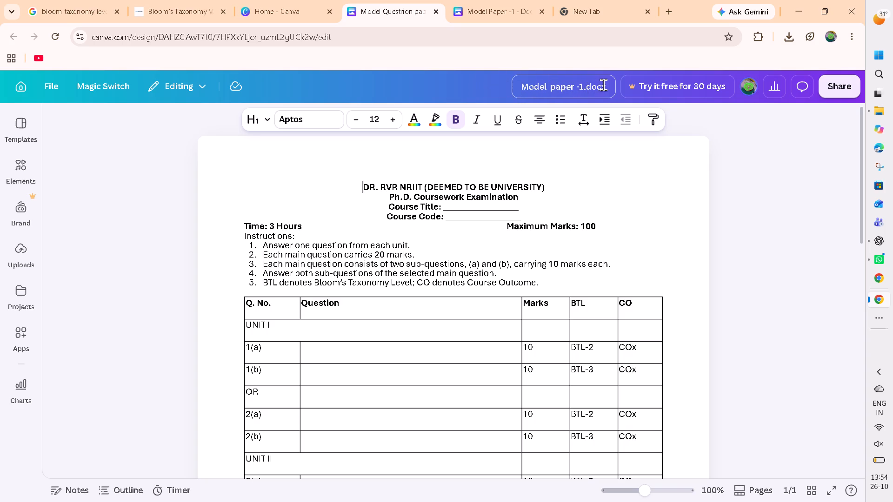
left_click(606, 85)
key("BackSpace")
key("BackSpace")
key("BackSpace")
key("BackSpace")
key("BackSpace")
key("BackSpace")
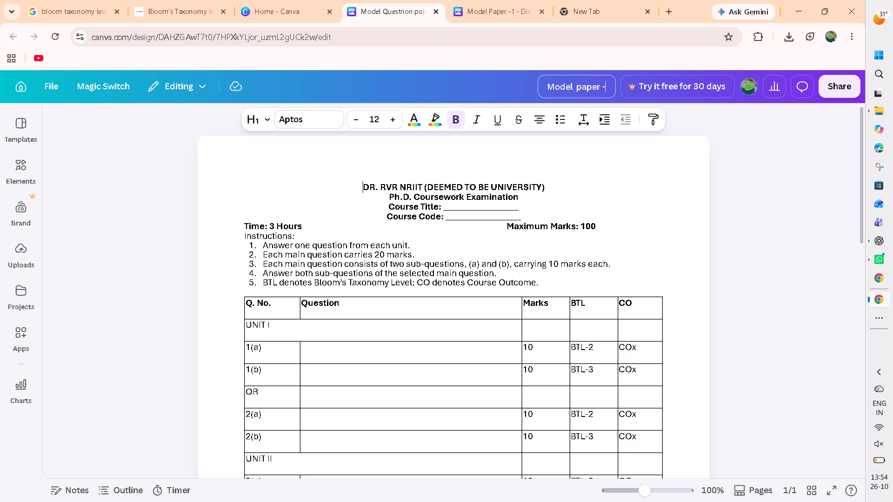
key("2")
key("Return")
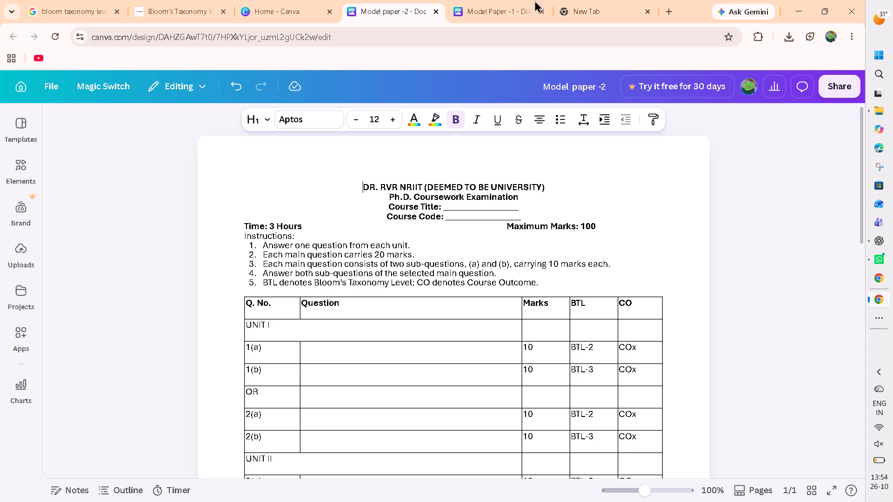
Upload the Word file Model Questrion paper format-1 to Canva once more and open this copy as a design.
left_click(336, 0)
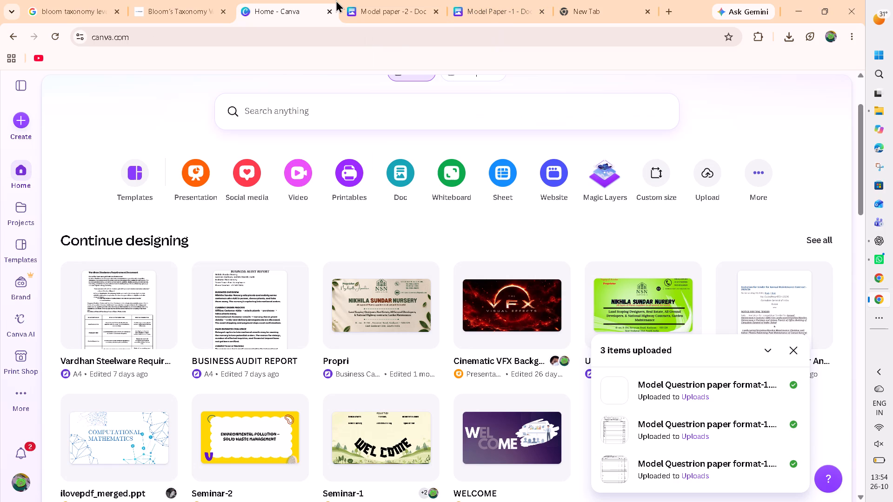
scroll(484, 264, "up", 6)
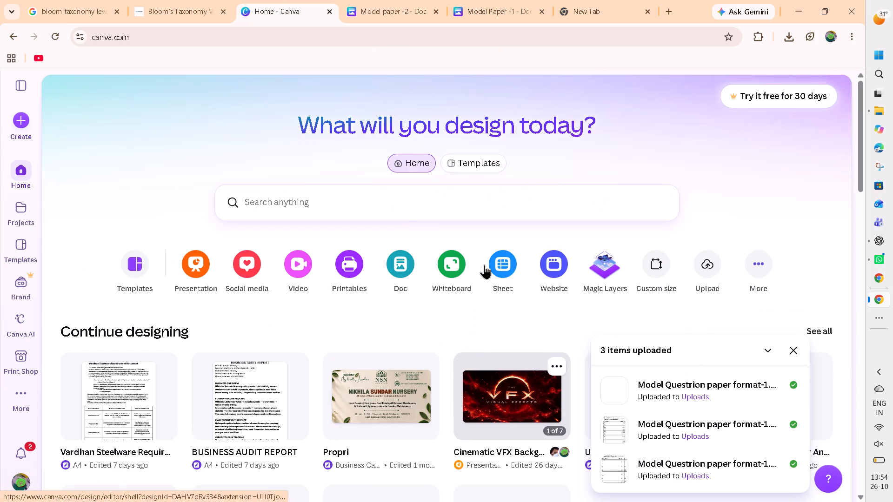
scroll(484, 264, "up", 2)
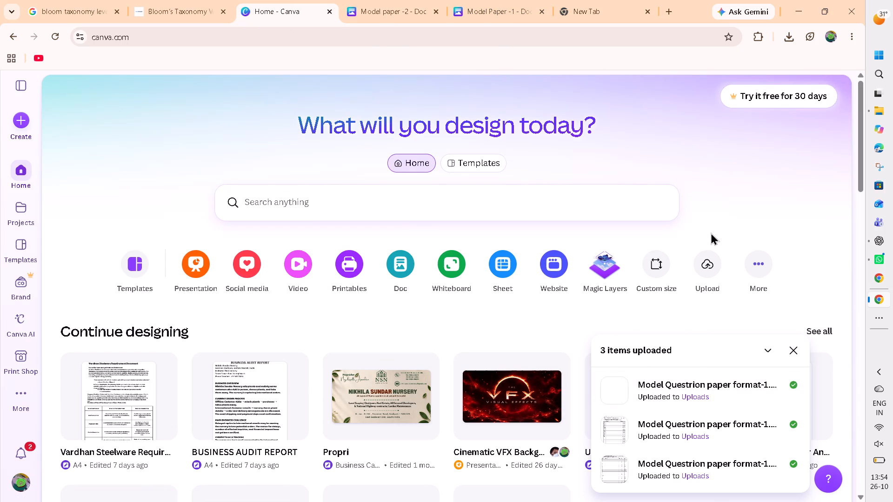
left_click(710, 273)
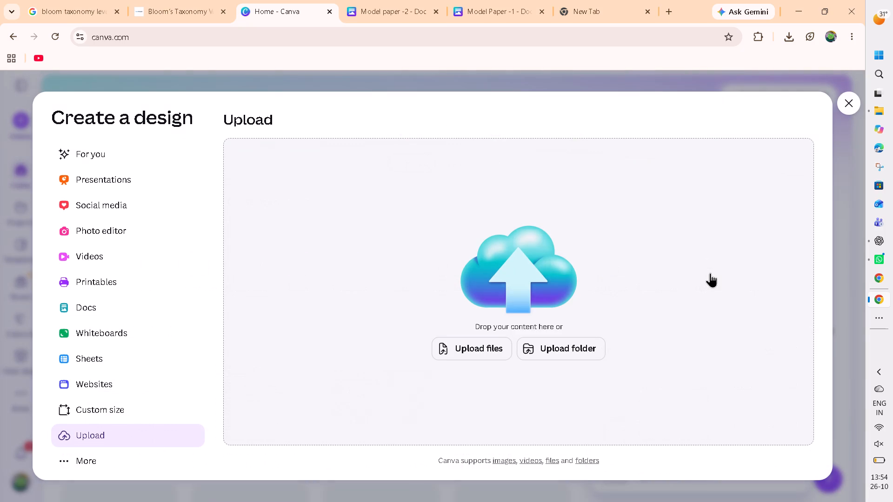
left_click(481, 336)
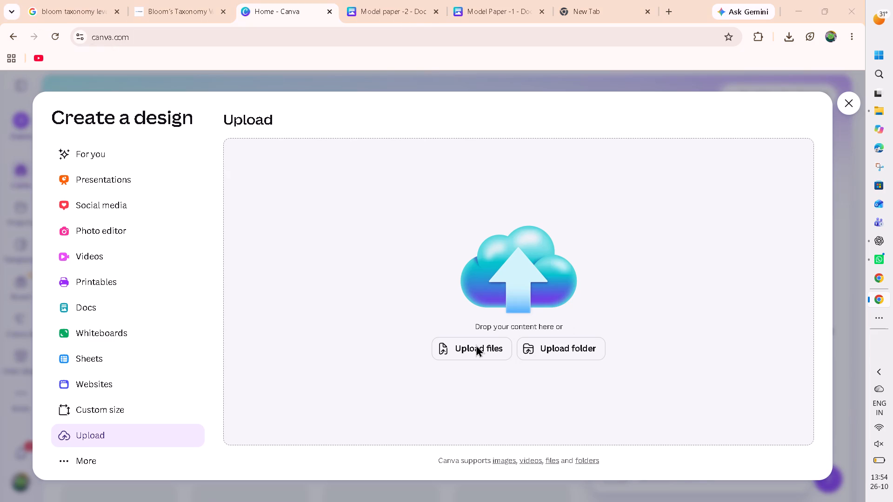
left_click(476, 344)
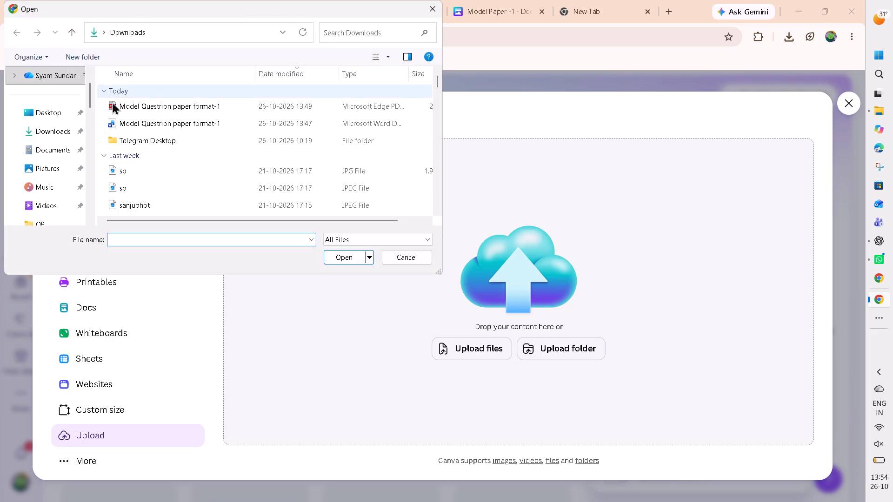
left_click(129, 119)
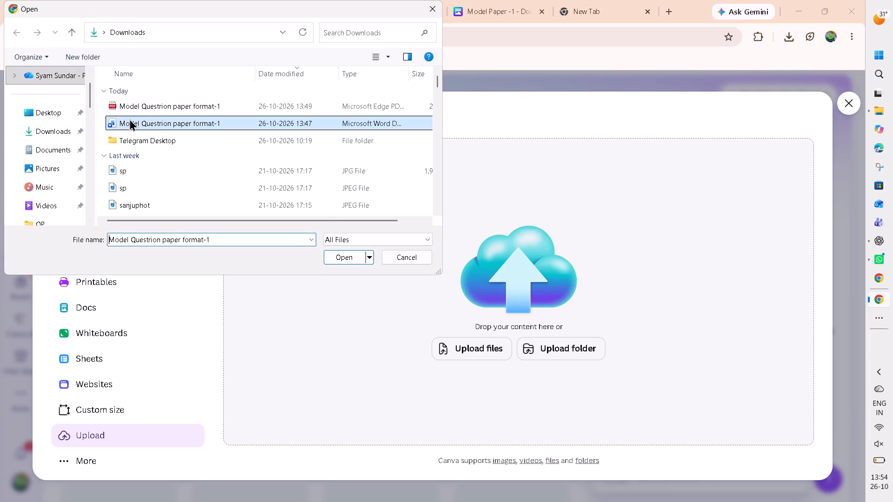
left_click(337, 257)
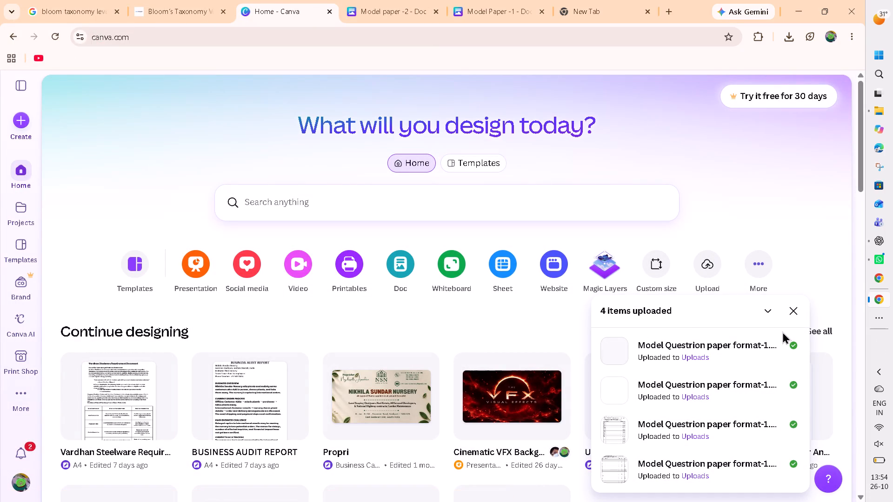
left_click(795, 347)
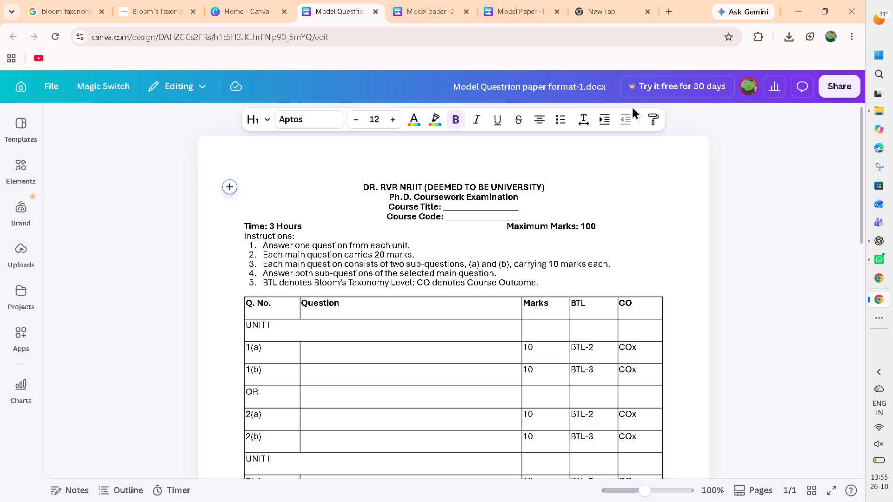
Rename the newly opened copy of the question paper format as Model paper -3, without the .docx extension.
left_click_drag(576, 86, 551, 85)
key("BackSpace")
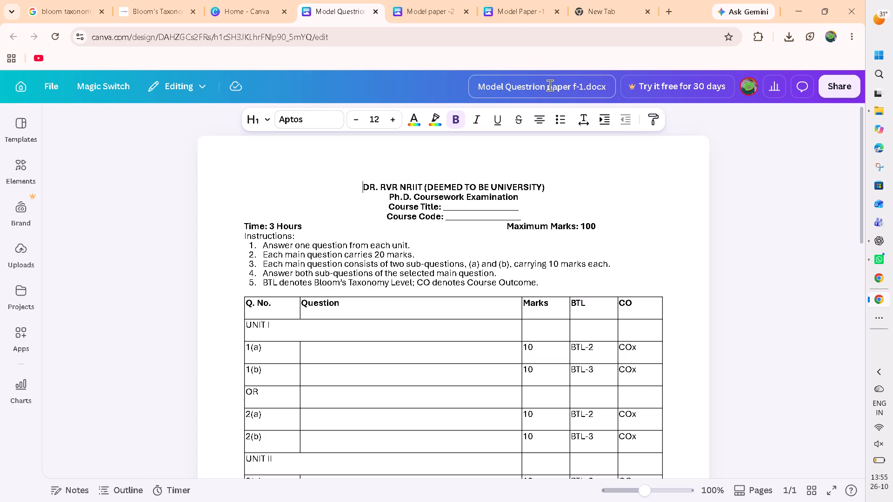
key("BackSpace")
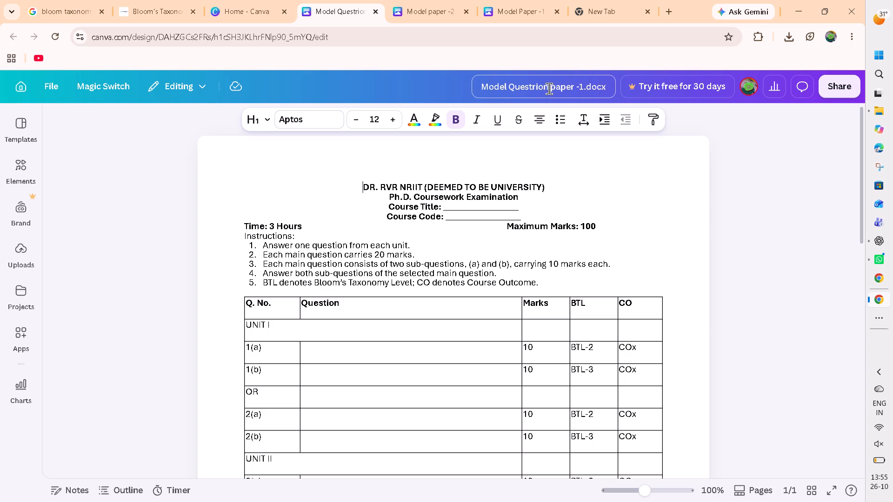
left_click_drag(549, 88, 508, 86)
key("BackSpace")
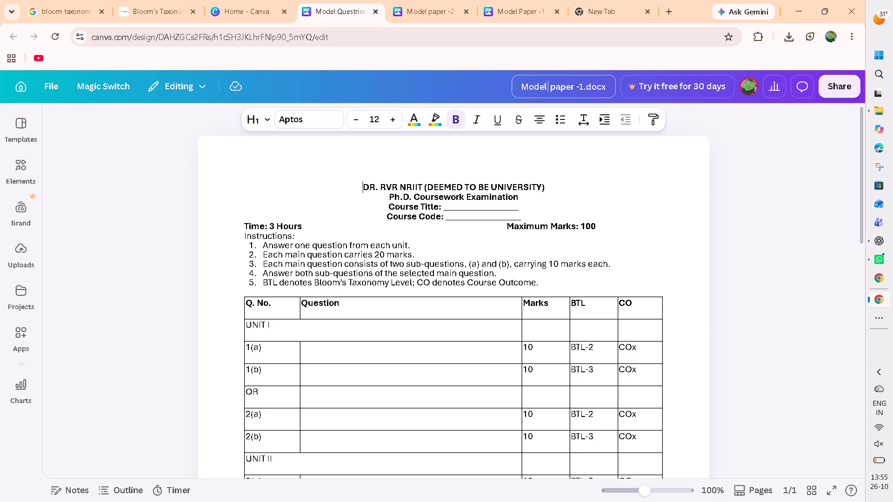
left_click(609, 90)
key("BackSpace")
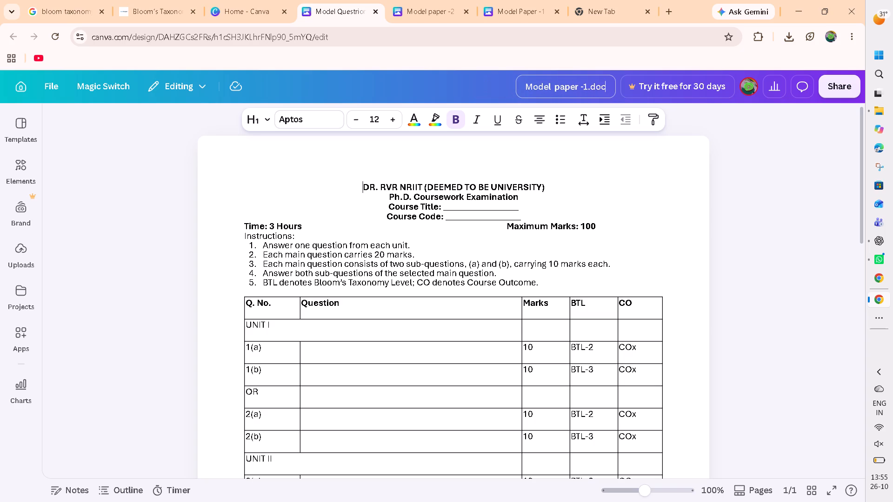
key("BackSpace")
key("BackSpace")
key("BackSpace")
key("BackSpace")
key("BackSpace")
key("3")
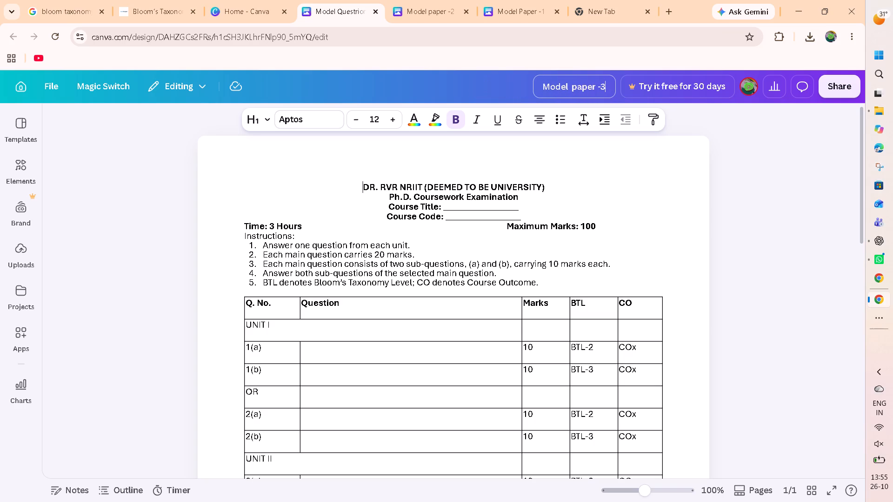
left_click(807, 309)
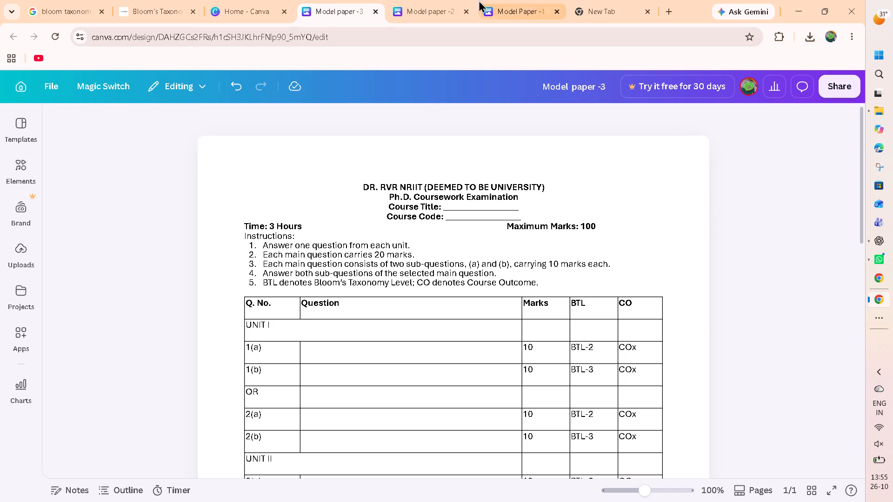
left_click(453, 0)
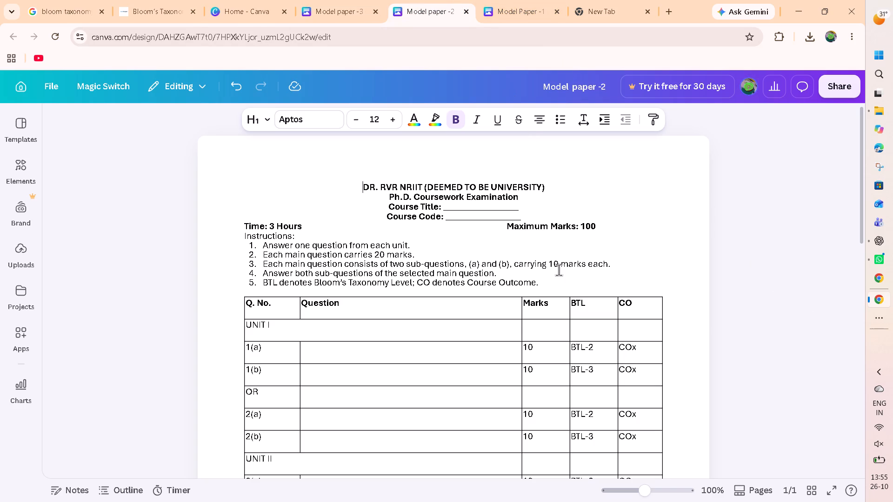
left_click(507, 0)
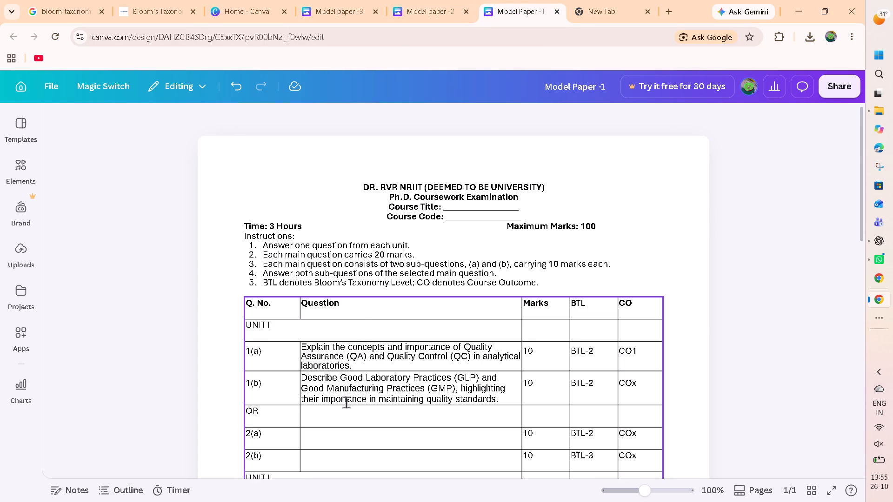
scroll(433, 381, "down", 1)
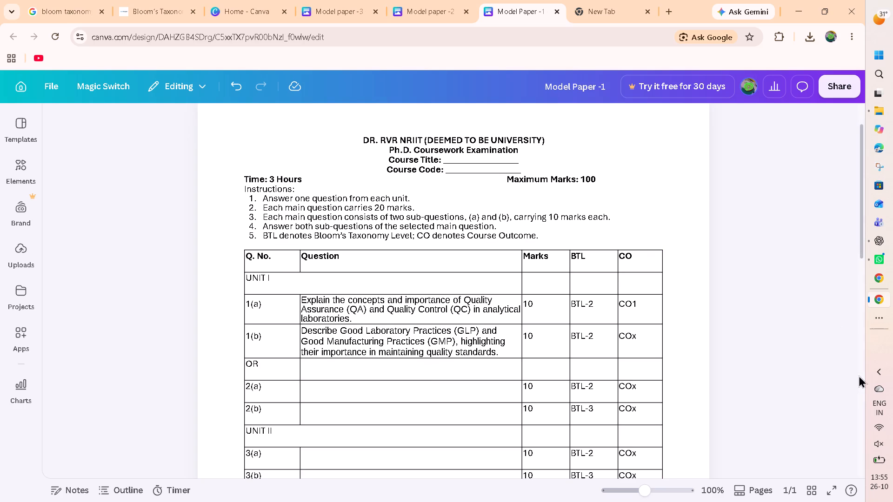
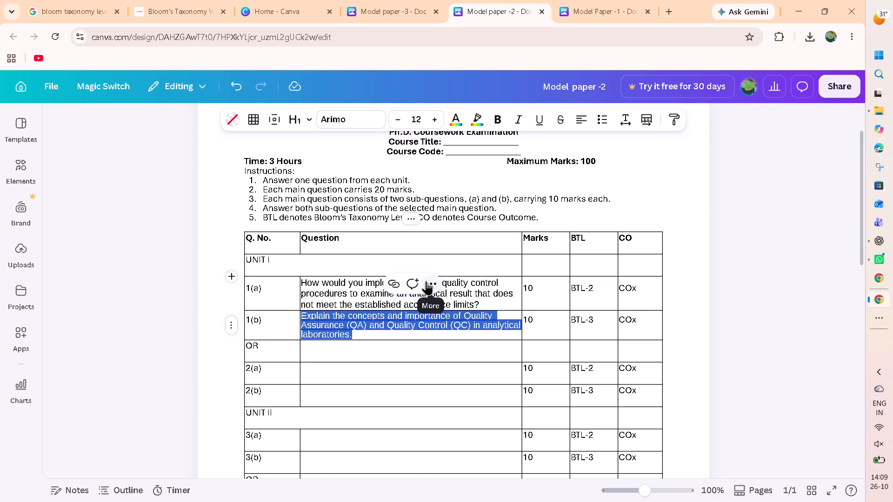
scroll(467, 481, "down", 2)
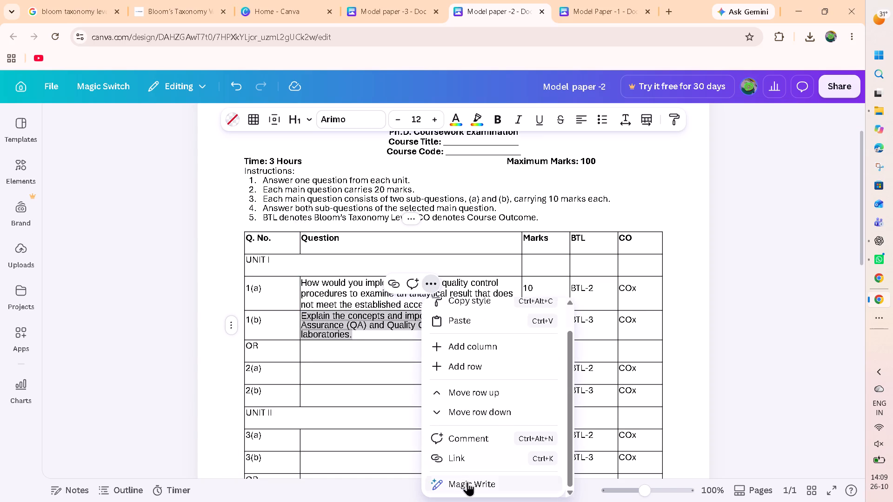
left_click(467, 482)
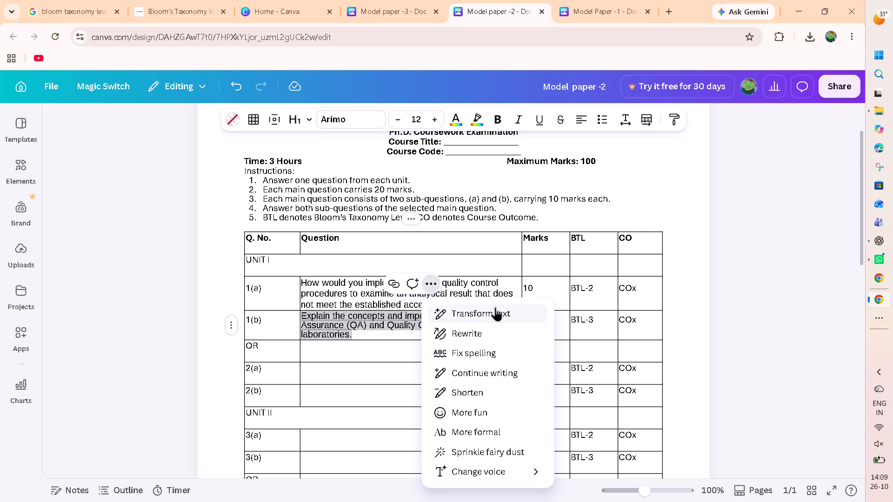
left_click(495, 307)
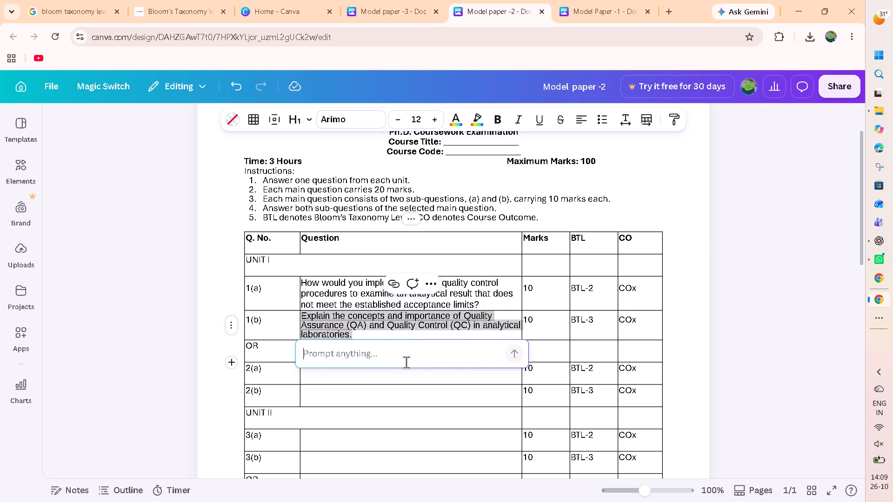
type("re-phrase t")
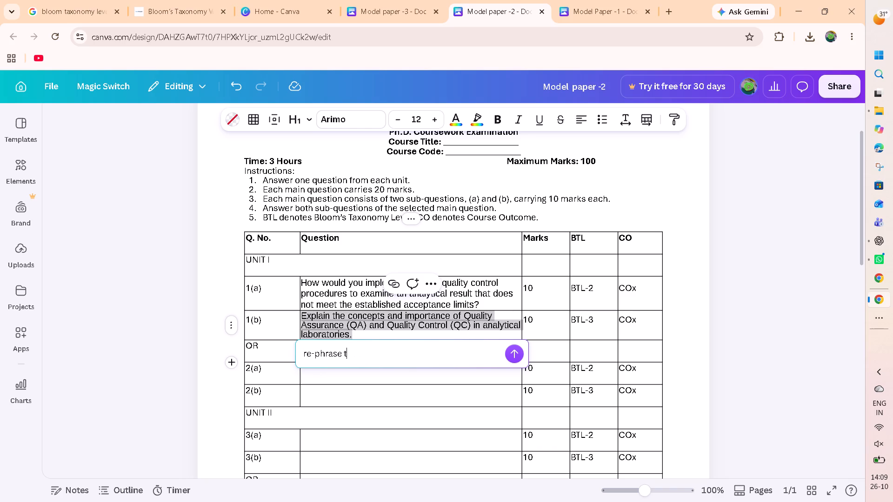
key("BackSpace")
type("in")
key("space")
type("btl-")
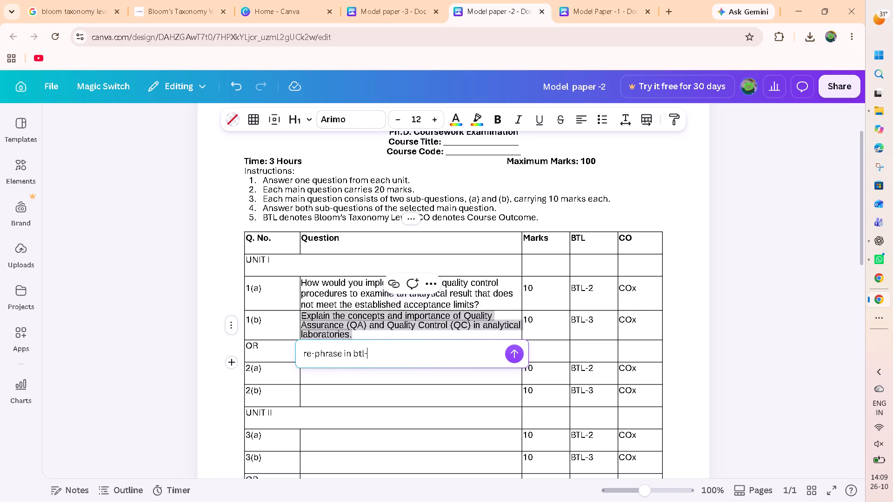
key("2")
key("Return")
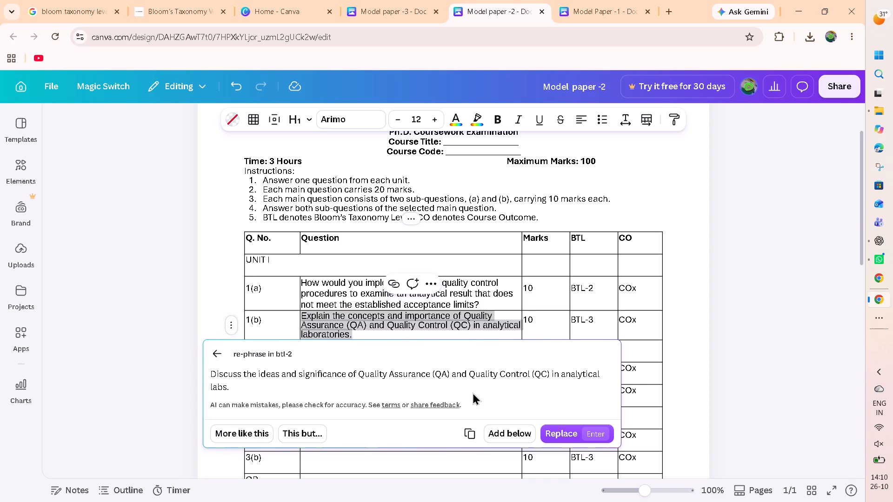
left_click(554, 435)
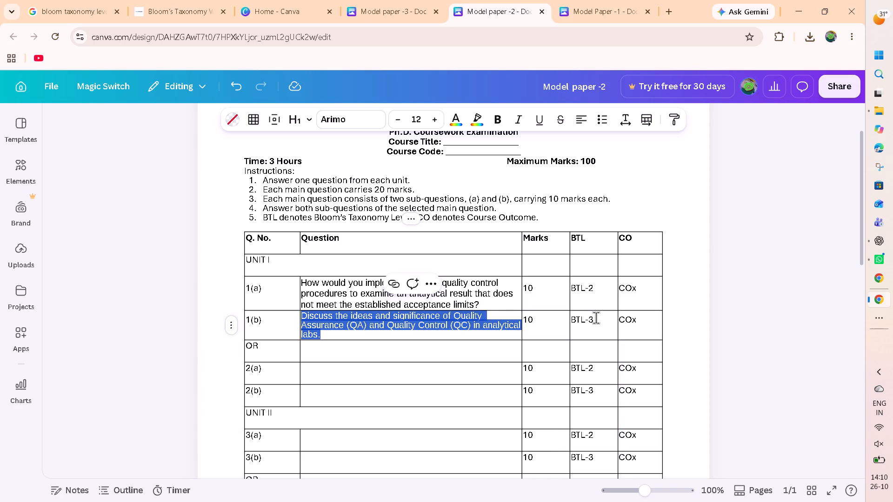
left_click(596, 317)
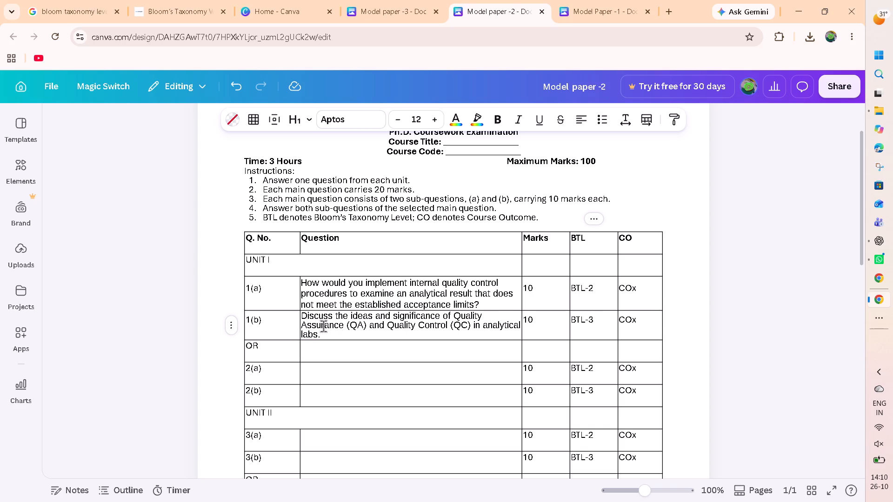
Move the "Discuss the ideas and significance of Quality Assurance..." question from 1(b) to 2(a), leaving the 1(b) cell empty.
left_click_drag(321, 330, 302, 322)
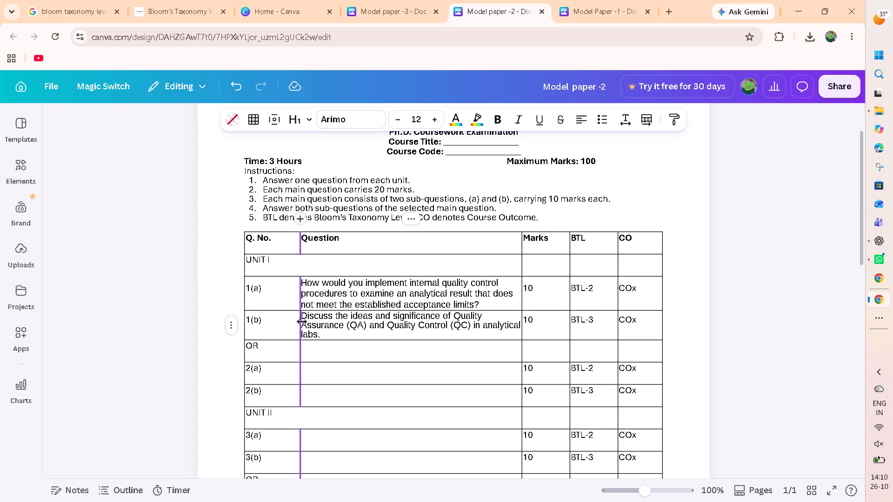
left_click(327, 328)
left_click_drag(326, 332, 306, 333)
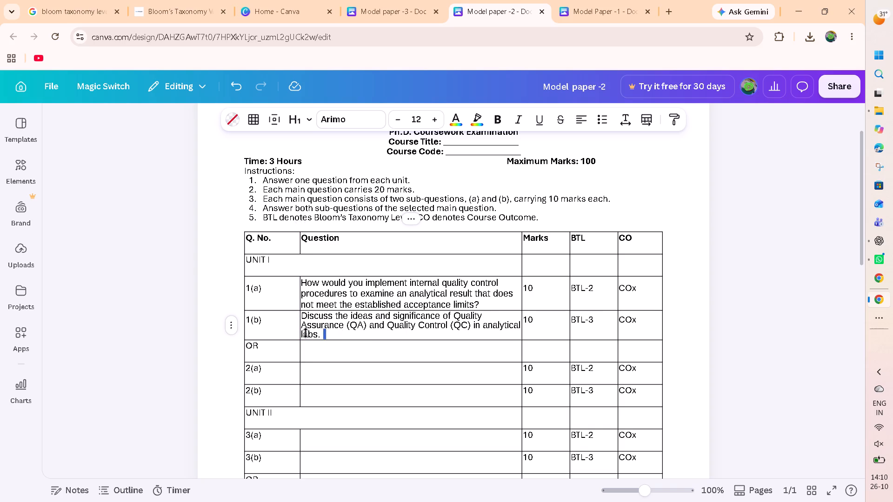
left_click_drag(306, 333, 298, 321)
key("ctrl+c")
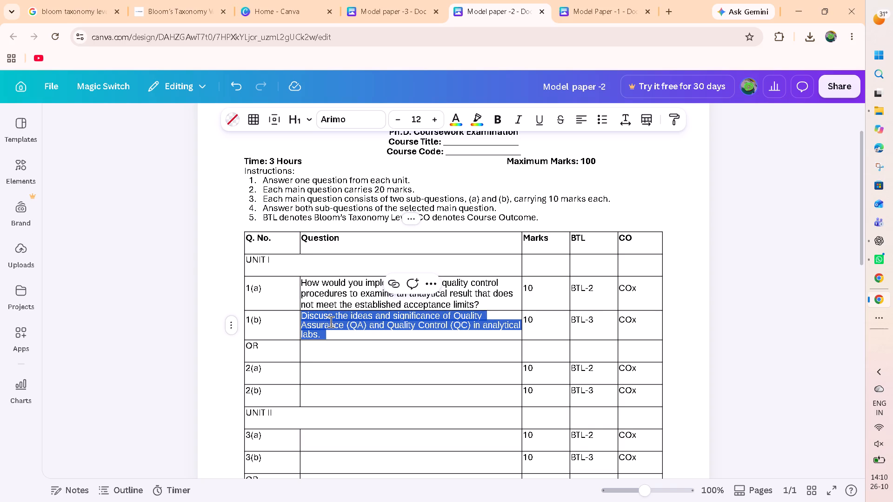
left_click(318, 369)
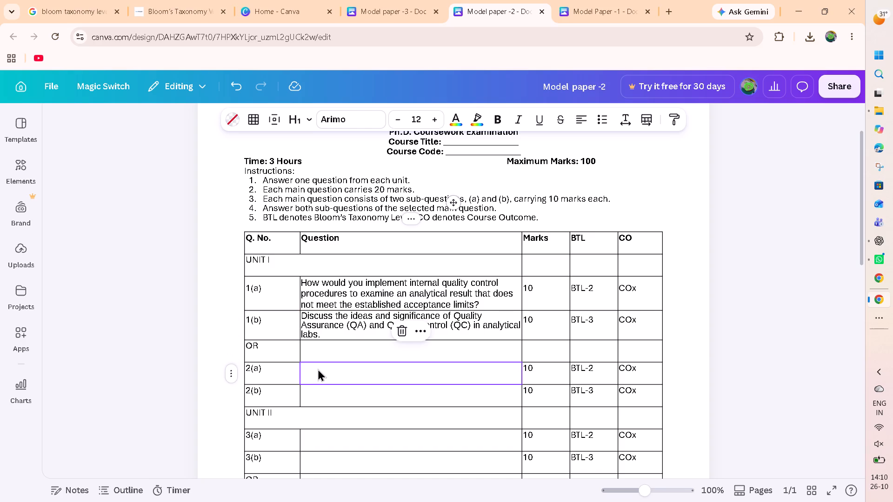
left_click(318, 369)
key("ctrl+v")
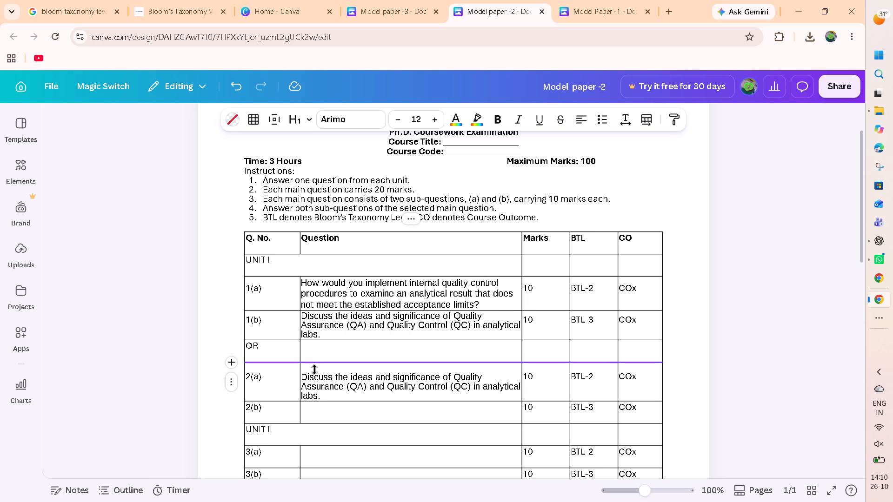
left_click_drag(333, 330, 331, 330)
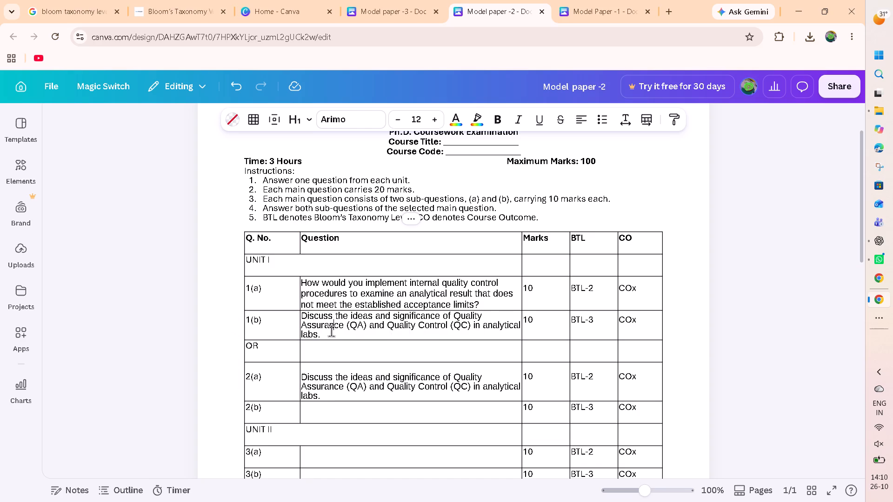
left_click_drag(331, 330, 306, 325)
key("BackSpace")
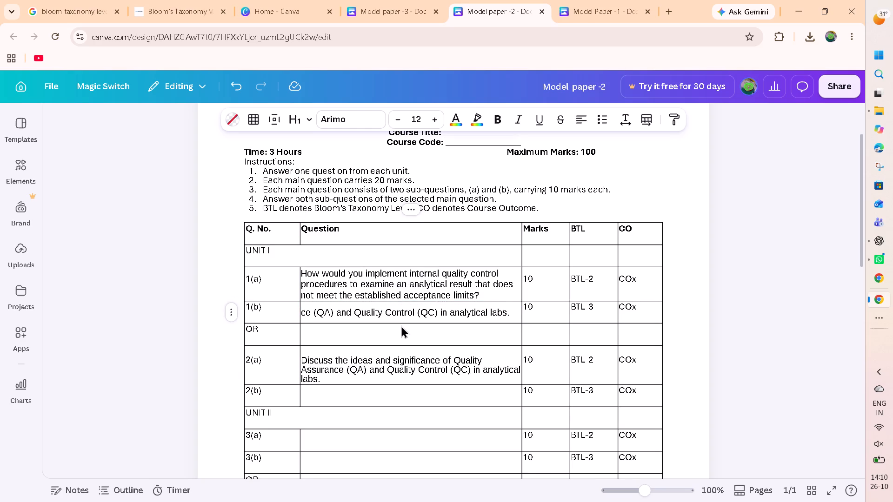
Delete the leftover QA and QC text from the 1(b) cell and remove the blank line before the 2(a) question.
left_click_drag(512, 311, 325, 296)
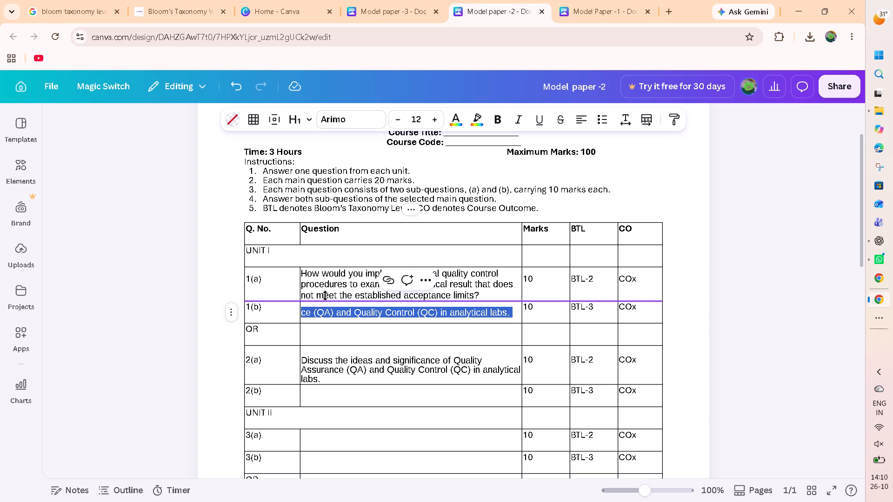
key("BackSpace")
left_click(318, 360)
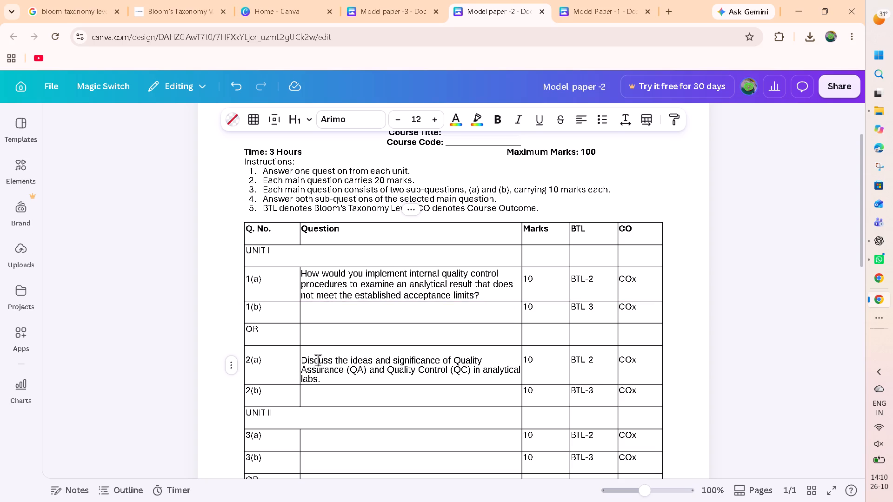
key("Left")
key("Left")
key("Left")
key("Left")
key("BackSpace")
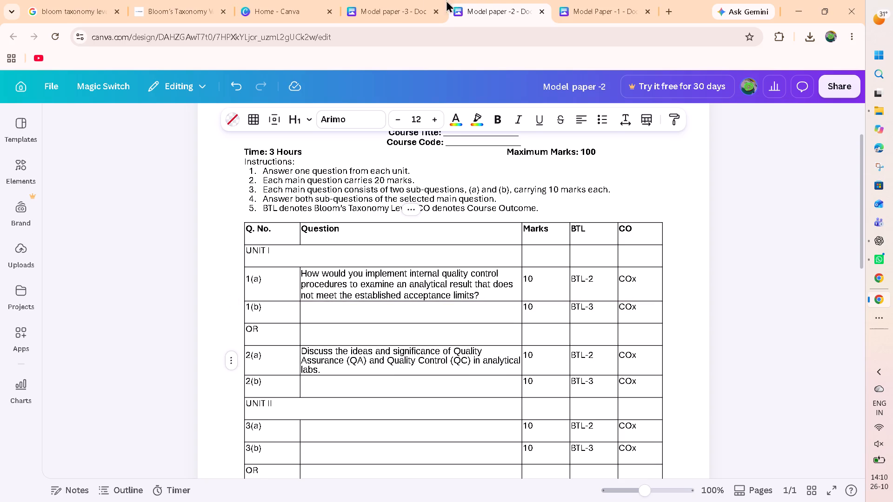
In Model Paper -1, set the BTL level of question 2(a) to BTL-3.
left_click(572, 3)
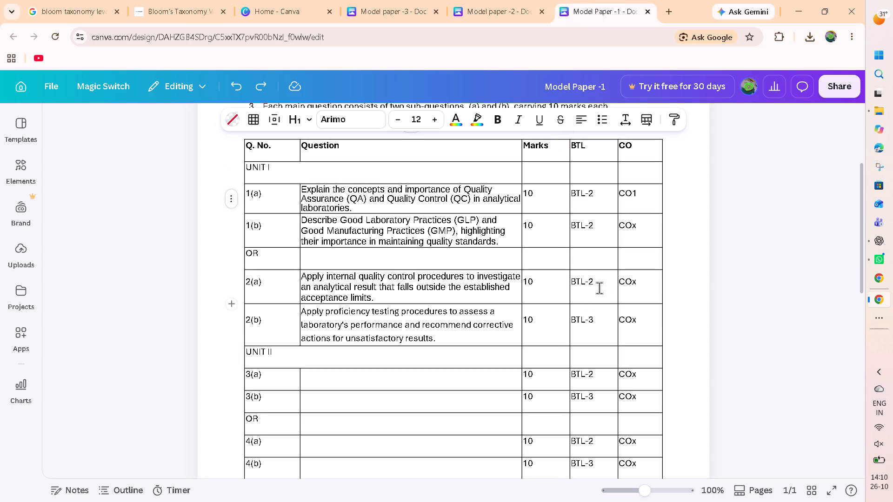
left_click(599, 288)
left_click(598, 285)
key("BackSpace")
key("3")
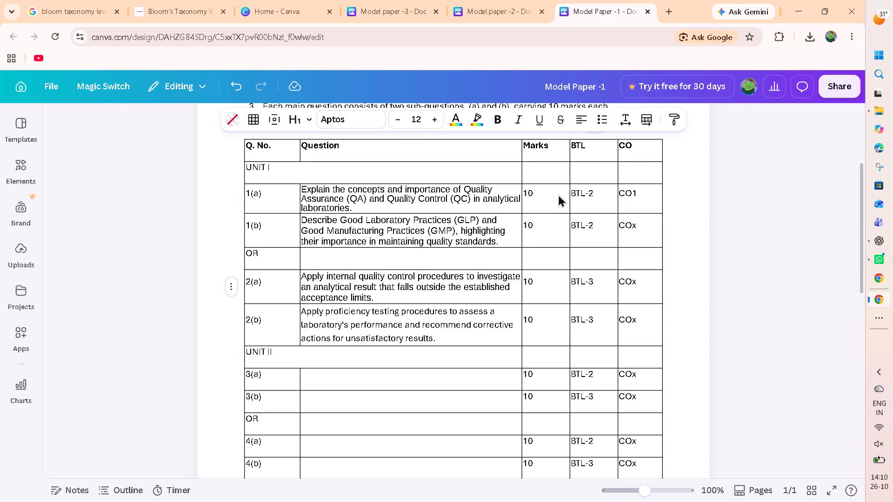
Look over the Model paper -3 and Model Paper -1 question tables and return to Model paper -2.
left_click(369, 0)
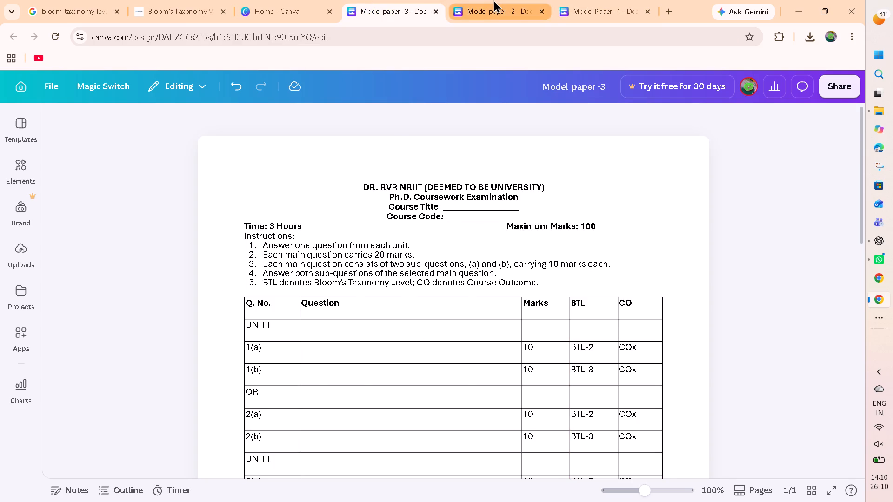
left_click(493, 0)
left_click(576, 0)
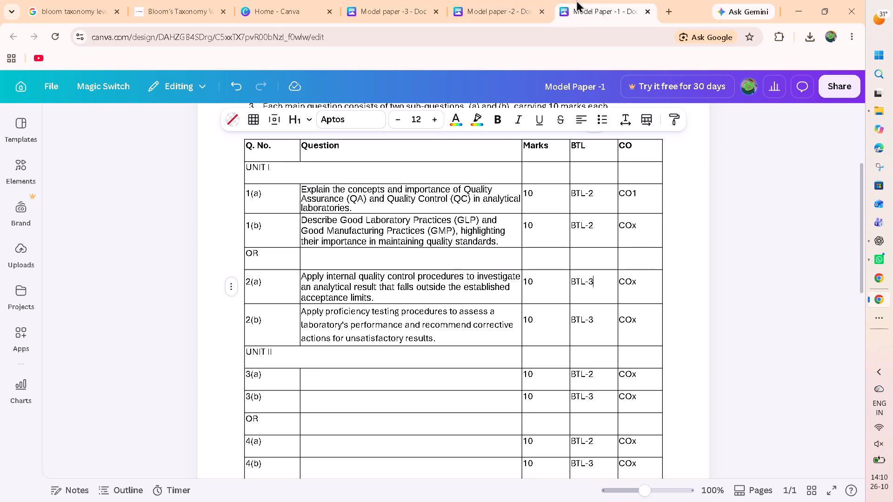
left_click(479, 0)
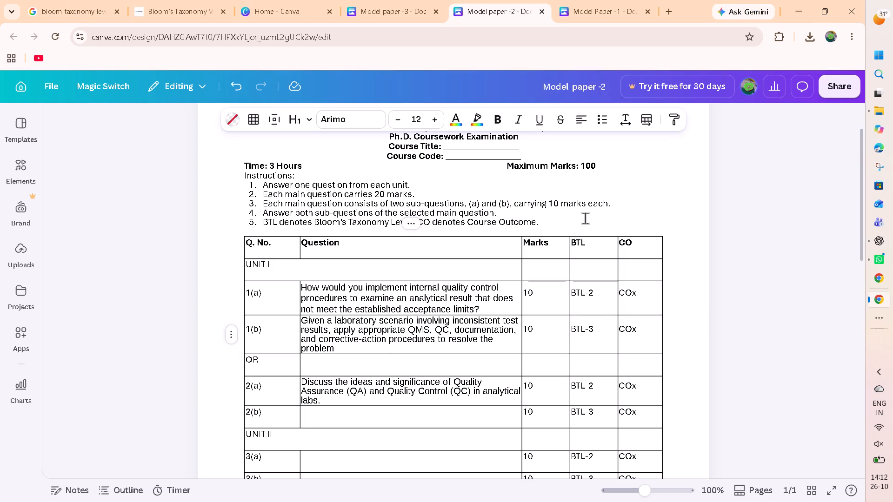
left_click(375, 413)
left_click(346, 412)
key("ctrl+v")
left_click(309, 423)
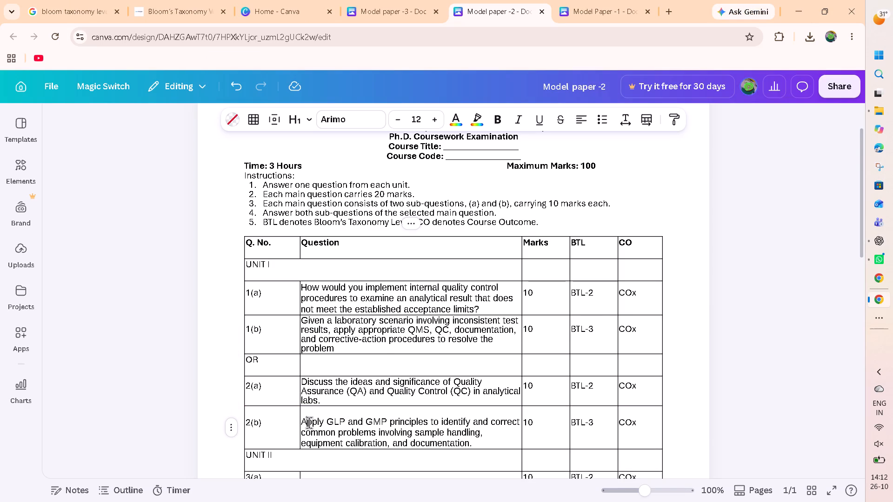
key("Left")
key("BackSpace")
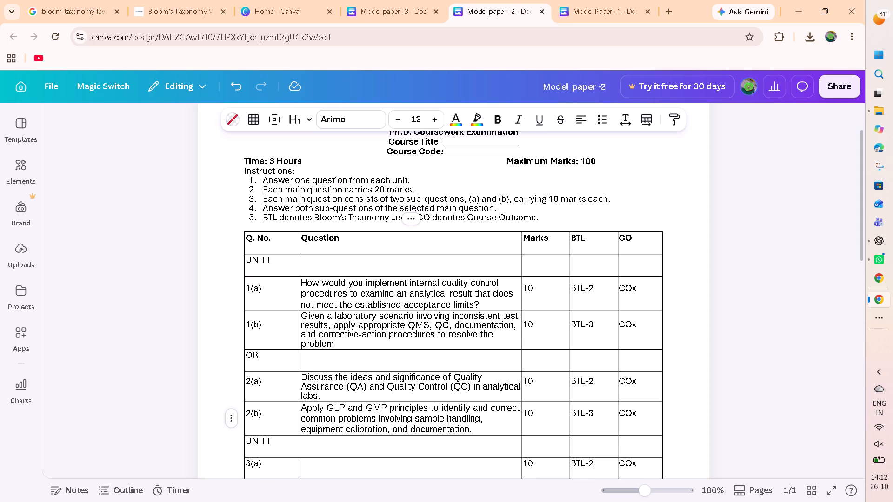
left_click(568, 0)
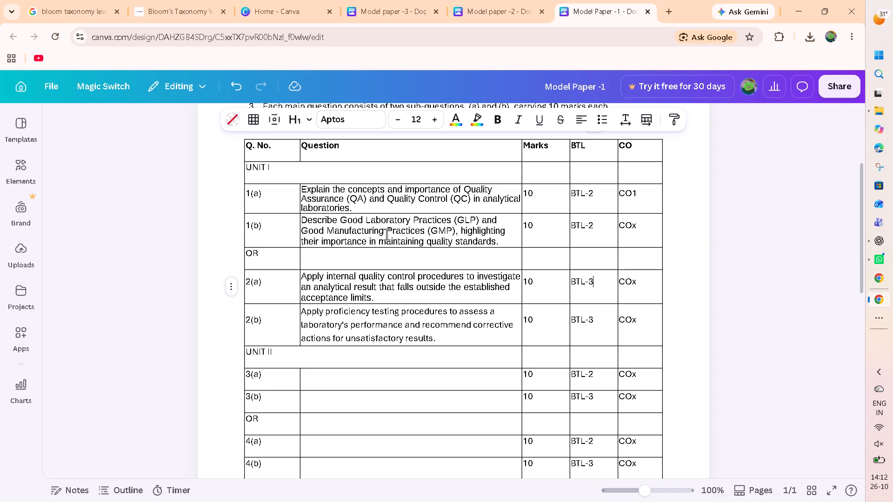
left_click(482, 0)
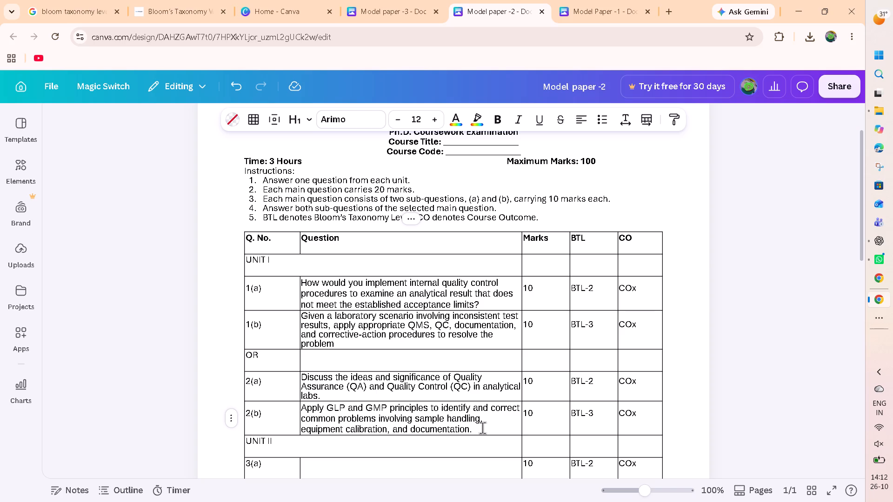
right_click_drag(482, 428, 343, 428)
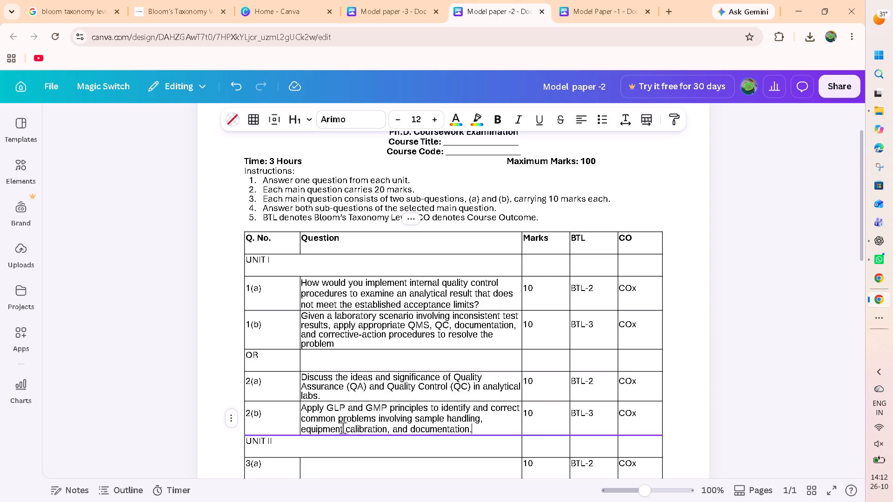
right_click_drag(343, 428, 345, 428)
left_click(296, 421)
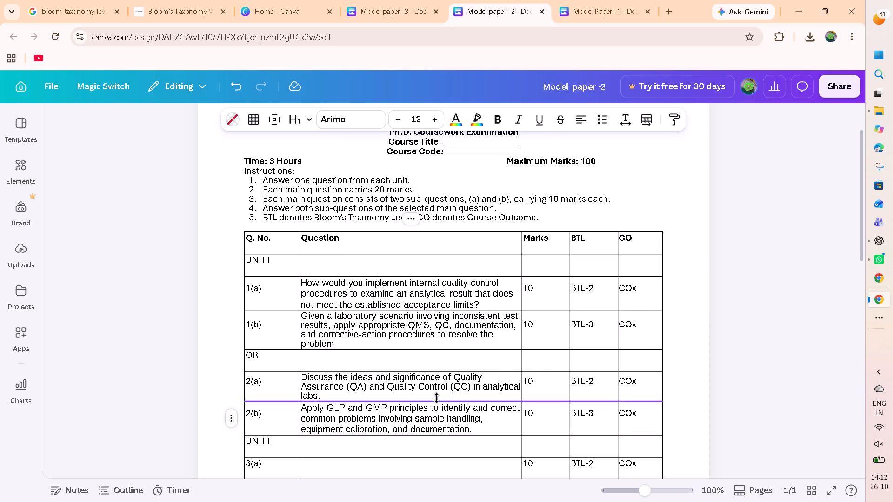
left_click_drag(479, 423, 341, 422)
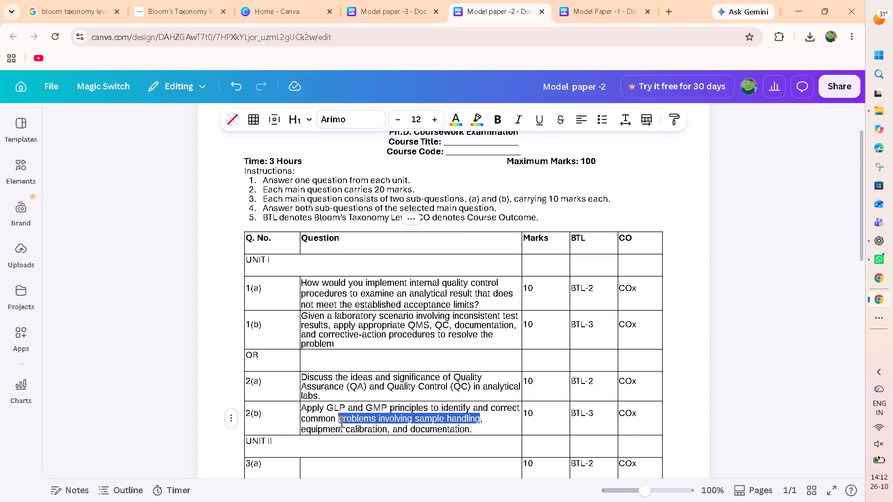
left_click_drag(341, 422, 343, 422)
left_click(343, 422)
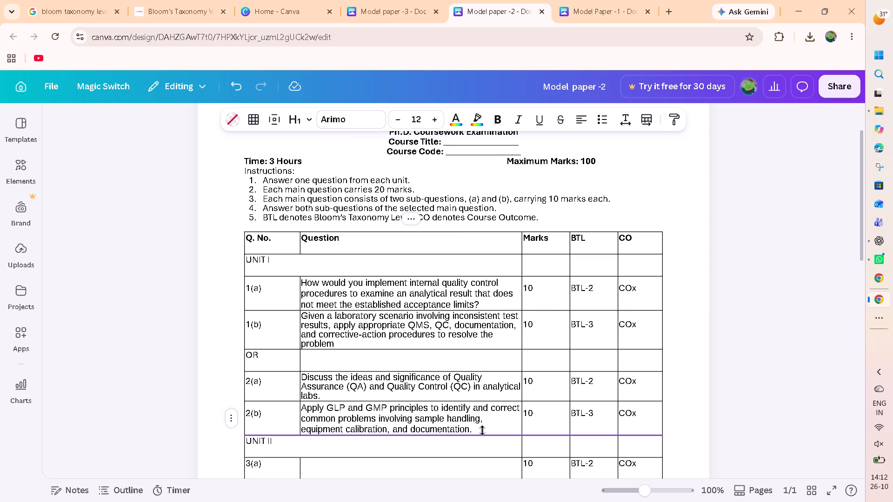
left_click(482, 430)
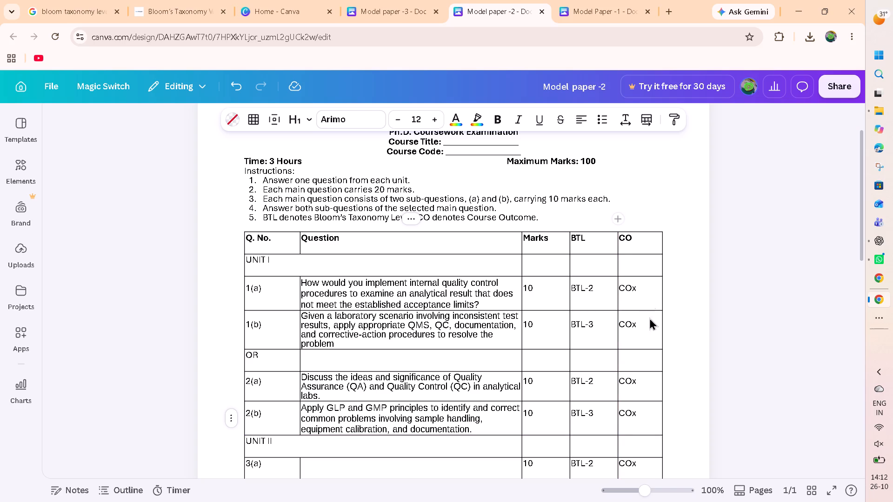
Set the CO entries for questions 1(a), 1(b), 2(a) and 2(b) in Model paper -2 to CO1.
left_click(647, 289)
key("BackSpace")
key("1")
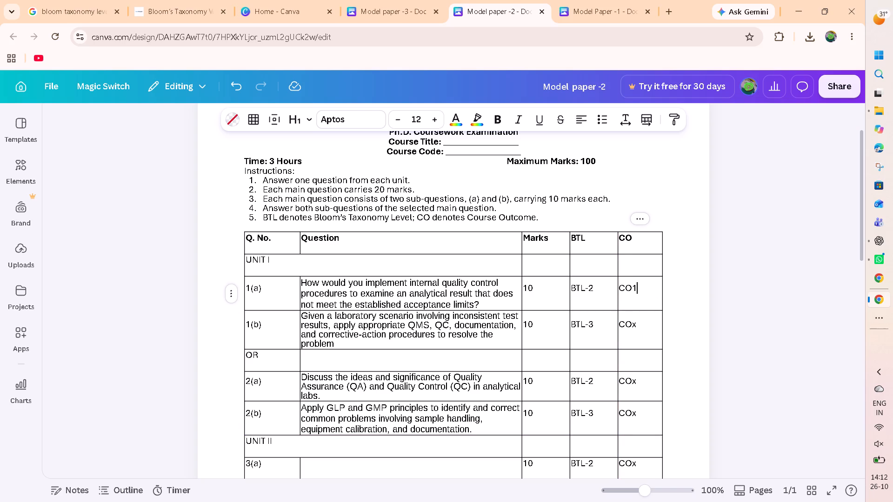
left_click(644, 328)
key("BackSpace")
key("1")
left_click(638, 379)
key("BackSpace")
key("1")
left_click(642, 415)
key("BackSpace")
key("1")
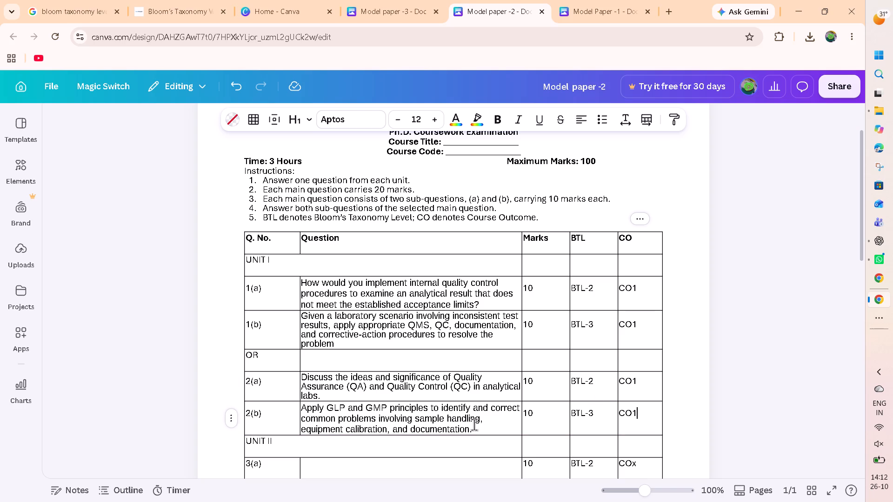
Copy the 2(b) GLP and GMP question into the 1(a) cell of Model paper -3 and remove the blank line above it.
left_click_drag(474, 428, 307, 412)
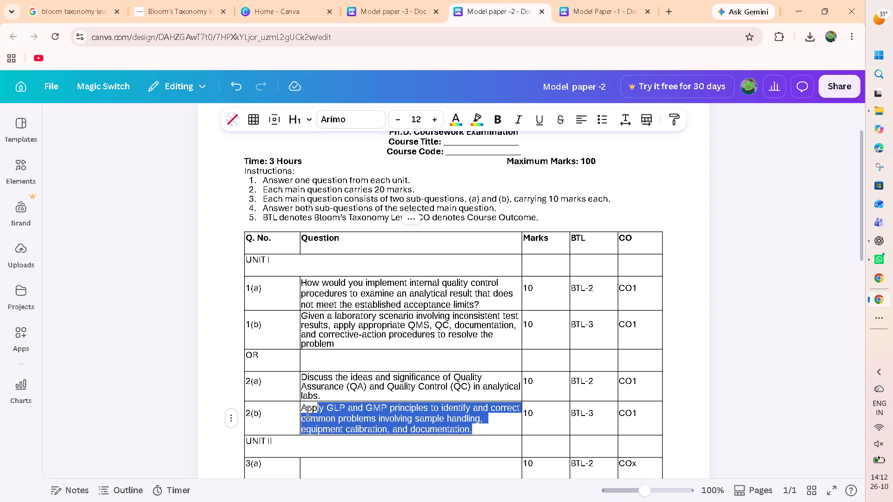
left_click_drag(307, 412, 294, 408)
key("ctrl+c")
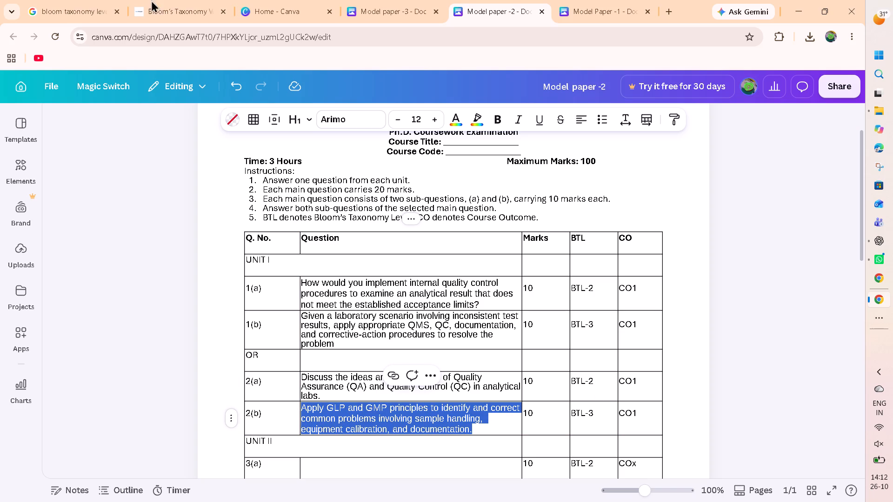
left_click(402, 0)
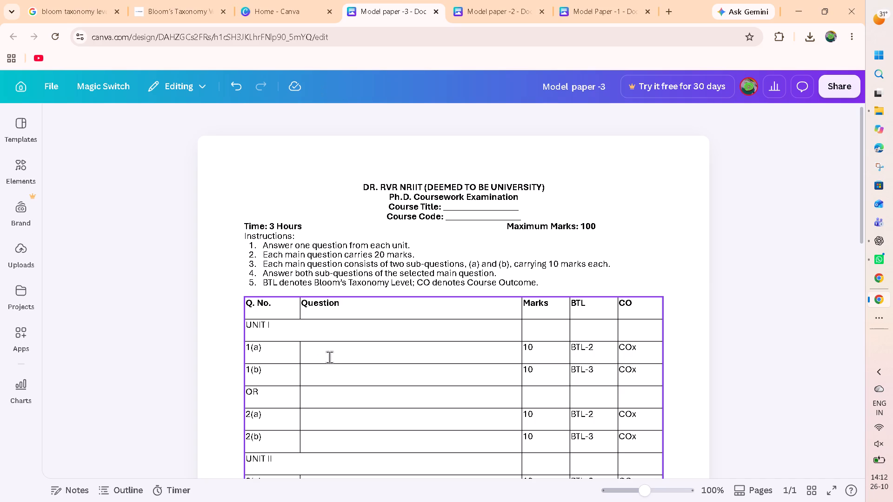
left_click(330, 357)
key("ctrl+v")
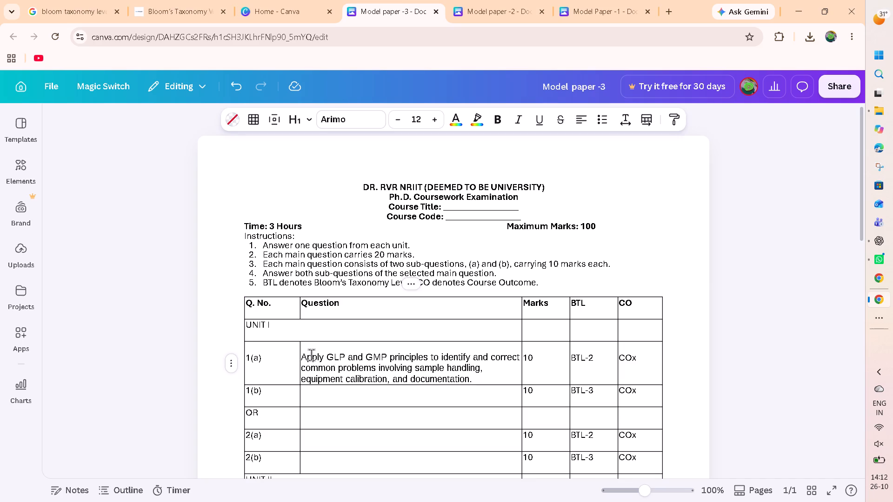
left_click(311, 355)
key("Left")
key("Left")
key("BackSpace")
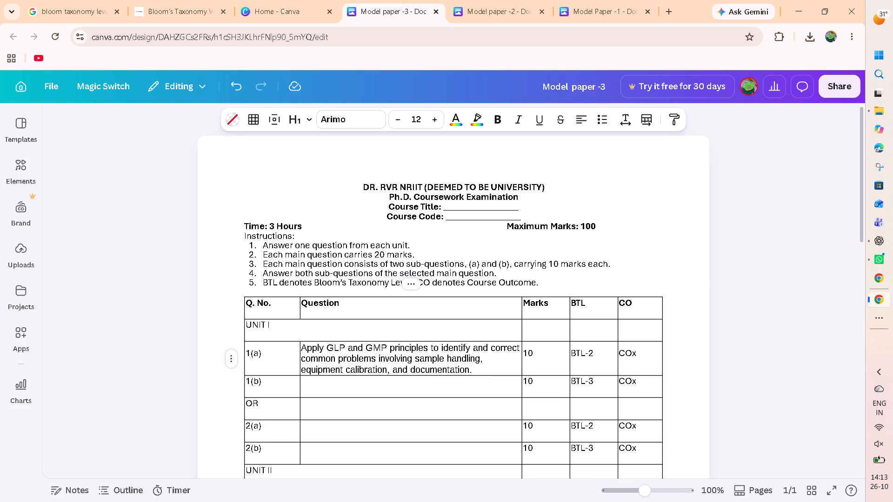
Rewrite Model paper -3's 1(a) question using Magic Write's Transform text with the prompt "re-phrase in btl-2" and replace the original wording.
left_click(463, 351)
left_click_drag(481, 367, 320, 345)
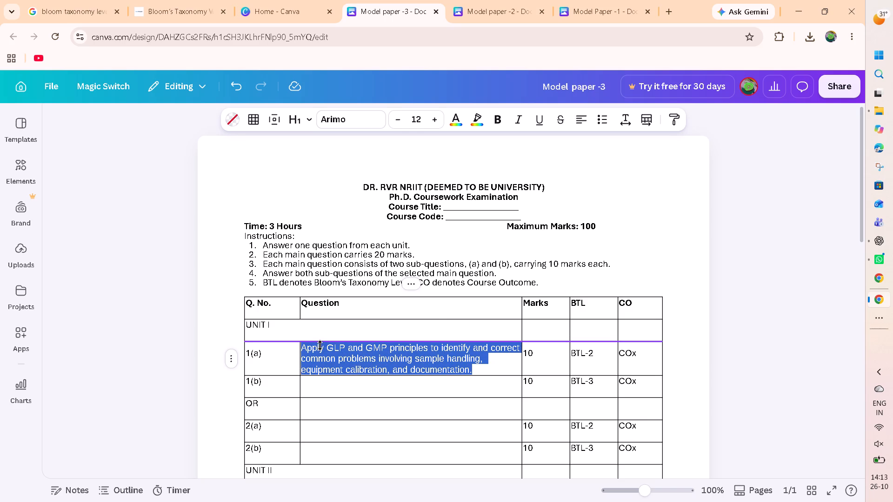
left_click_drag(320, 345, 320, 346)
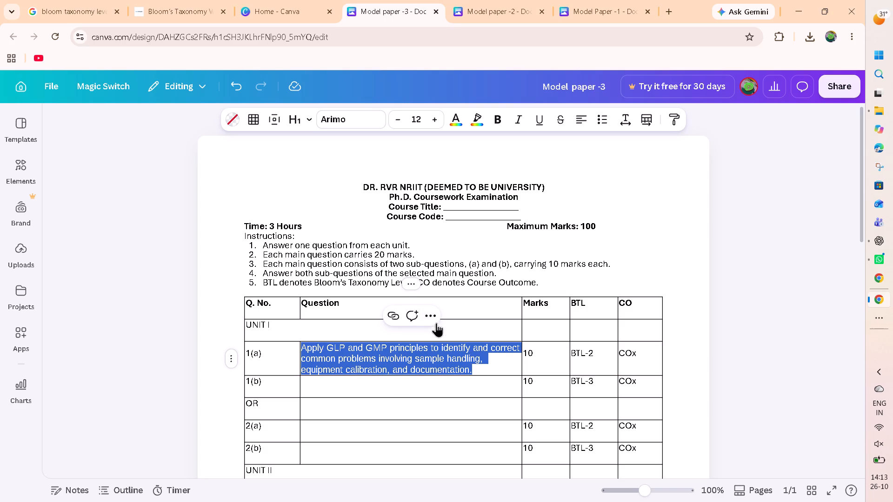
left_click(431, 312)
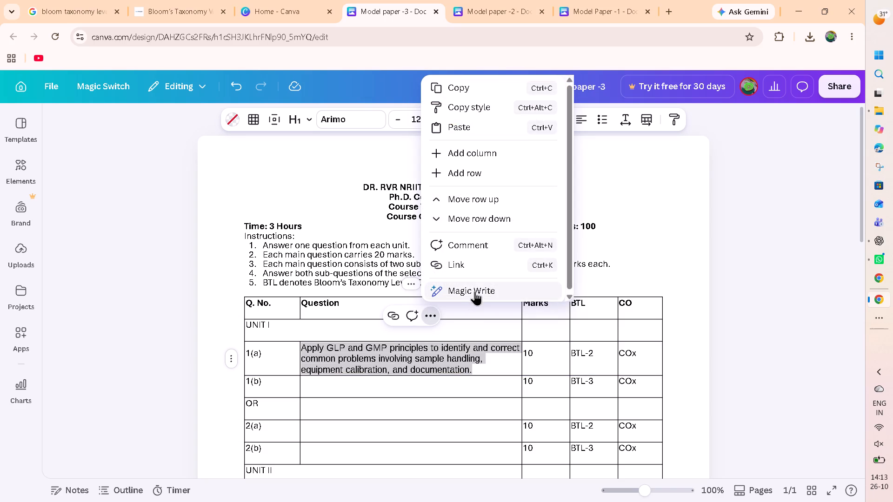
left_click(475, 291)
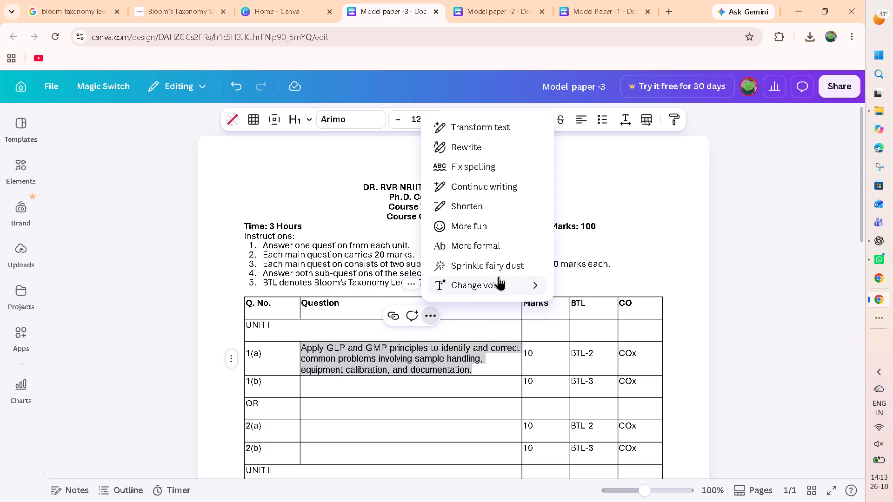
left_click(496, 125)
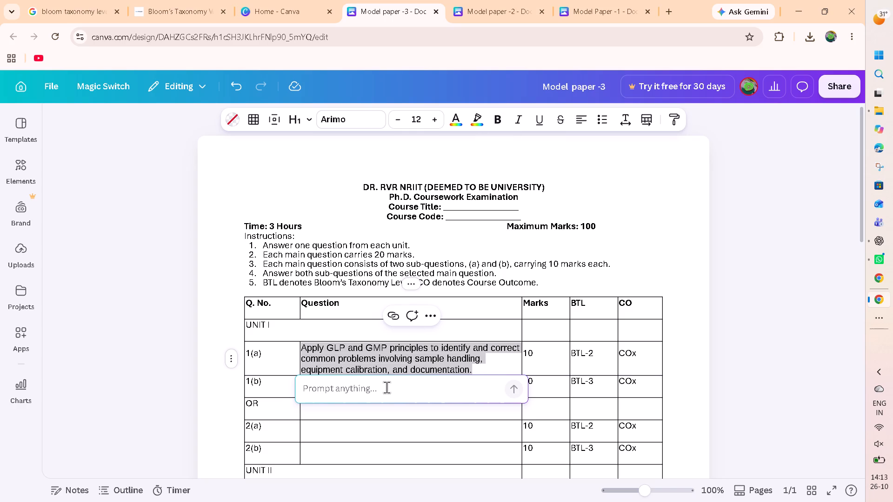
type("re-phrase in btl")
key("minus")
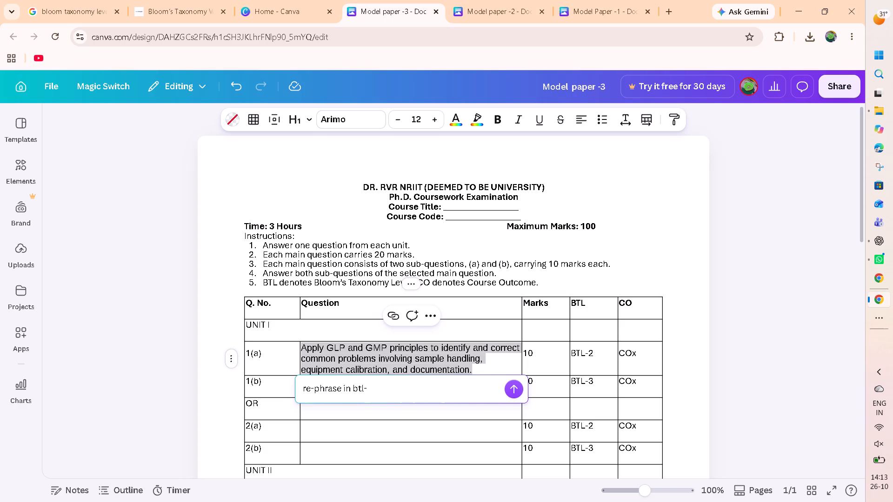
key("2")
left_click(514, 390)
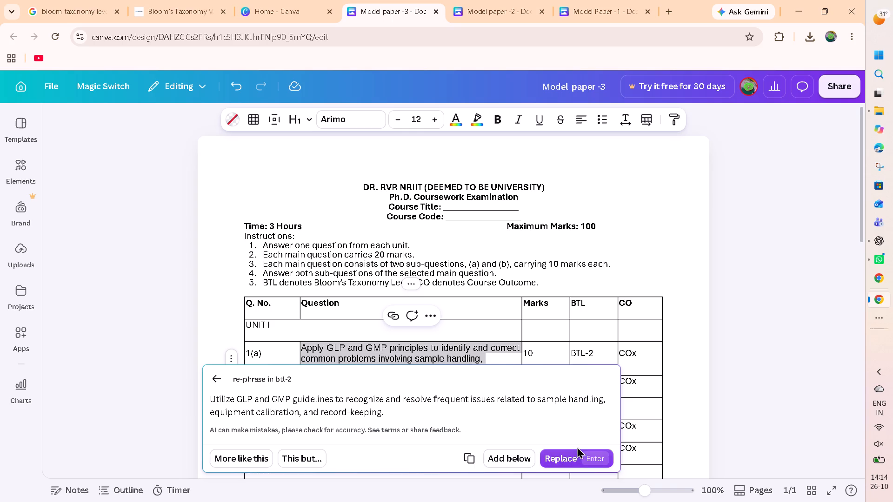
left_click(567, 456)
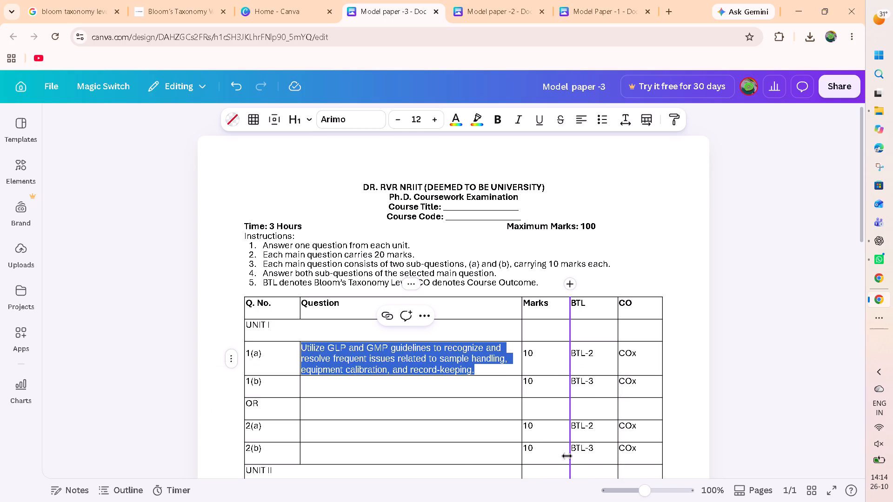
left_click(383, 356)
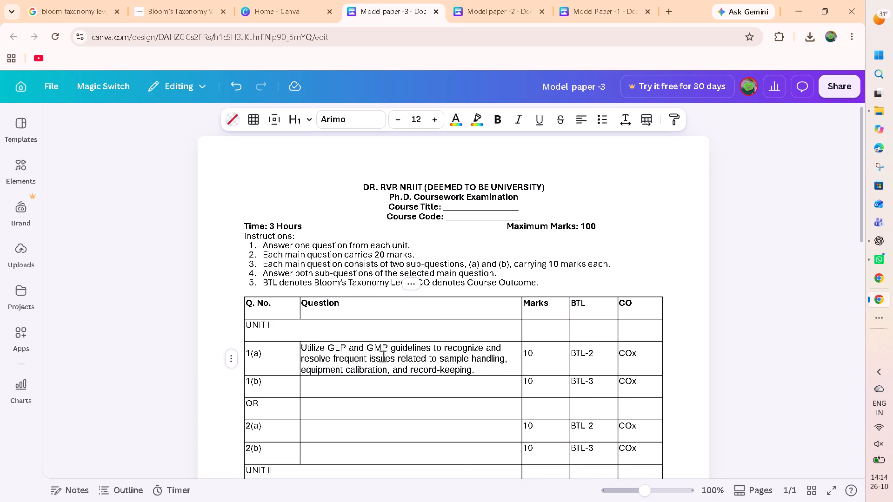
left_click(463, 0)
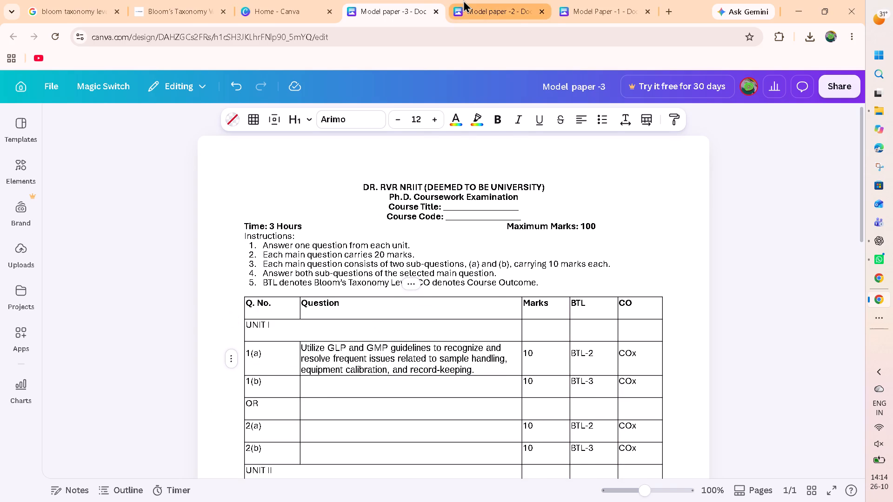
left_click(423, 420)
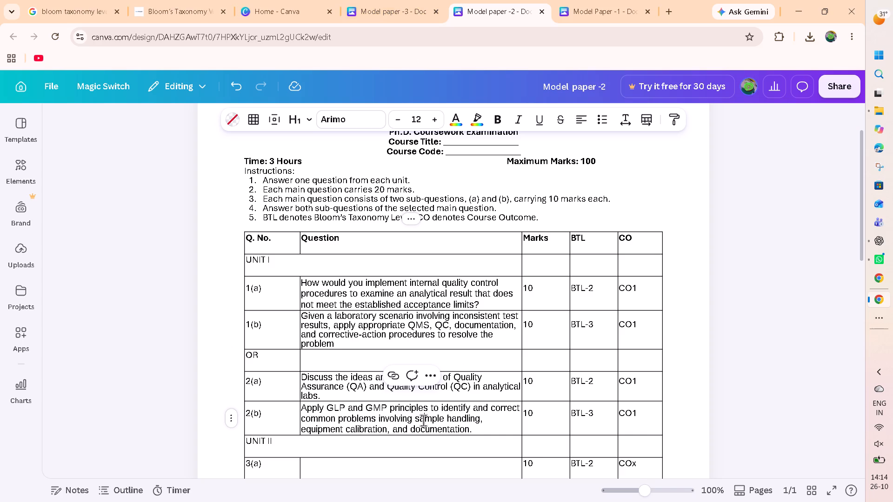
left_click(375, 0)
scroll(371, 363, "down", 1)
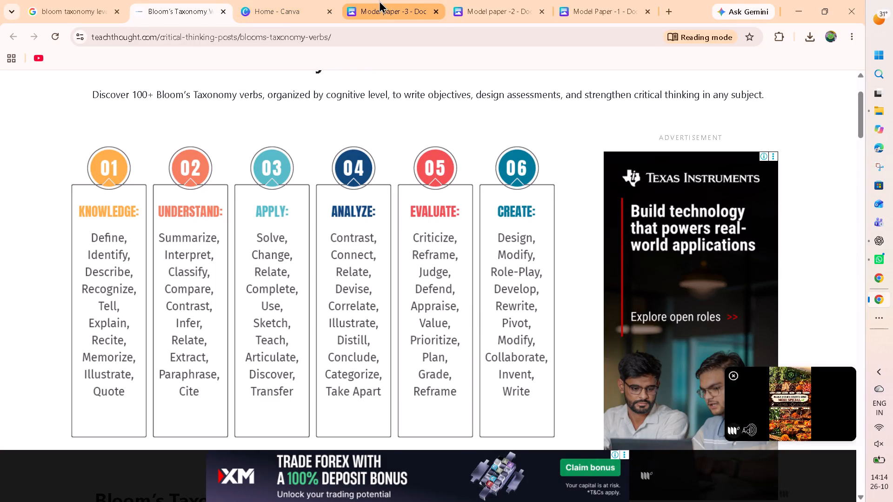
left_click(378, 10)
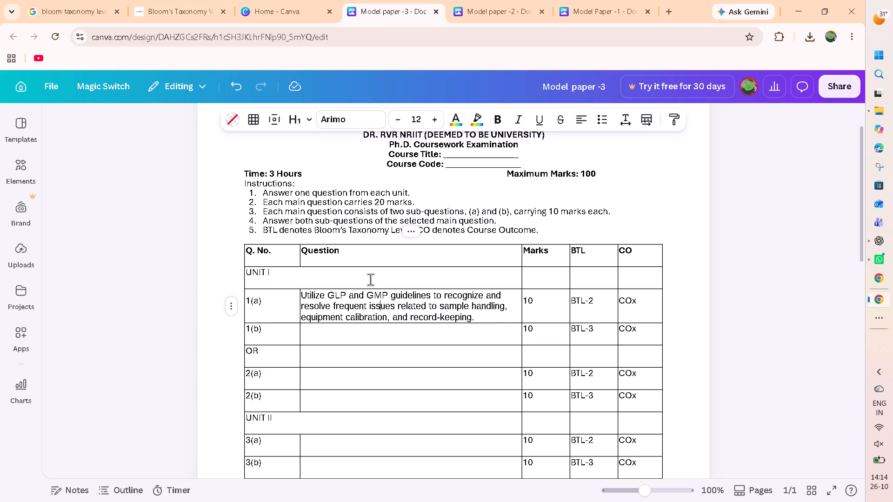
Replace the opening word "Utilize" of Model paper -3's 1(a) question with "Explain".
left_click(327, 296)
left_click(380, 301)
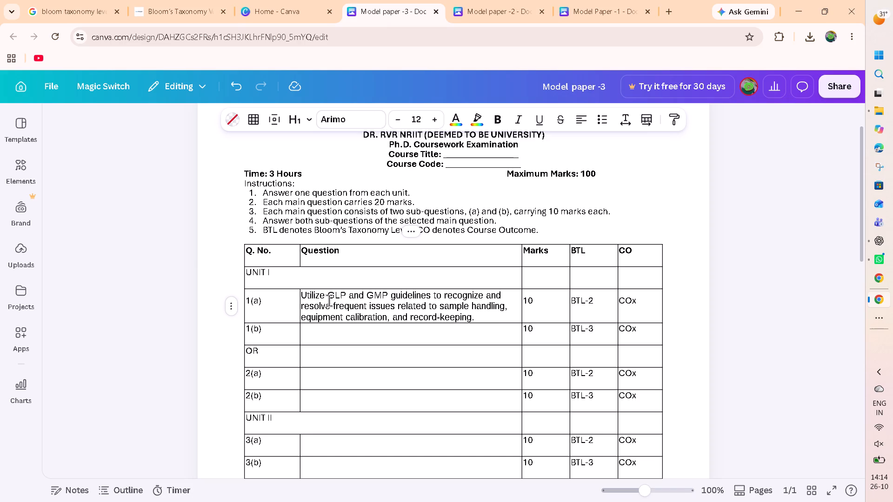
left_click(328, 301)
key("Up")
key("BackSpace")
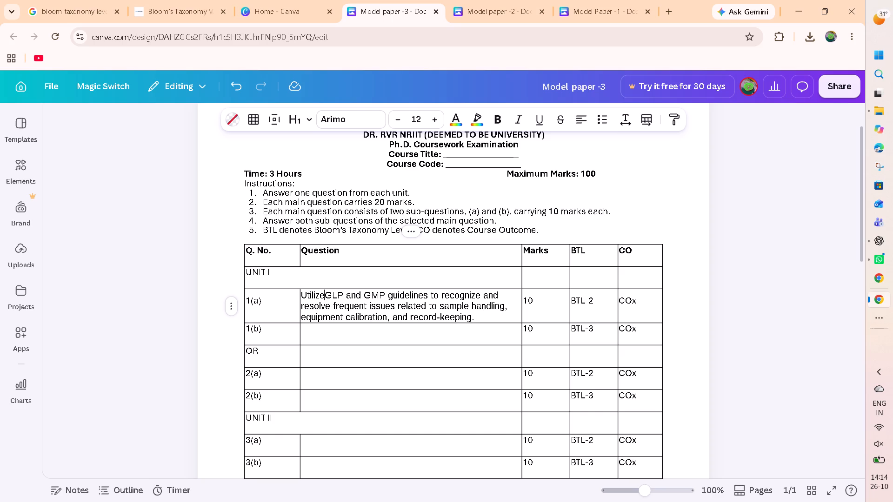
key("BackSpace")
key("BackSpace")
key("BackSpace")
key("BackSpace")
key("BackSpace")
key("BackSpace")
key("BackSpace")
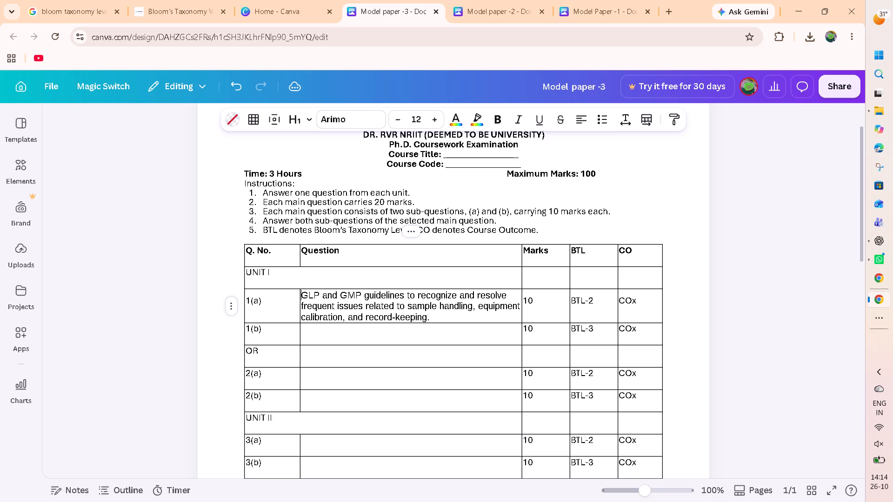
key("e")
key("x")
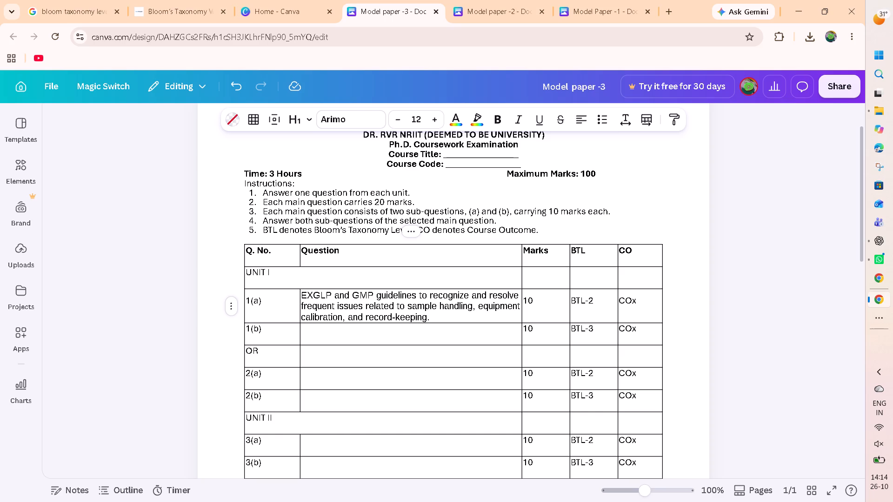
key("BackSpace")
type("xplain")
key("space")
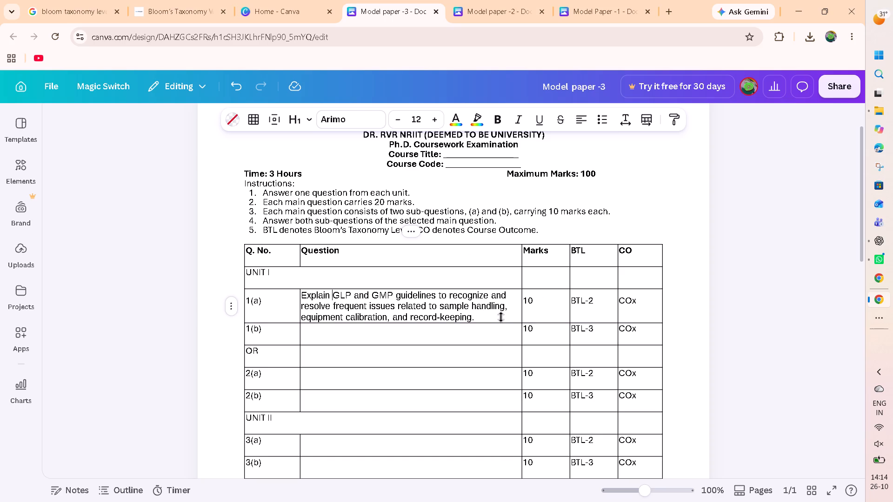
left_click(436, 337)
key("BackSpace")
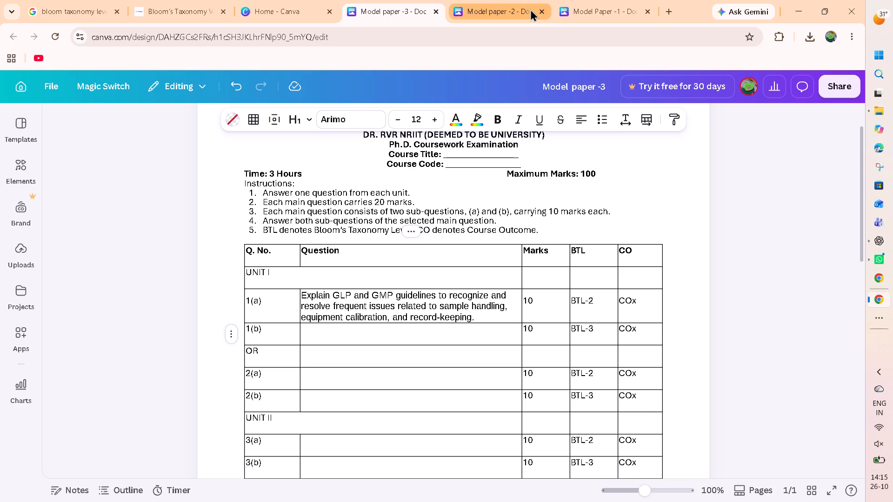
left_click(595, 0)
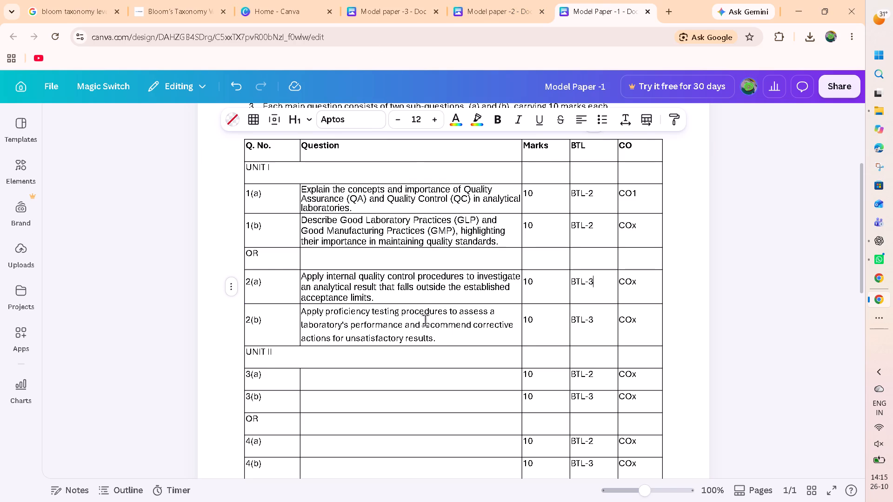
left_click_drag(381, 297, 336, 294)
left_click(460, 268)
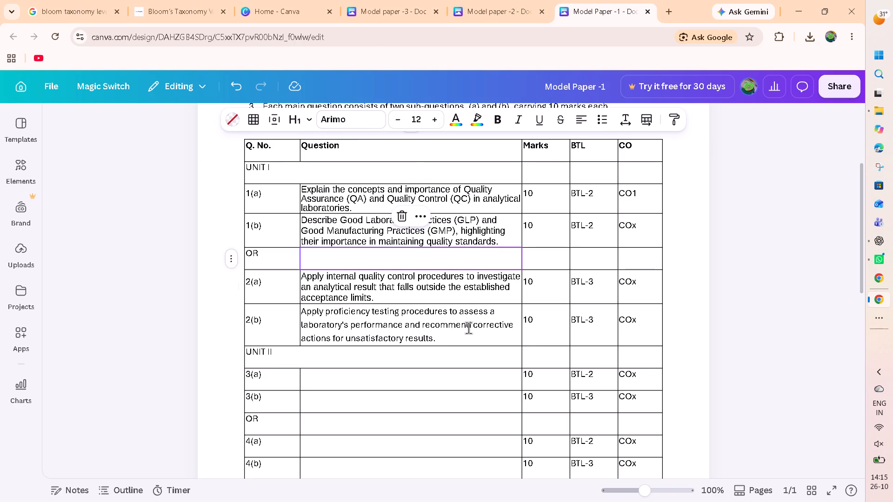
left_click(438, 330)
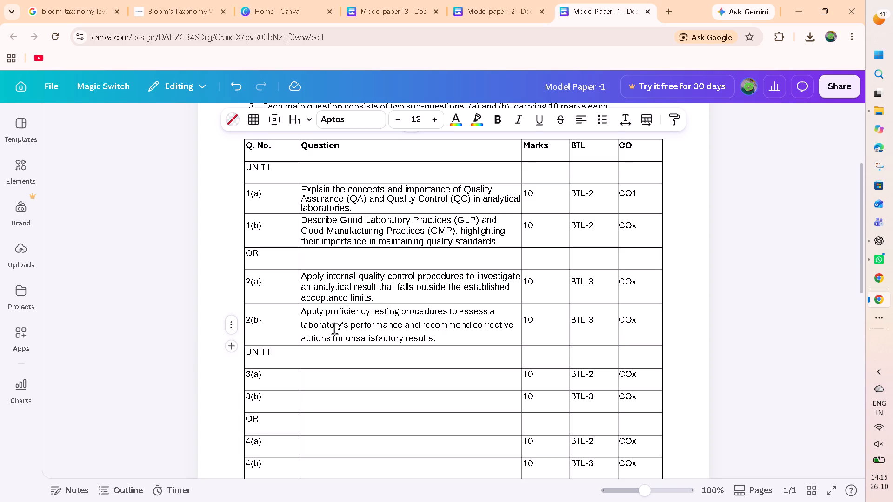
left_click(331, 319)
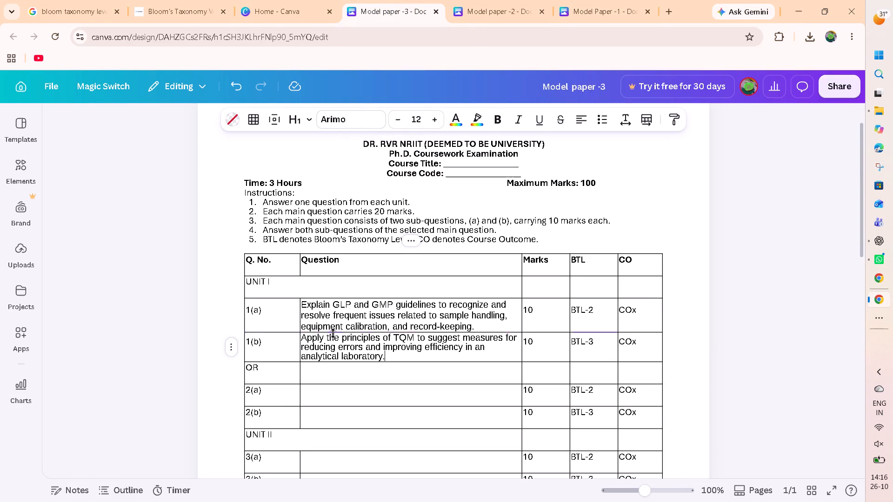
Copy Model Paper -1's 2(a) question on internal quality control procedures into the cleared 2(a) question cell of Model paper -3.
left_click(400, 399)
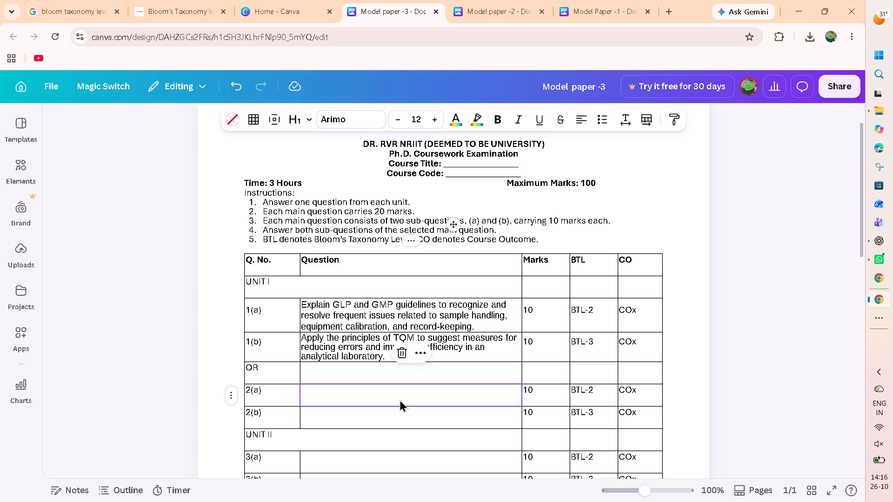
left_click(340, 396)
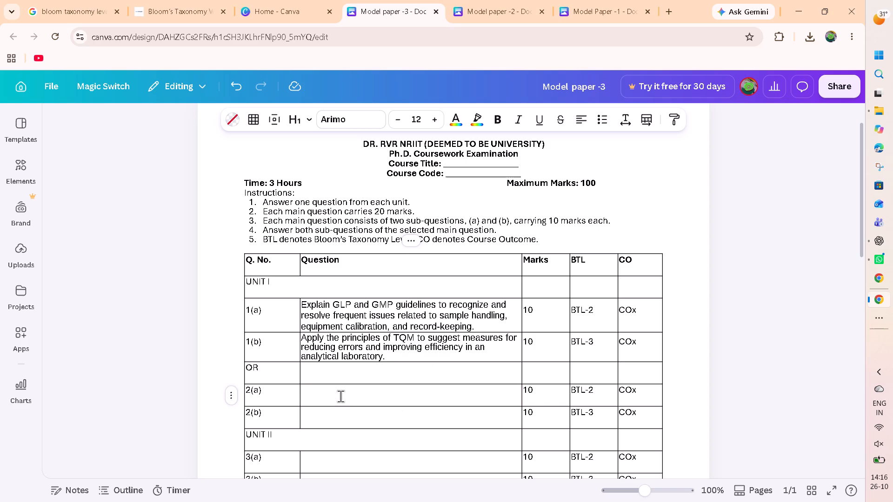
key("BackSpace")
left_click(571, 0)
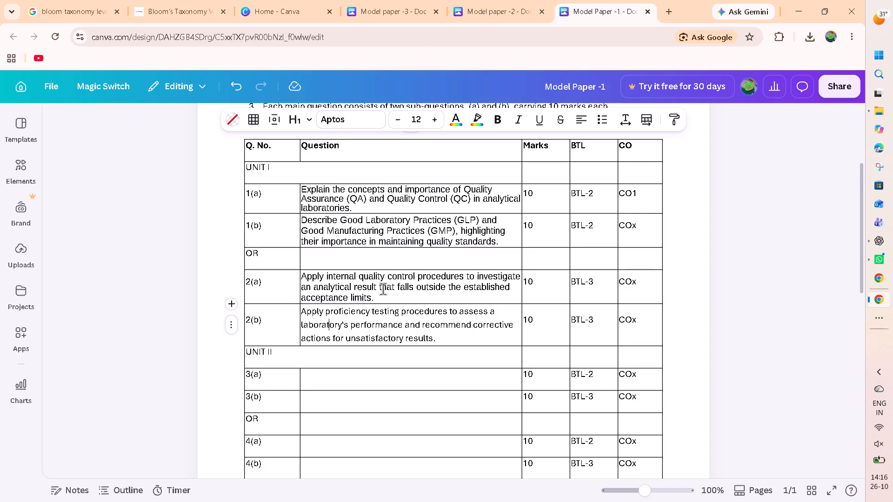
left_click_drag(378, 297, 322, 291)
left_click(403, 293)
left_click_drag(396, 295, 303, 284)
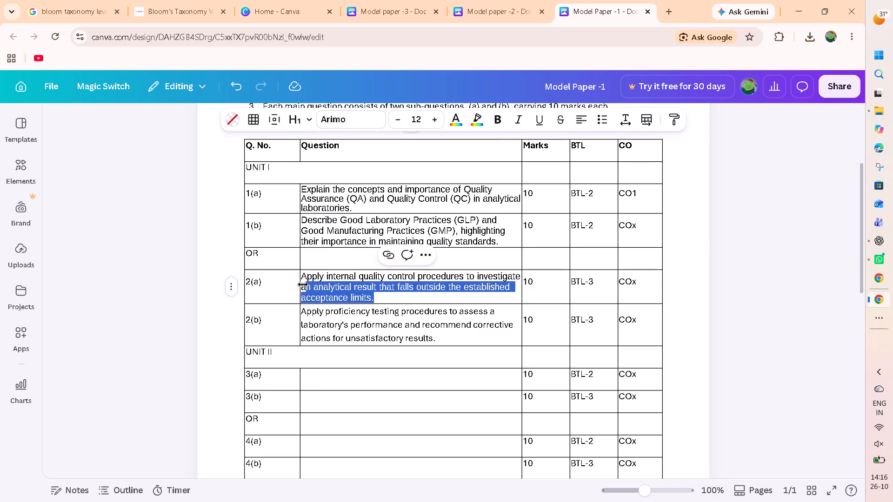
left_click_drag(303, 284, 300, 282)
key("ctrl+c")
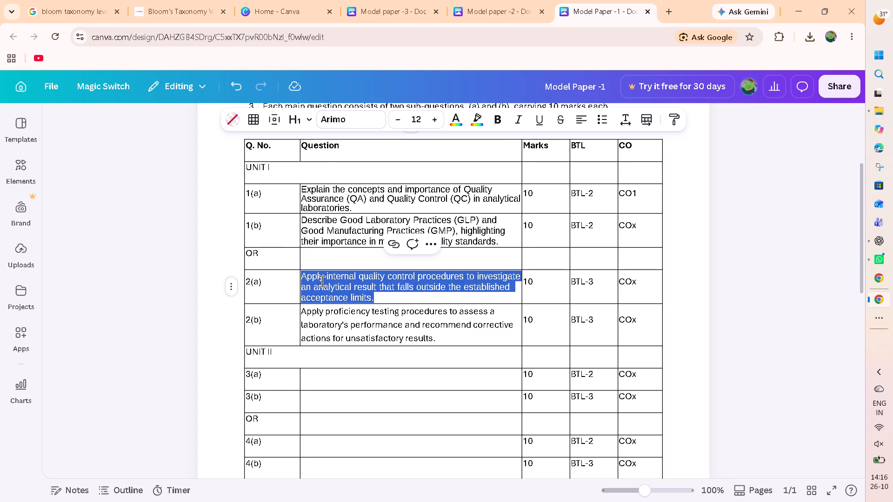
left_click(387, 0)
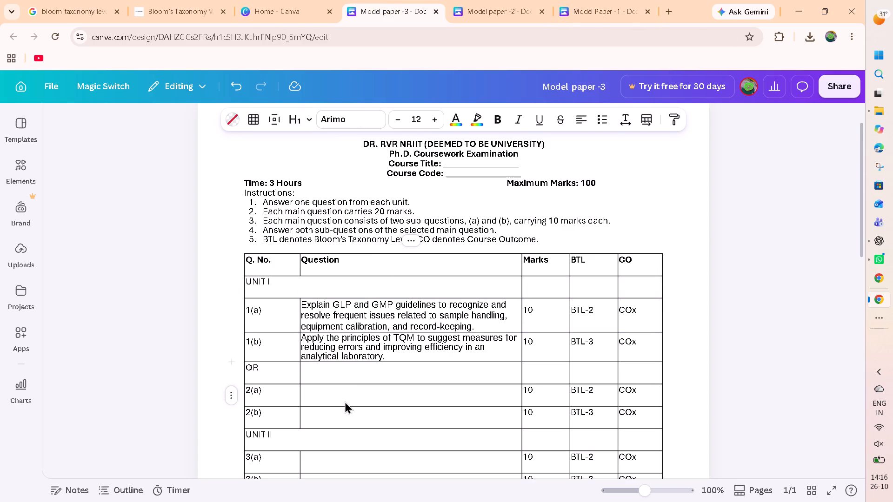
left_click(339, 398)
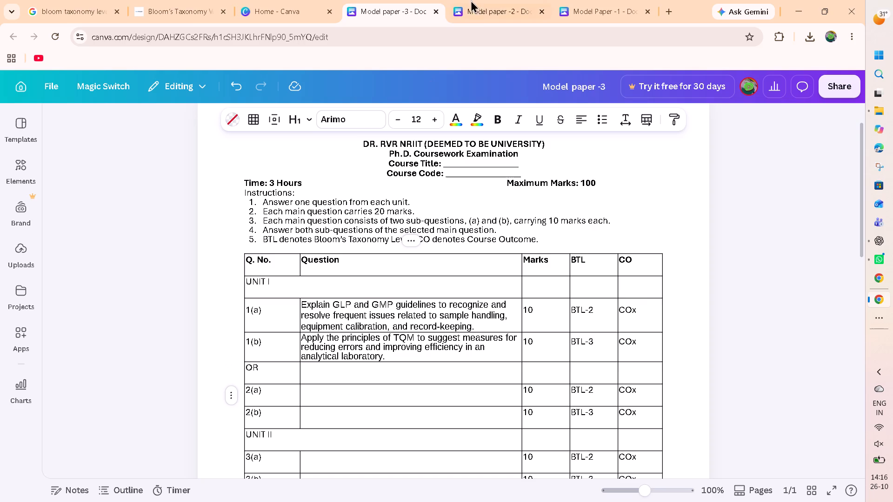
left_click(477, 0)
left_click(600, 0)
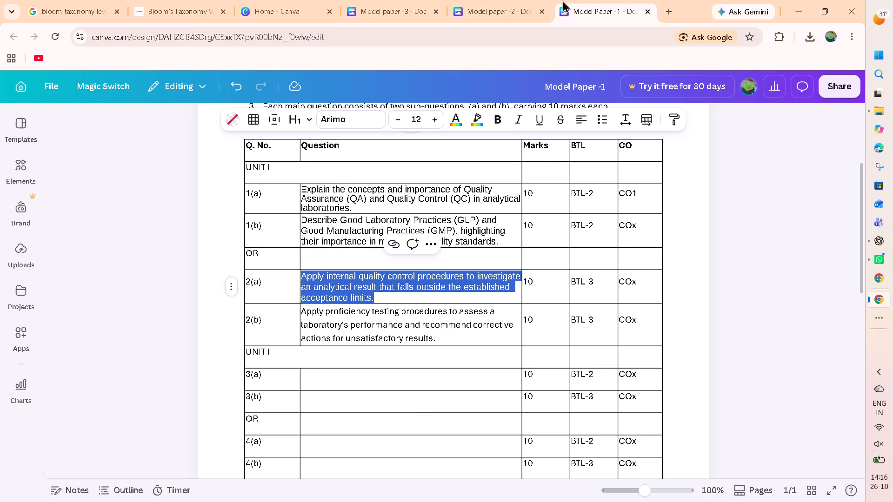
left_click(372, 0)
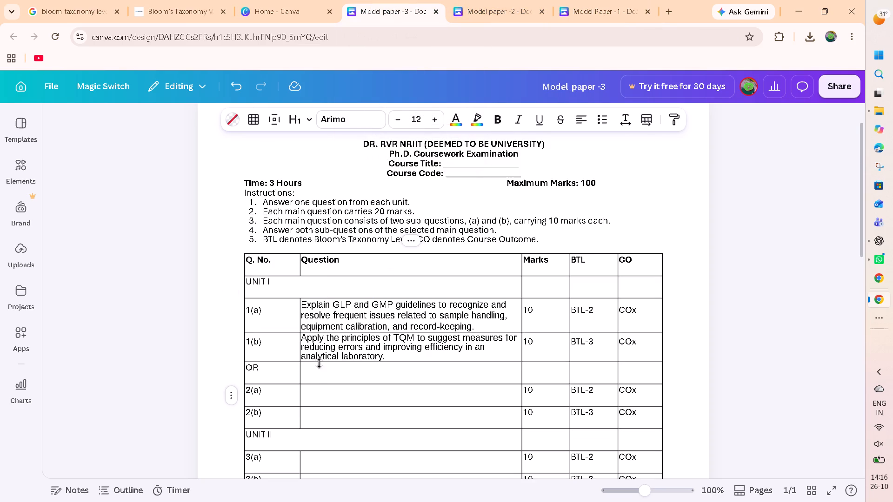
key("ctrl+v")
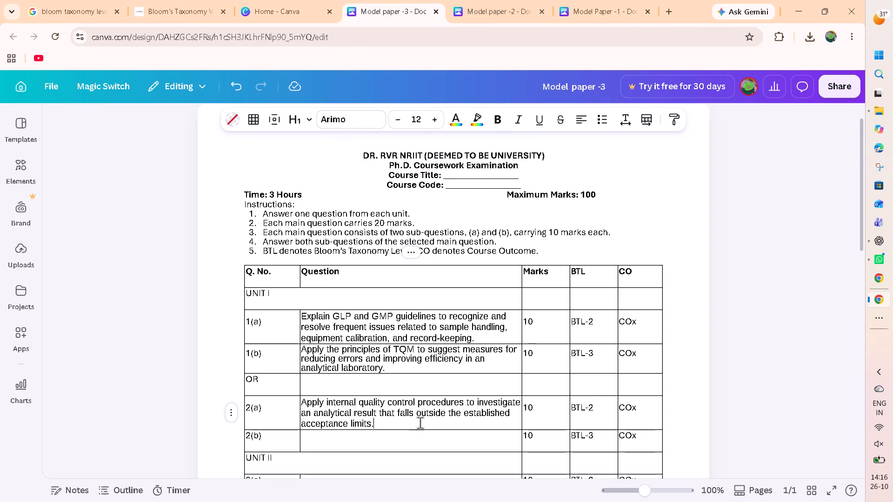
Place the cursor after "Apply" in Model paper -3's 2(a) question and check the Bloom's Taxonomy verbs chart for a replacement.
left_click_drag(398, 423, 380, 418)
left_click(380, 418)
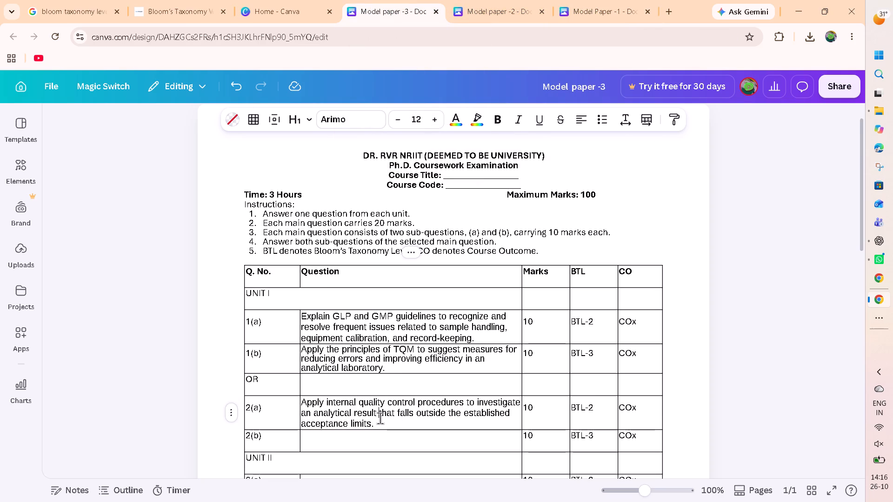
left_click(324, 403)
left_click(192, 14)
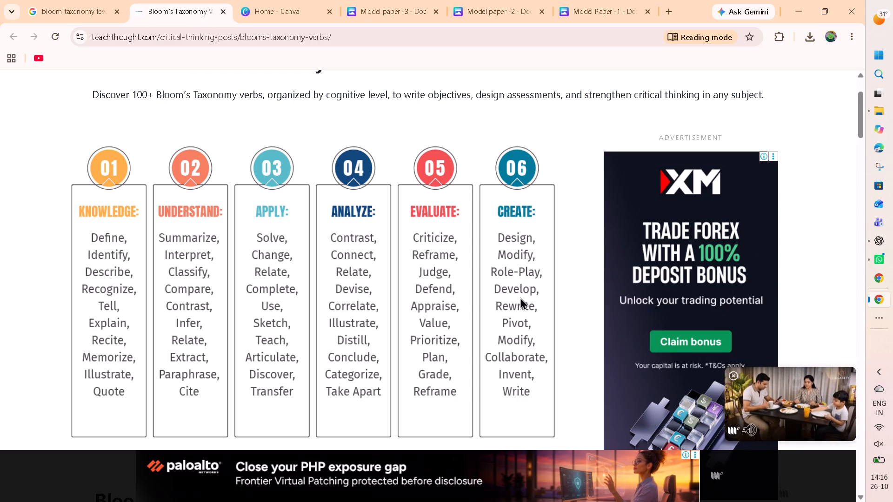
left_click(671, 8)
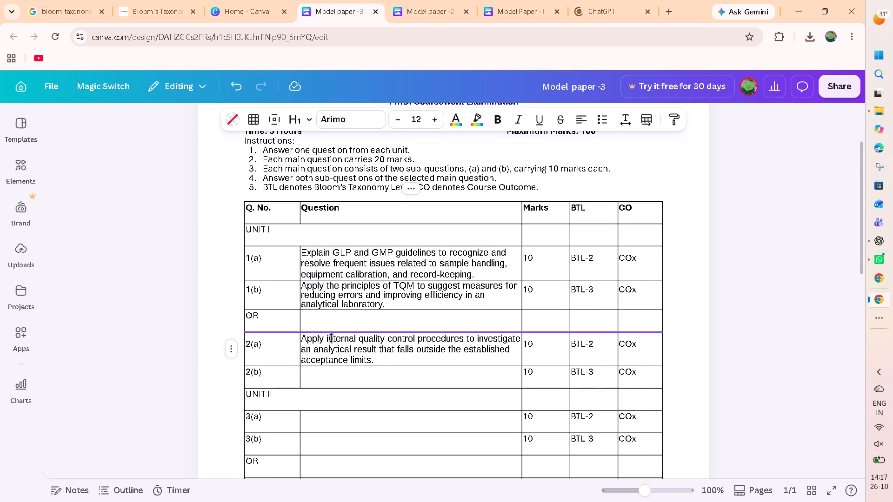
key("BackSpace")
key("BackSpace")
key("BackSpace")
key("BackSpace")
key("BackSpace")
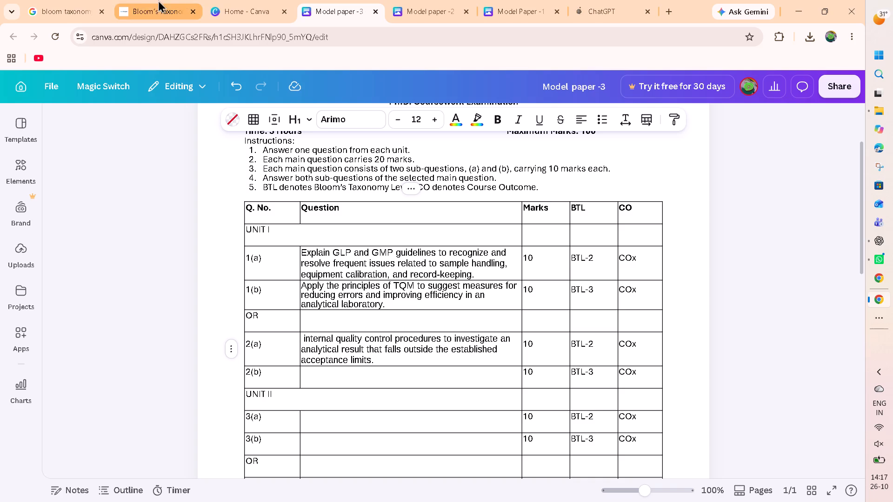
left_click(147, 0)
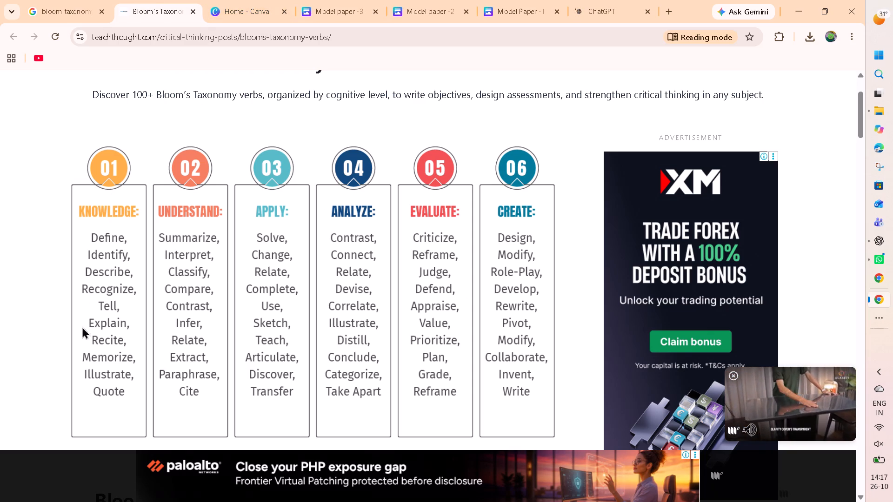
left_click(252, 0)
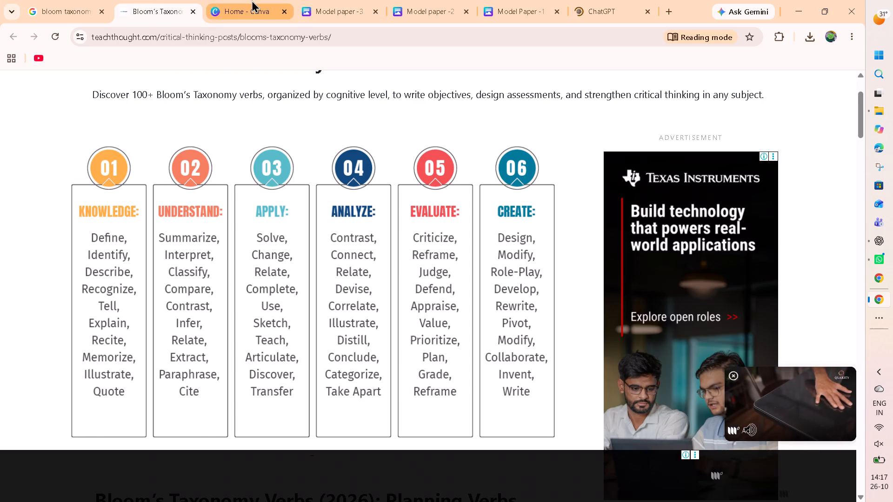
left_click(331, 0)
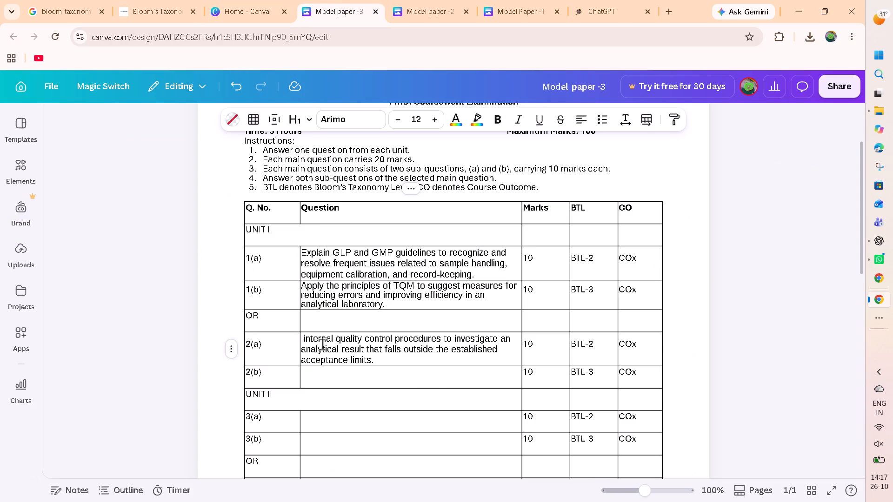
type("ll")
key("u")
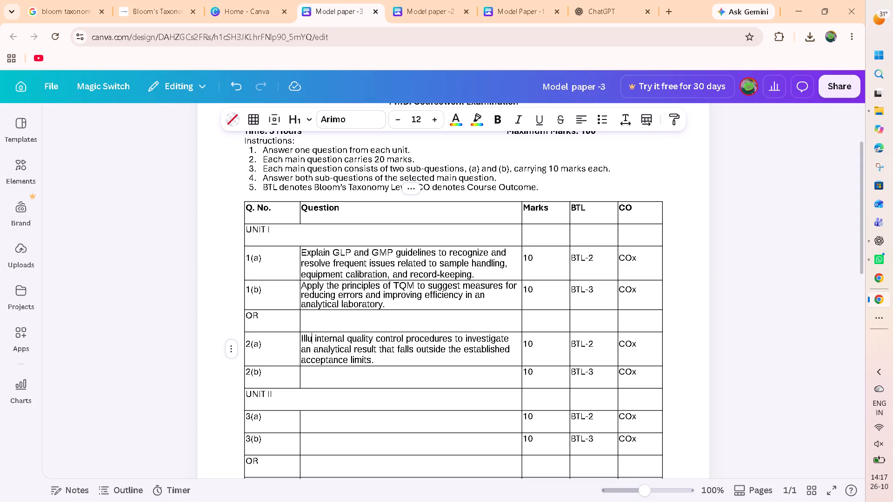
key("s")
key("t")
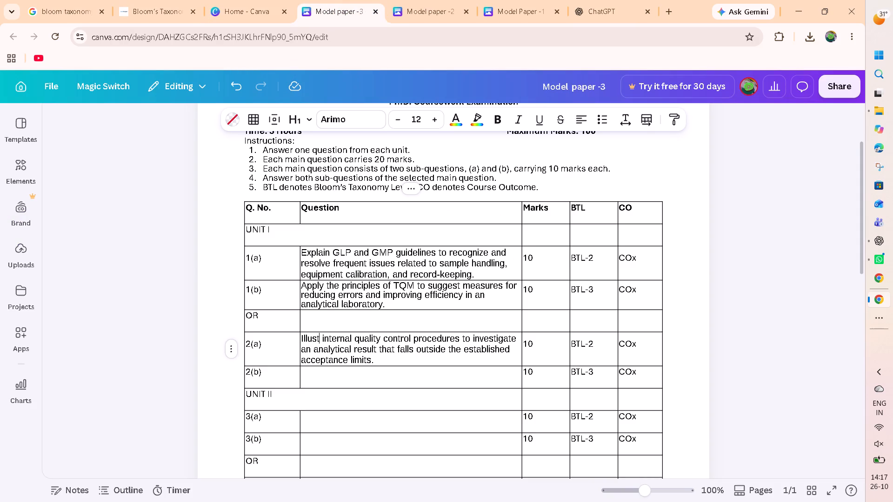
type("rate")
left_click(452, 362)
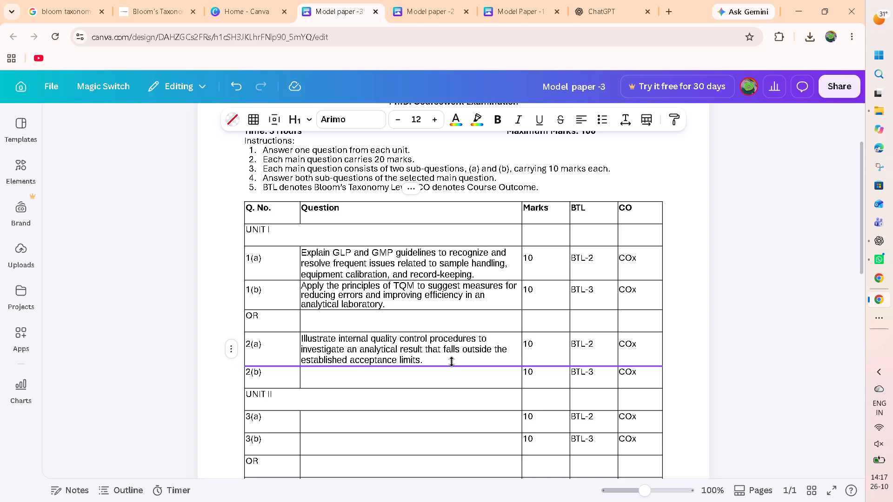
Copy Model paper -2's 1(b) laboratory scenario question into the empty 2(b) question cell of Model paper -3.
left_click(386, 385)
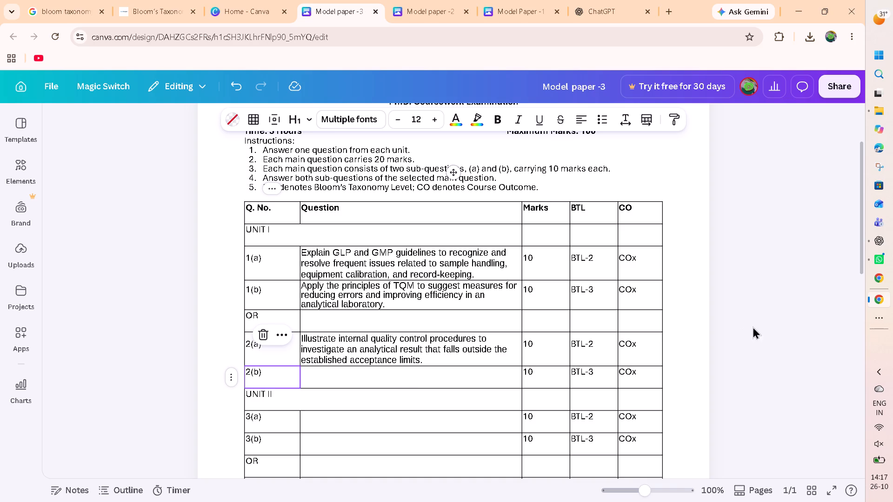
left_click(766, 332)
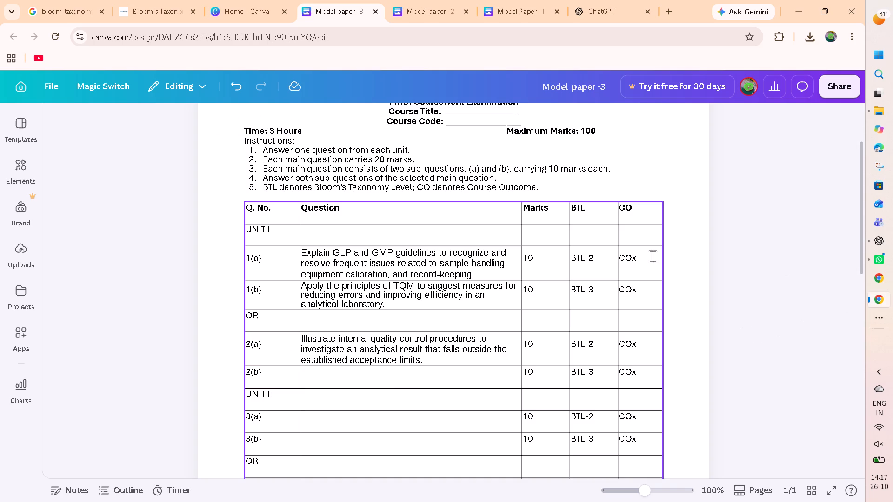
left_click(435, 0)
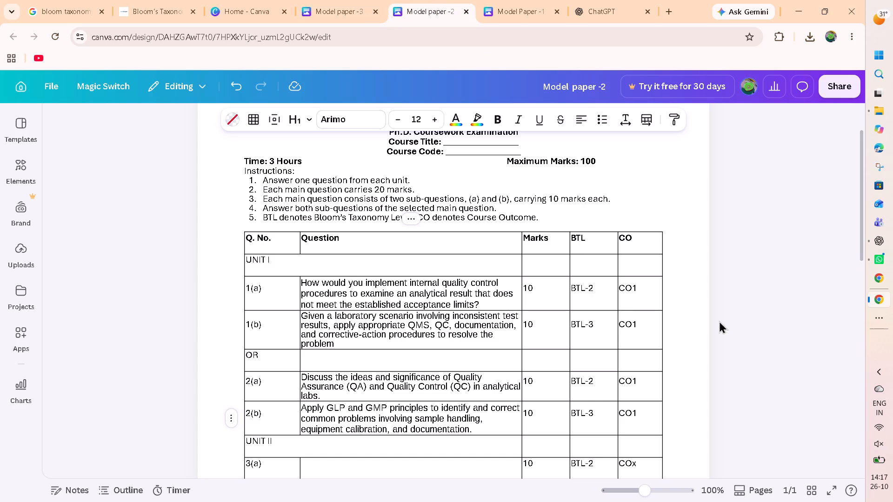
scroll(722, 339, "down", 1)
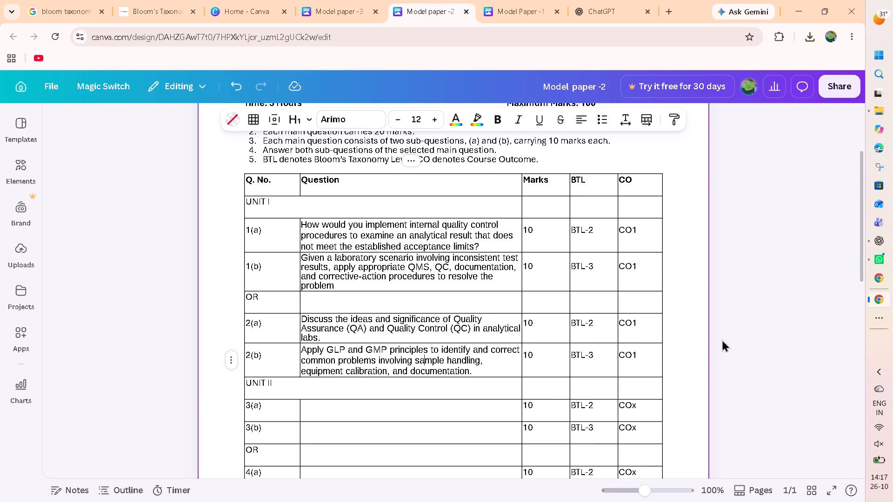
left_click_drag(342, 281, 293, 269)
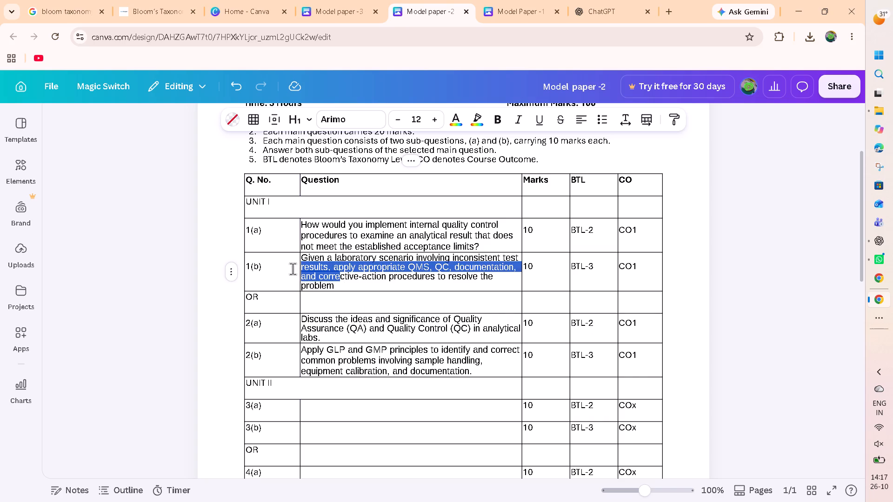
left_click_drag(293, 269, 294, 270)
left_click(326, 268)
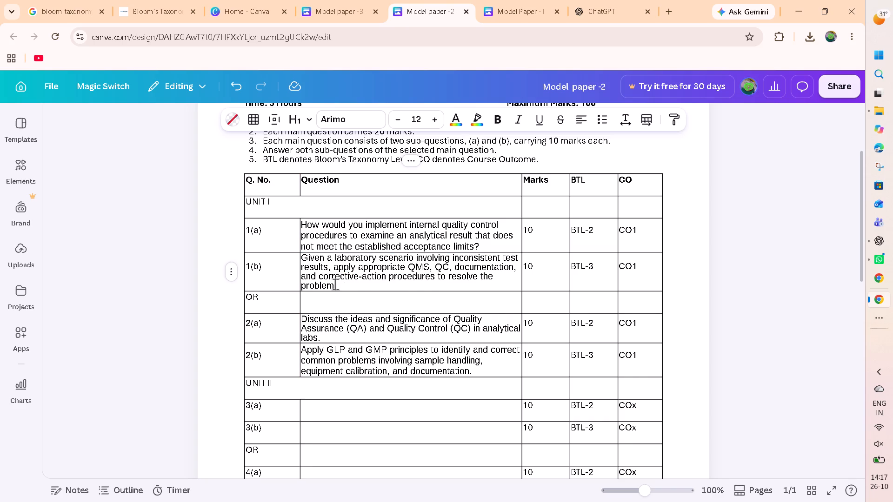
left_click_drag(335, 284, 298, 273)
left_click(343, 276)
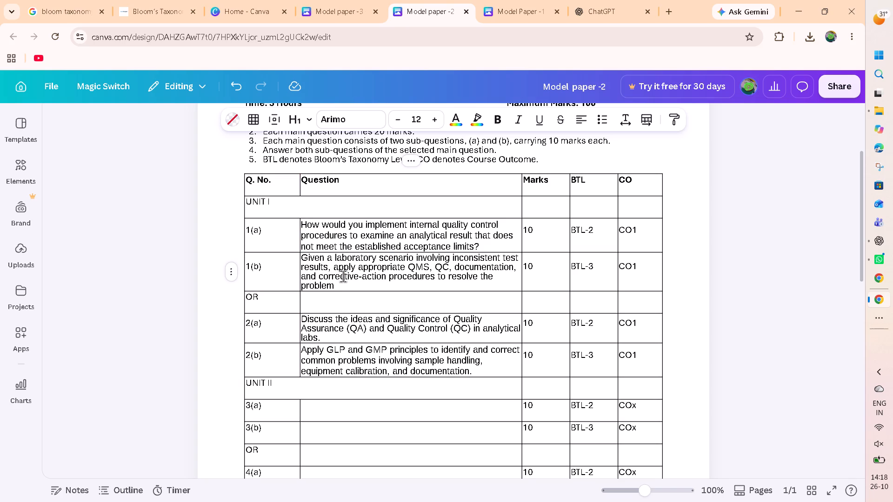
left_click(340, 285)
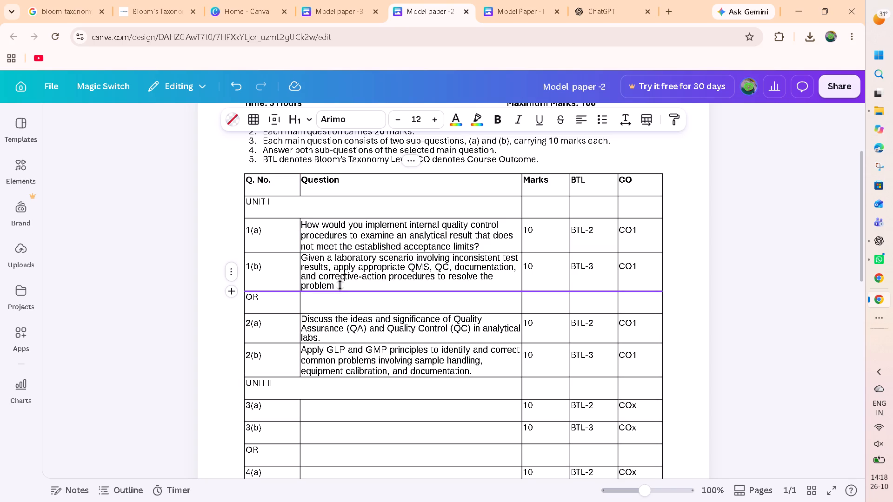
left_click(340, 285)
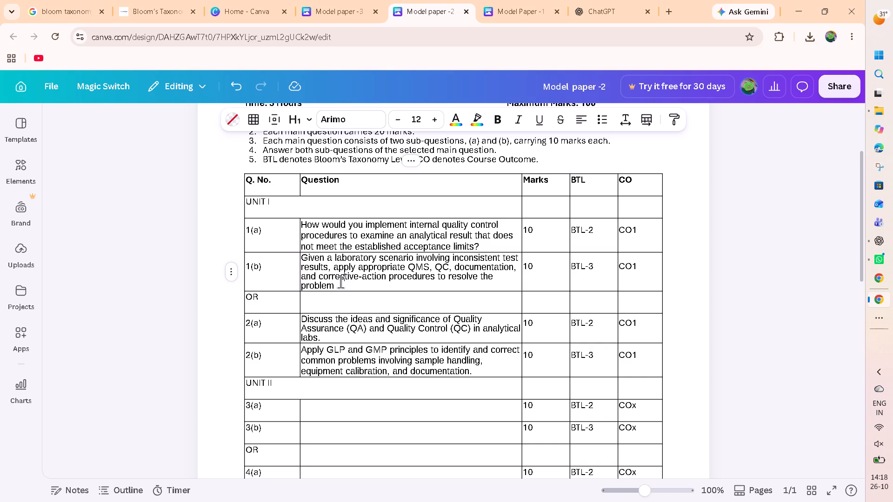
left_click_drag(340, 282, 298, 265)
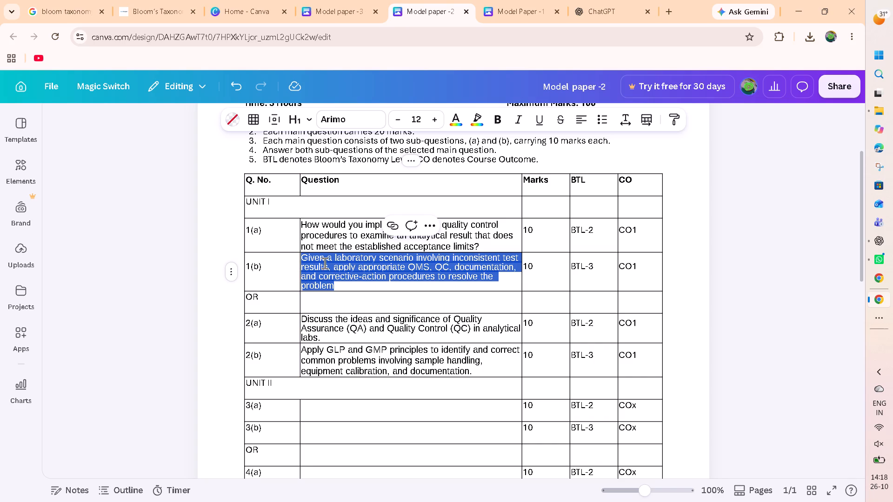
key("ctrl+c")
left_click(240, 5)
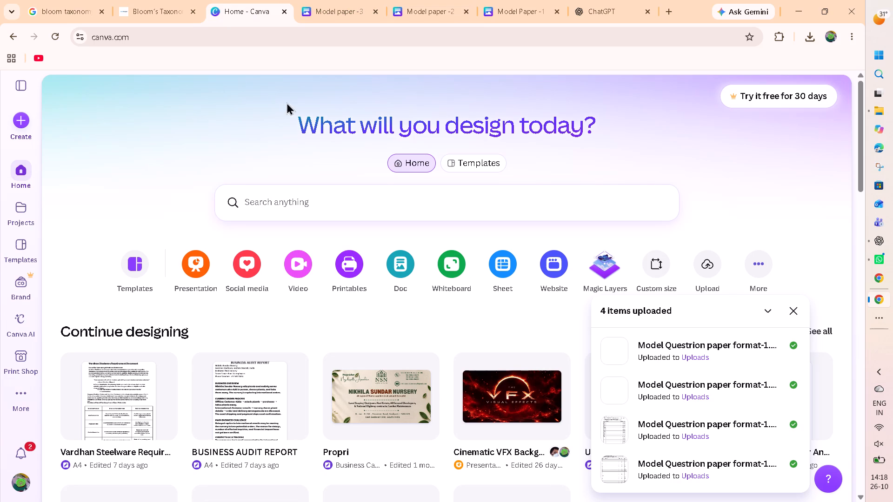
left_click(355, 1)
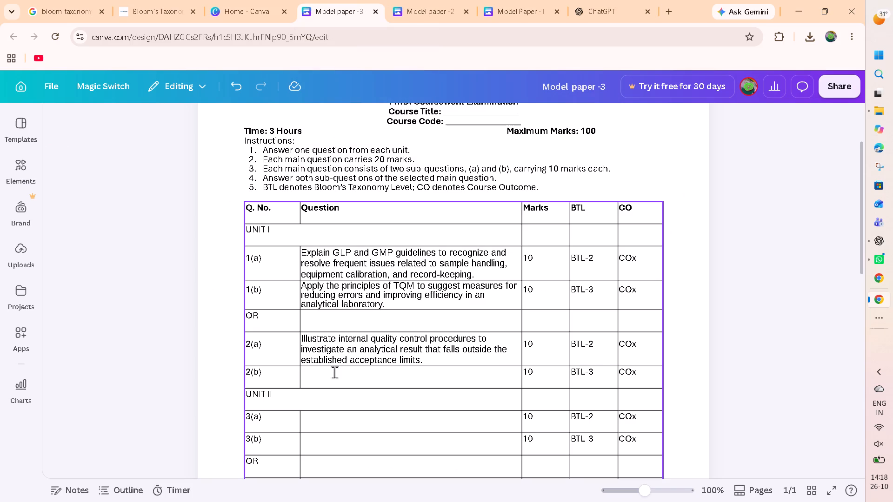
left_click(334, 372)
key("ctrl+v")
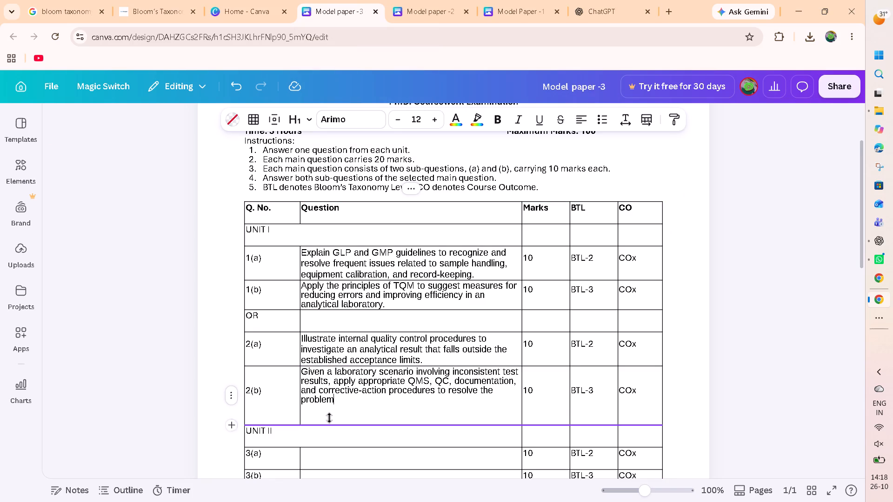
Remove the blank line after the pasted question in Model paper -3's 2(b) cell.
left_click(329, 418)
key("Down")
key("BackSpace")
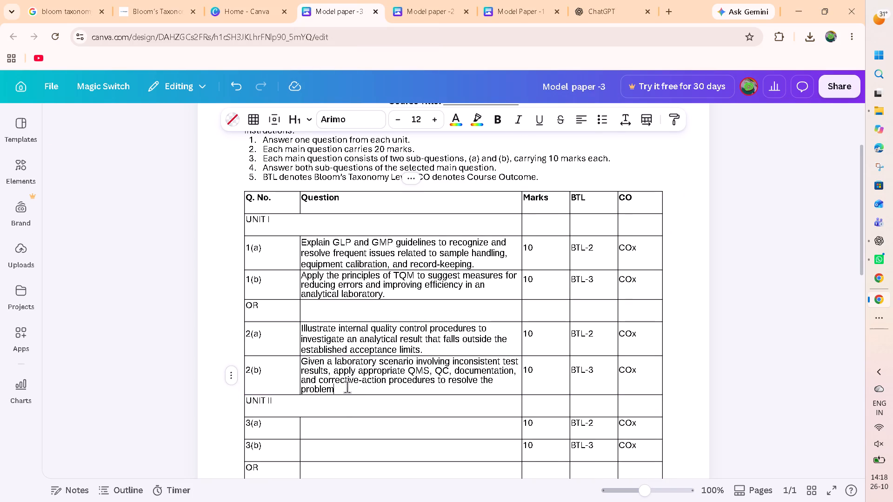
Compare Model paper -3's 2(b) question with the Unit I questions in Model paper -2 and Model Paper -1.
left_click_drag(347, 387, 301, 367)
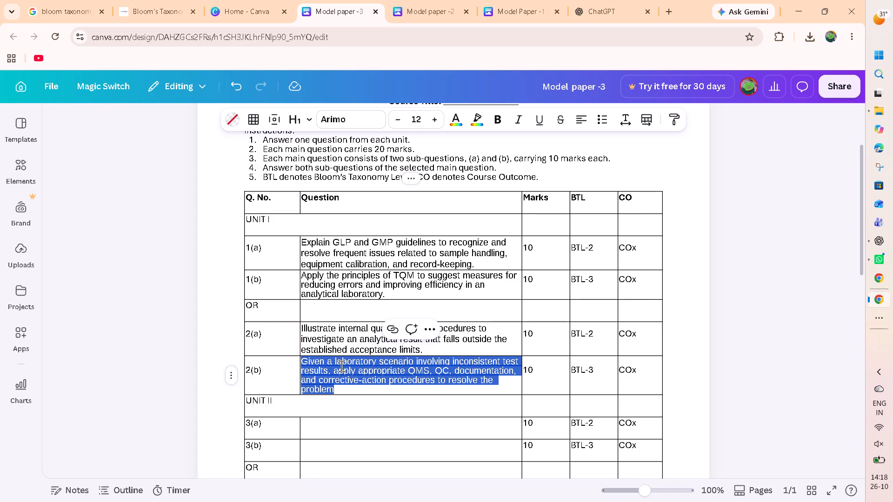
left_click(412, 0)
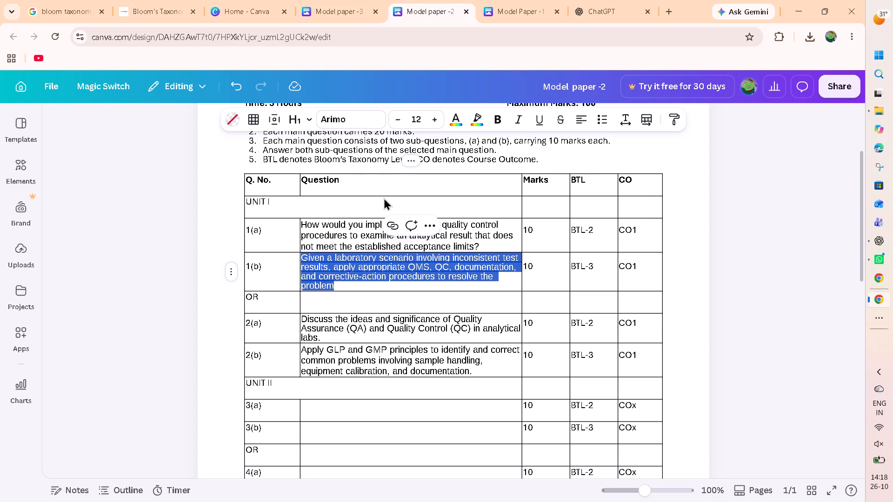
left_click(378, 272)
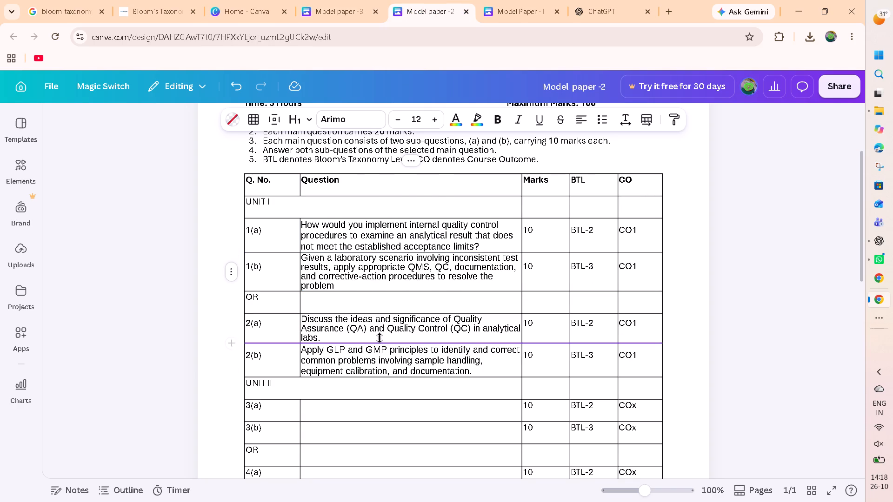
left_click(511, 0)
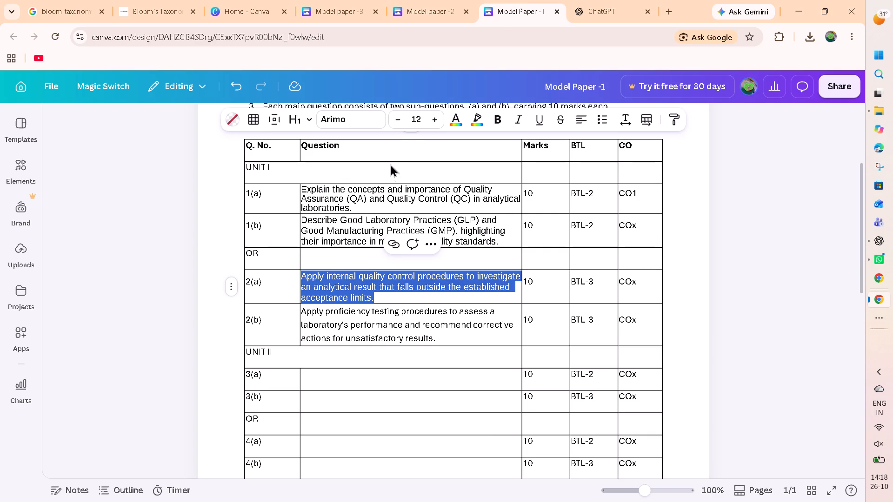
left_click(359, 300)
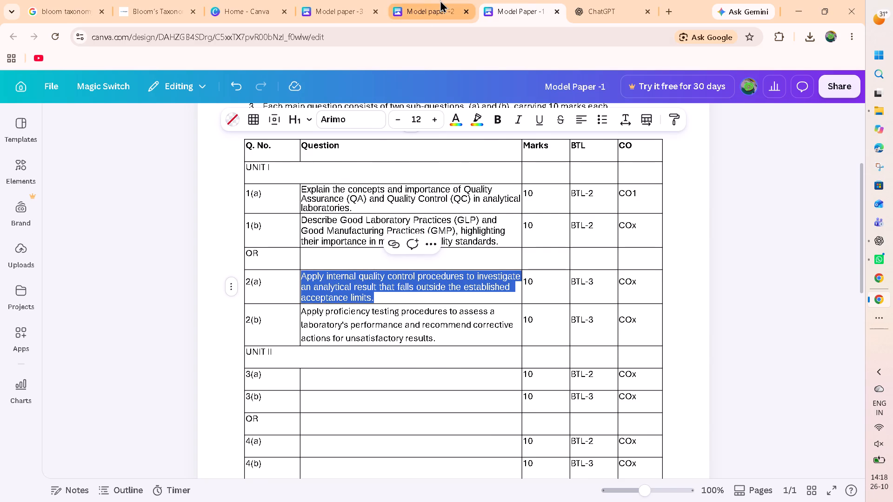
left_click(440, 0)
left_click(312, 0)
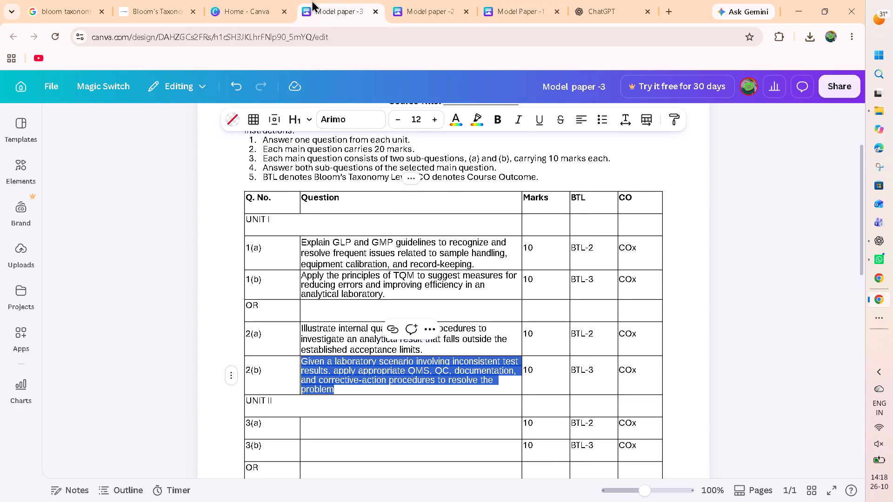
left_click(417, 0)
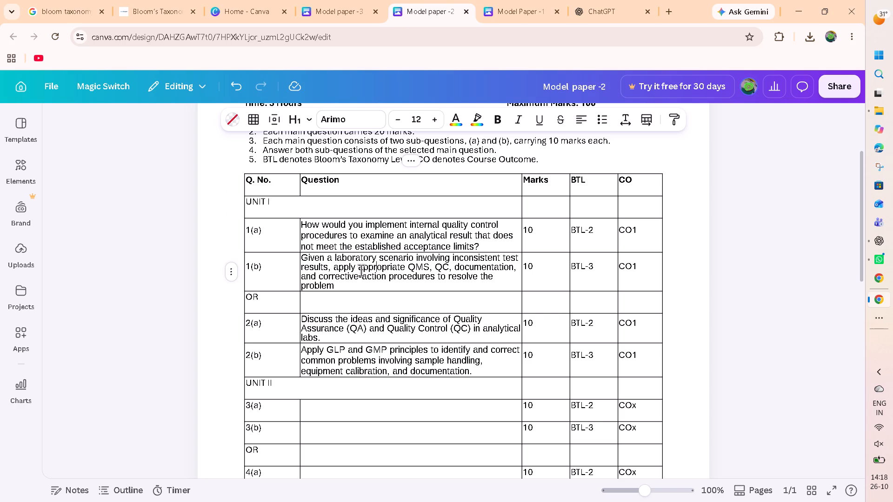
left_click(244, 0)
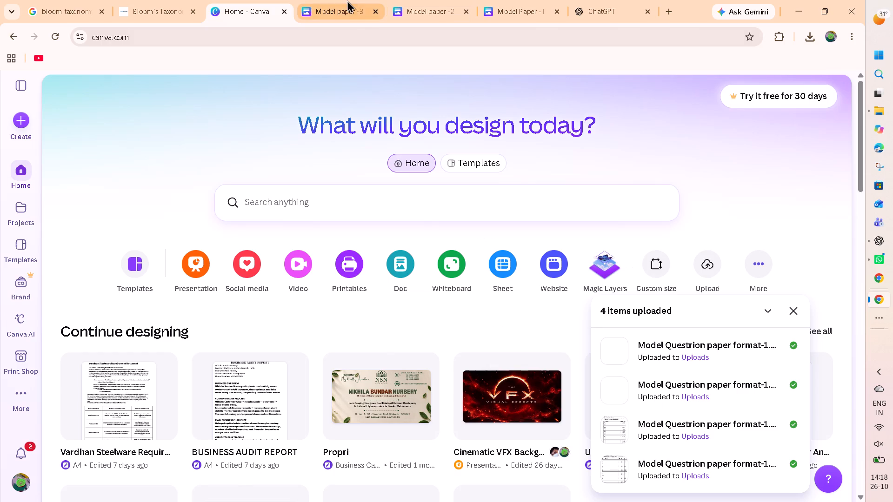
left_click(344, 0)
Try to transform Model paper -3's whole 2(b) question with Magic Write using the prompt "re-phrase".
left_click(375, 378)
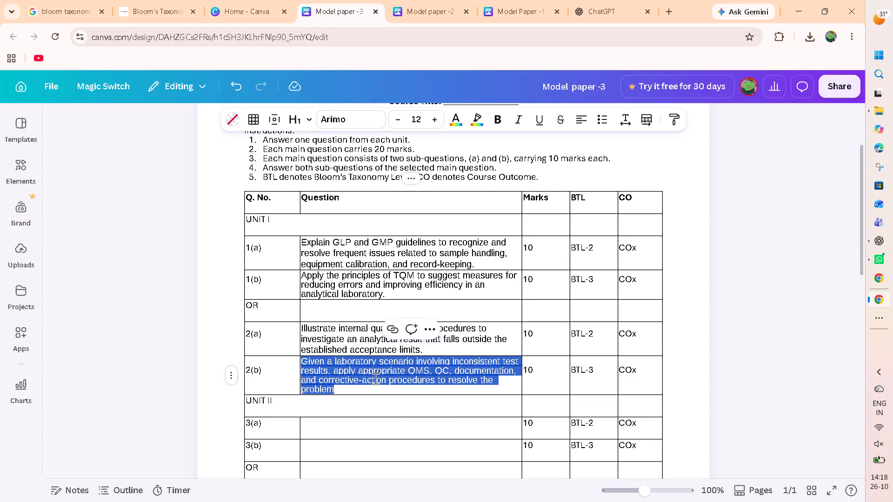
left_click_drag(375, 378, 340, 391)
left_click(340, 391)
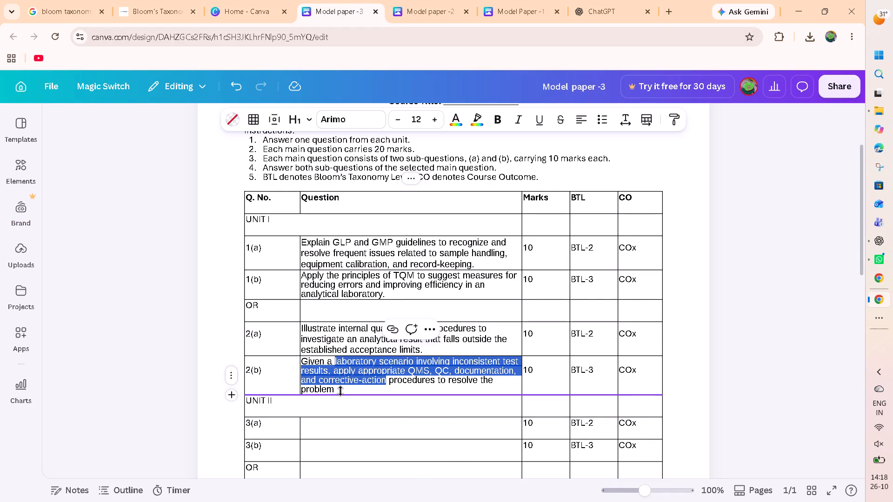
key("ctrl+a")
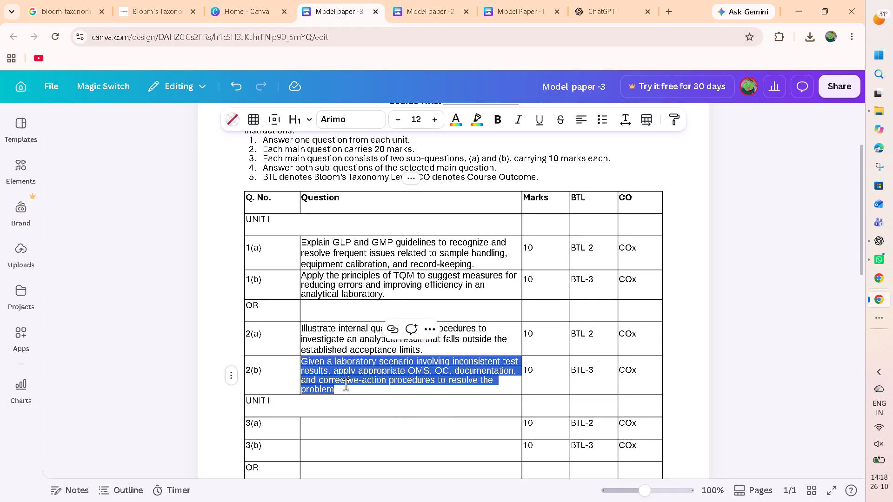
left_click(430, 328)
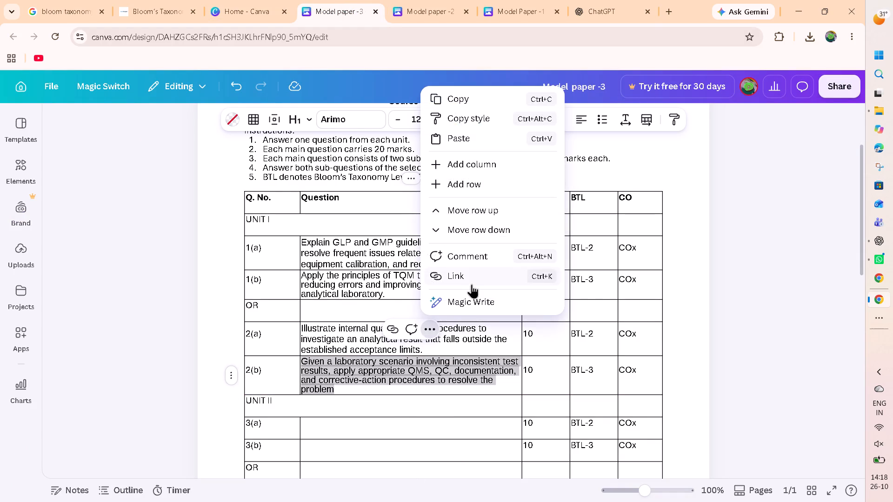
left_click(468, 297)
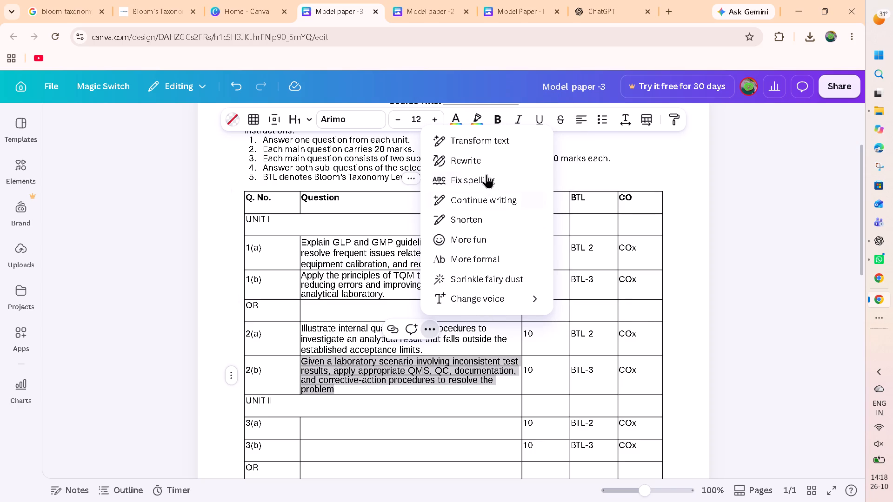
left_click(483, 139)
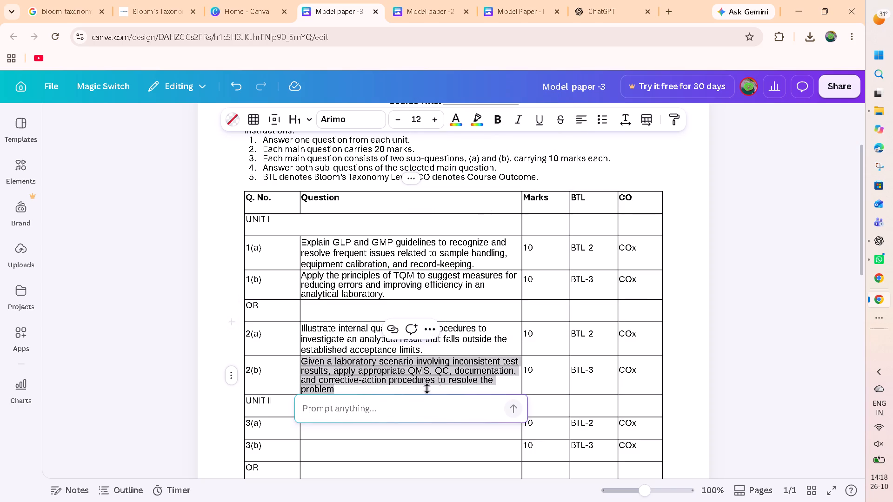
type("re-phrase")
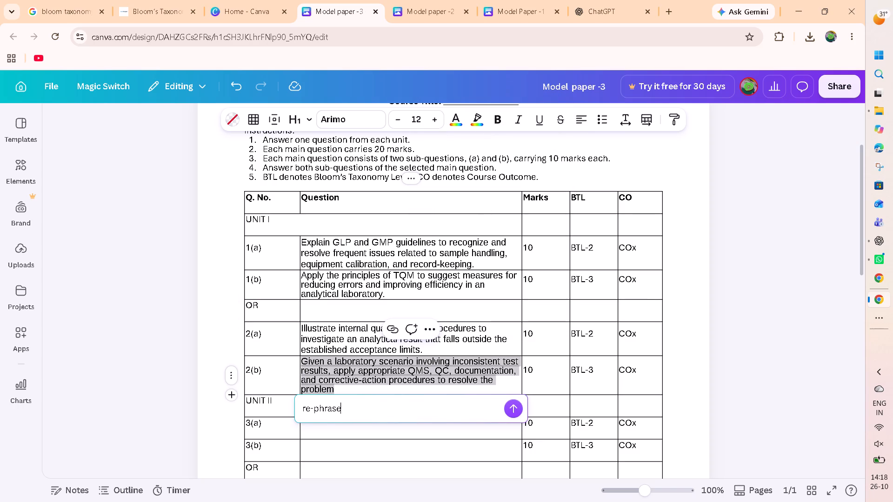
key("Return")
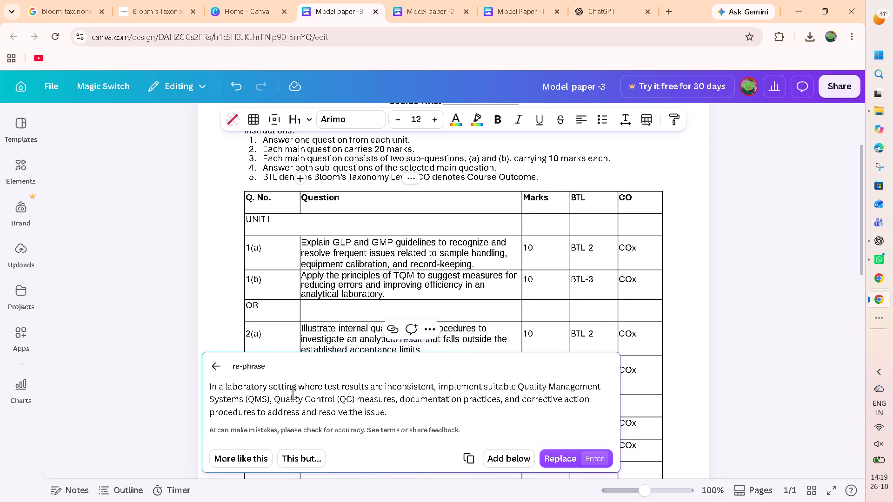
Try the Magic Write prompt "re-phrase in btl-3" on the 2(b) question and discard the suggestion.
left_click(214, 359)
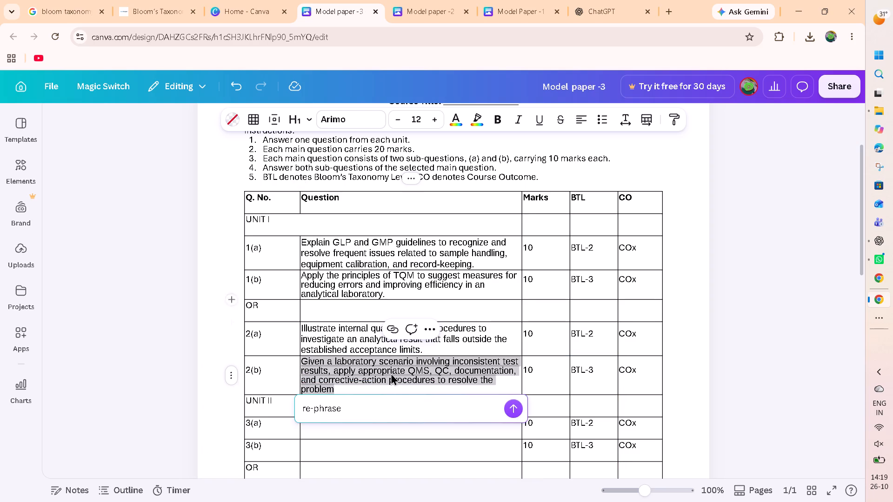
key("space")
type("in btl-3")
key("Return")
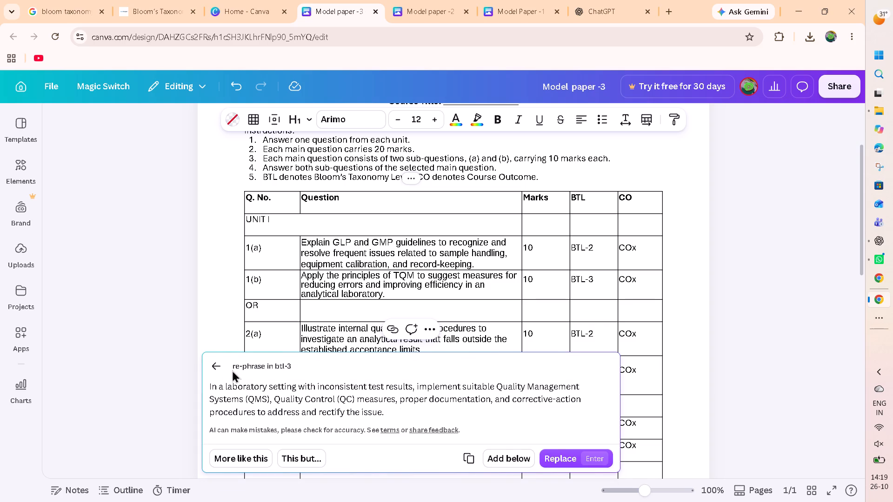
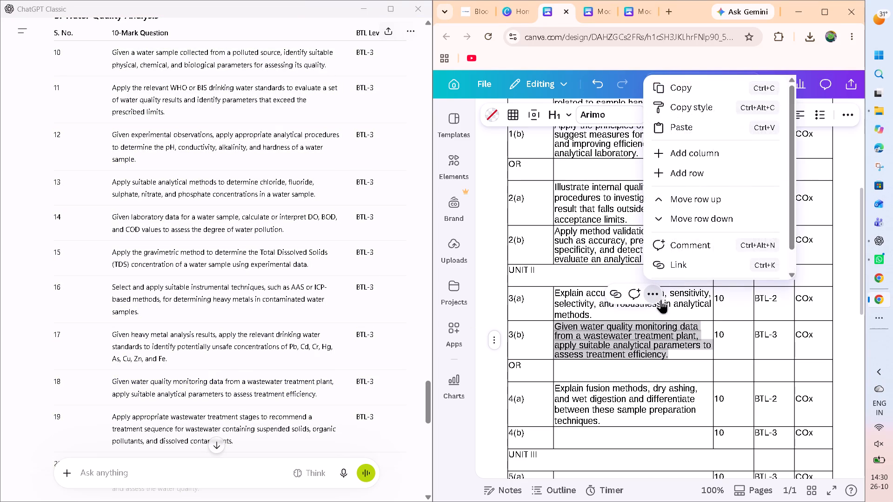
scroll(696, 221, "down", 3)
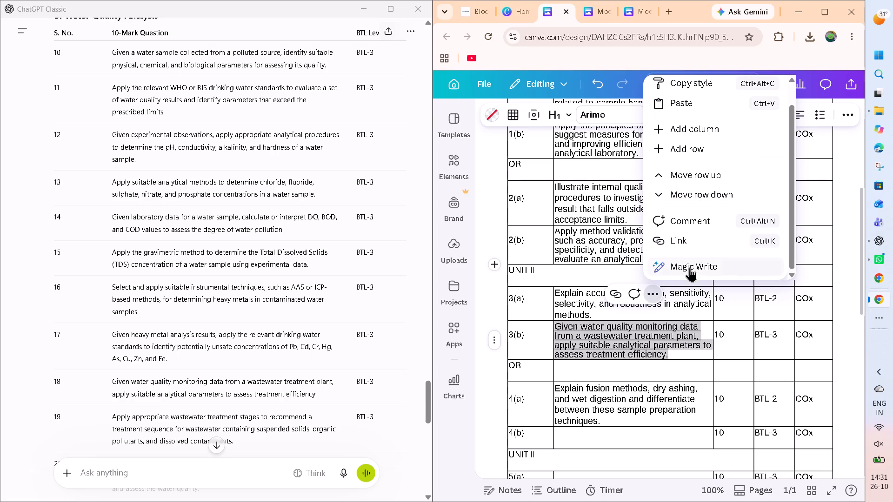
left_click(690, 267)
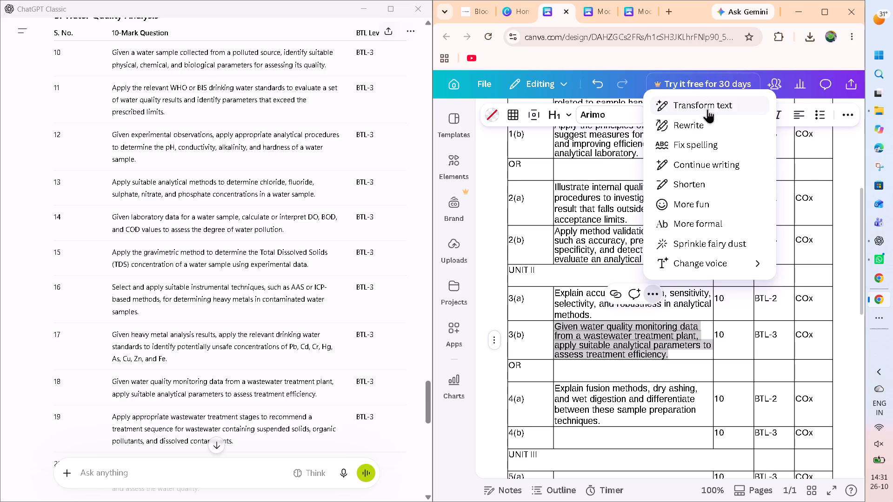
left_click(707, 123)
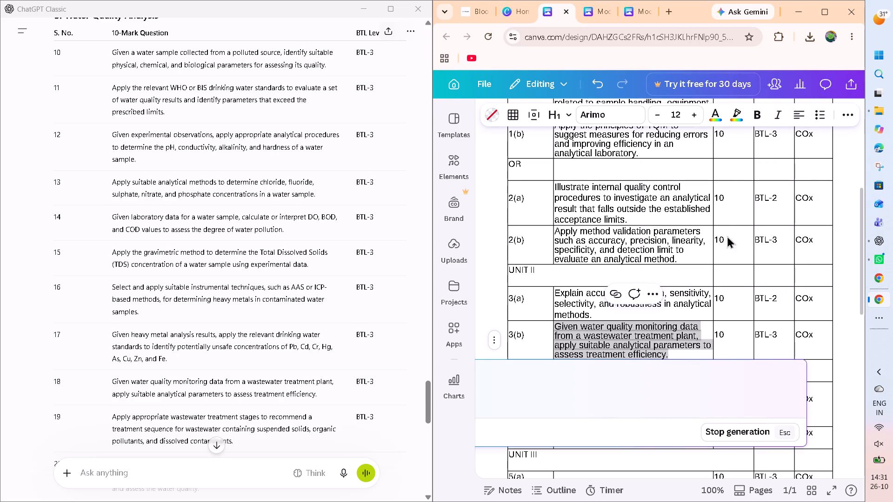
scroll(704, 401, "right", 1)
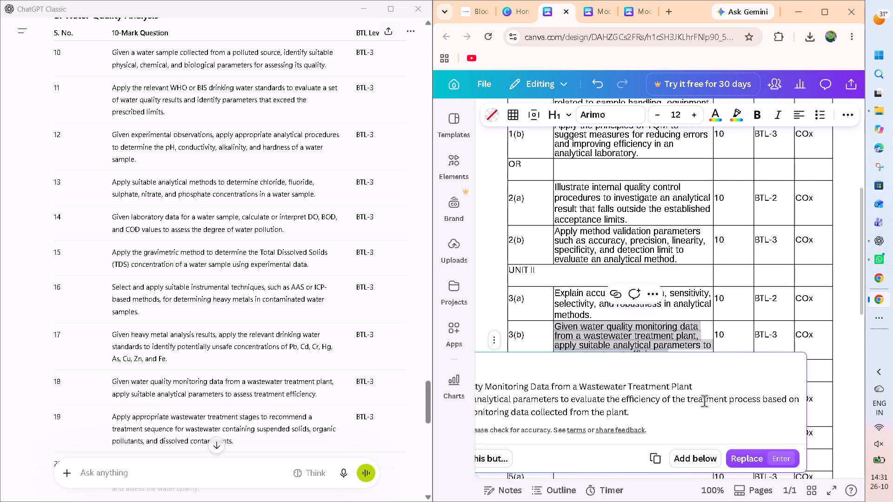
scroll(704, 401, "right", 3)
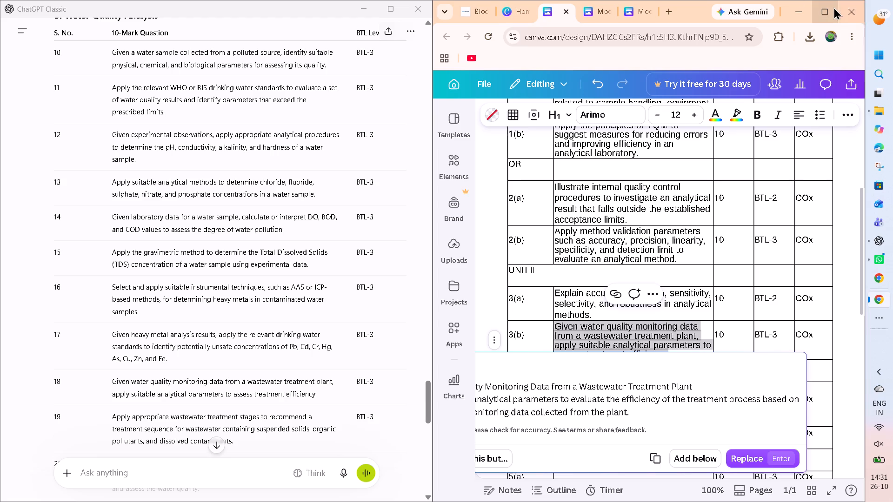
left_click(833, 7)
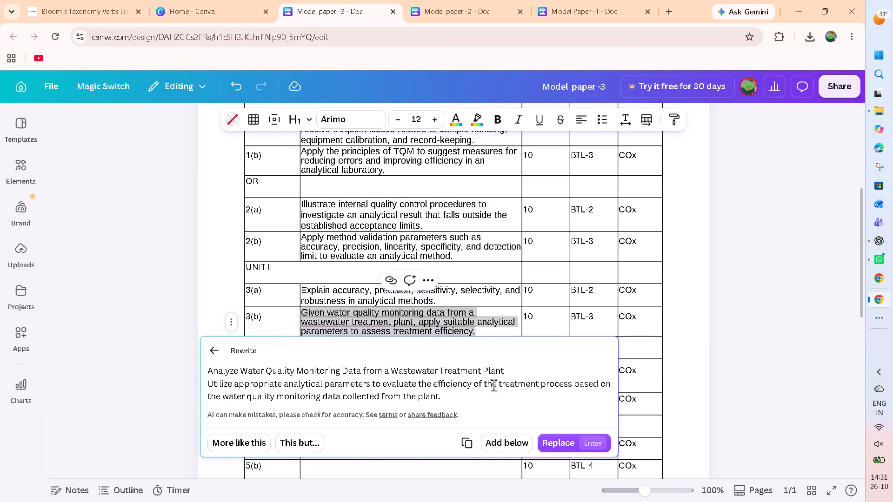
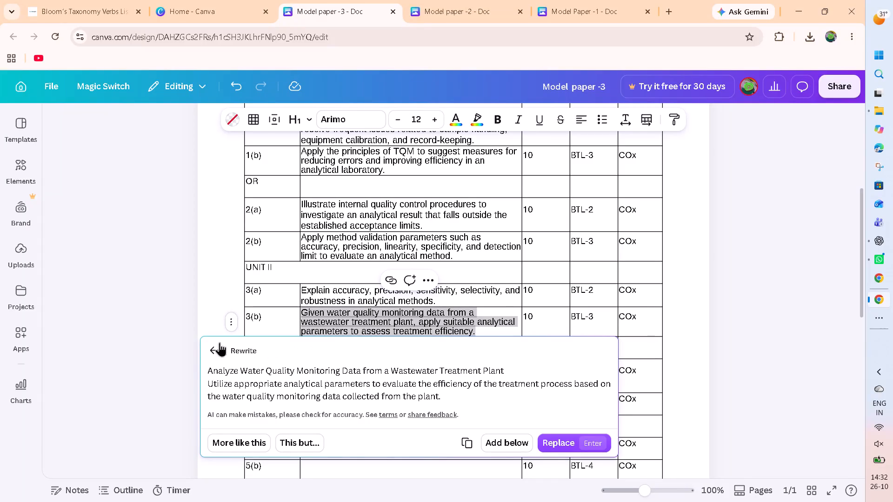
Dismiss the Magic Write rewrite of the row 3(b) question without using it.
left_click(212, 340)
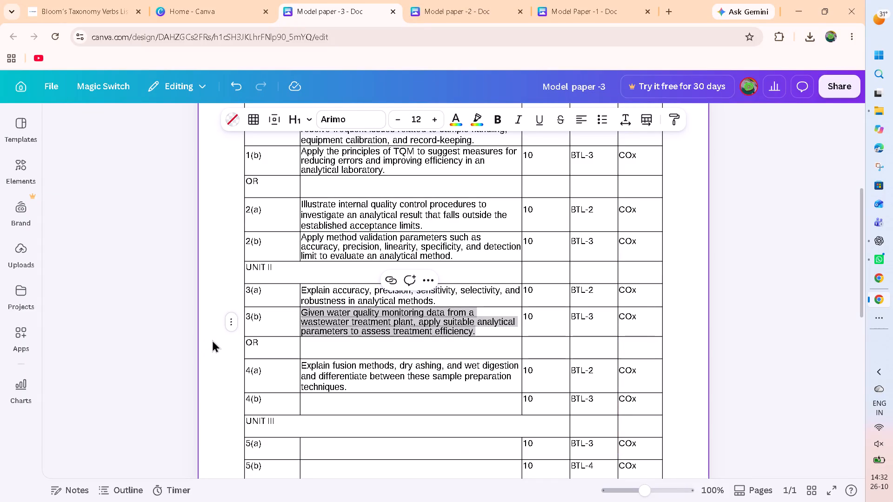
left_click(368, 326)
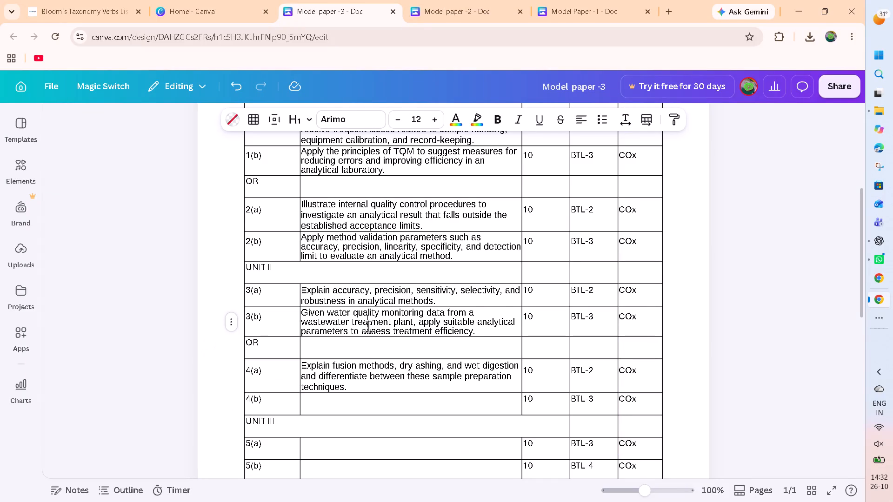
Replace the word "apply" with "analyze" in the row 3(b) question of Model paper -3.
left_click(324, 314)
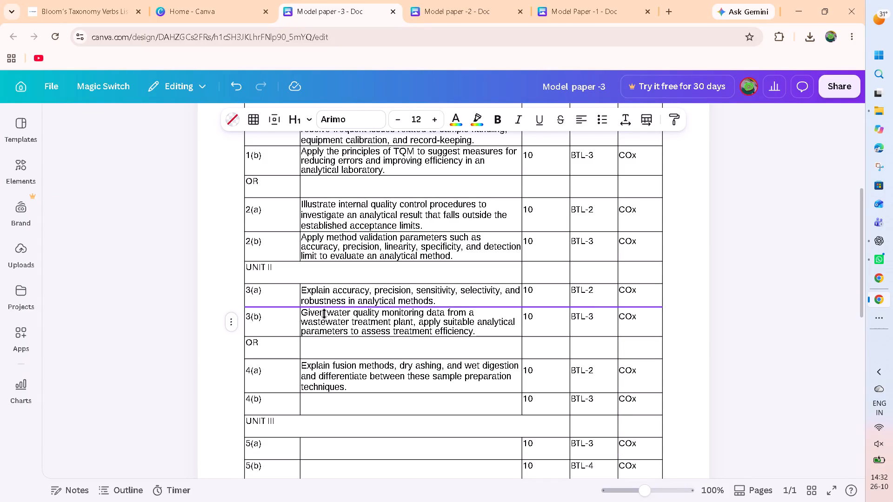
left_click(490, 318)
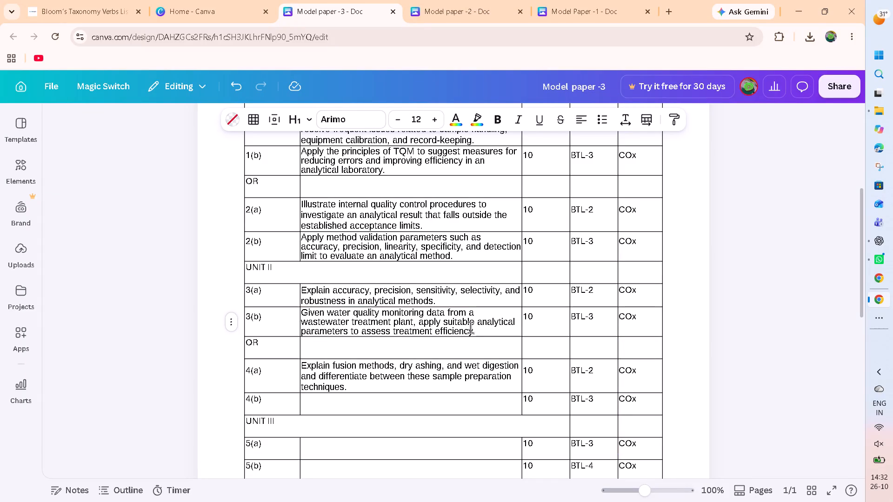
left_click(470, 327)
left_click(444, 325)
key("BackSpace")
key("BackSpace")
key("BackSpace")
key("BackSpace")
key("BackSpace")
key("BackSpace")
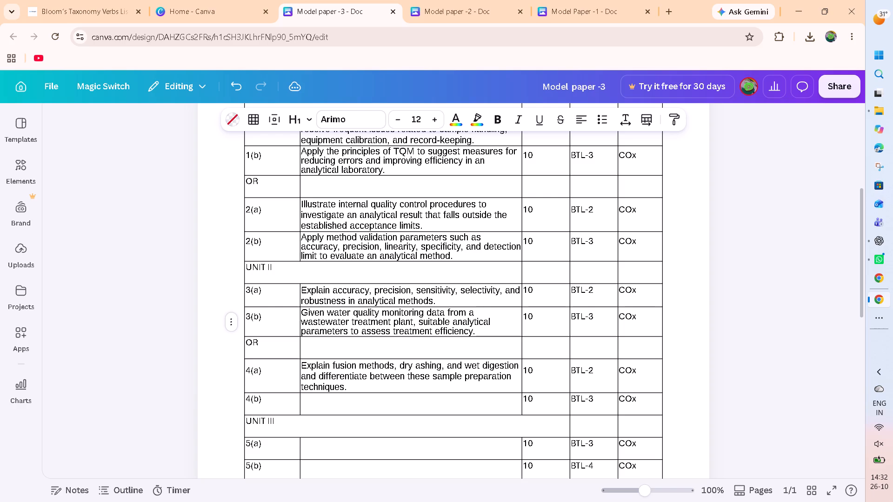
type("anal")
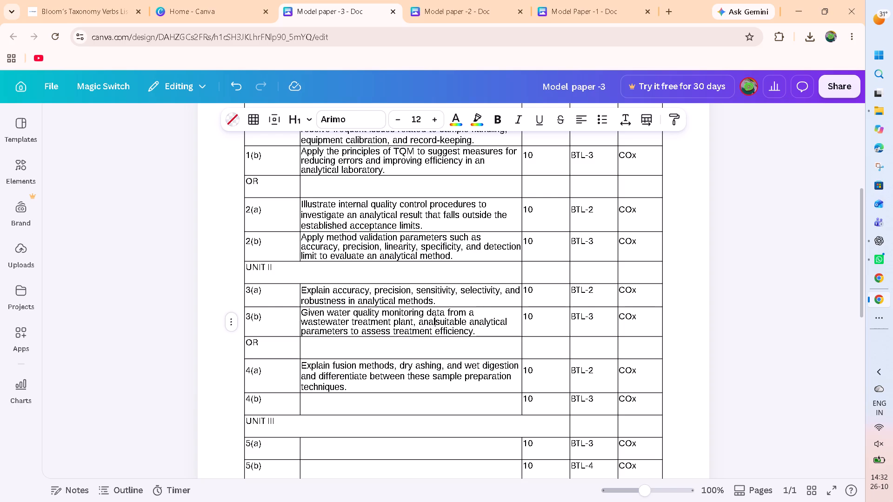
key("y")
type("ze")
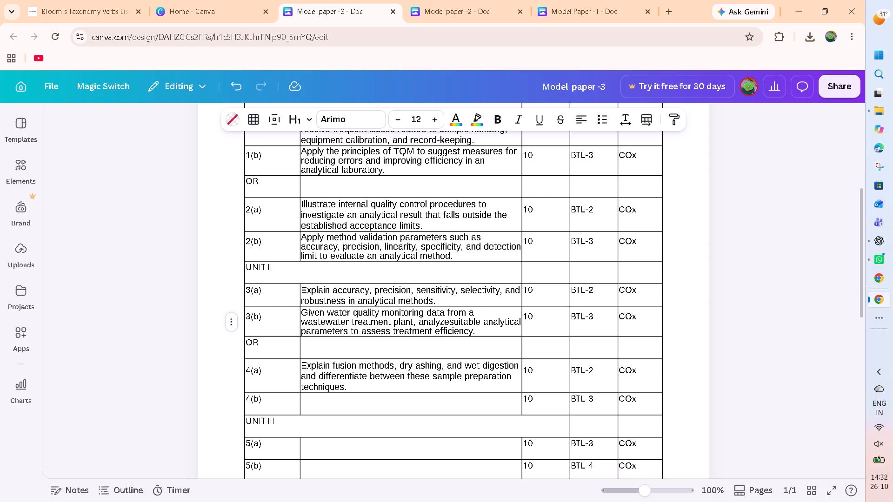
key("space")
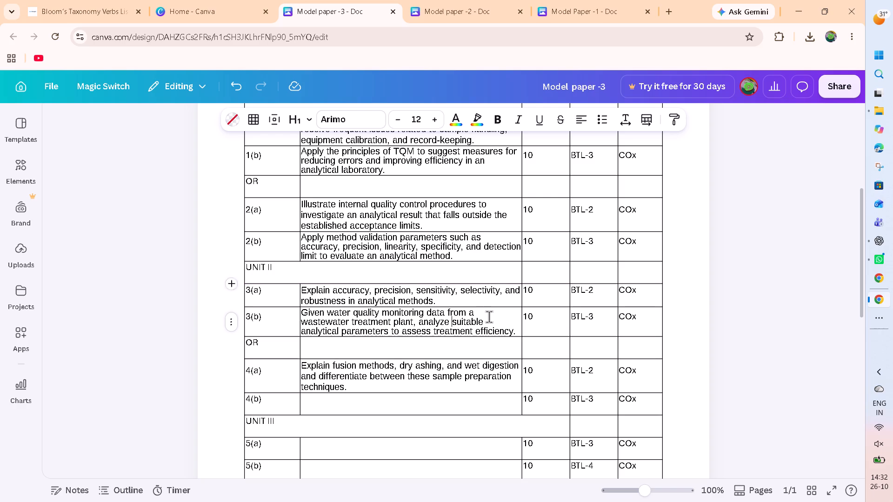
Insert "waste water" before "treatment efficiency" in the row 3(b) question.
left_click(433, 330)
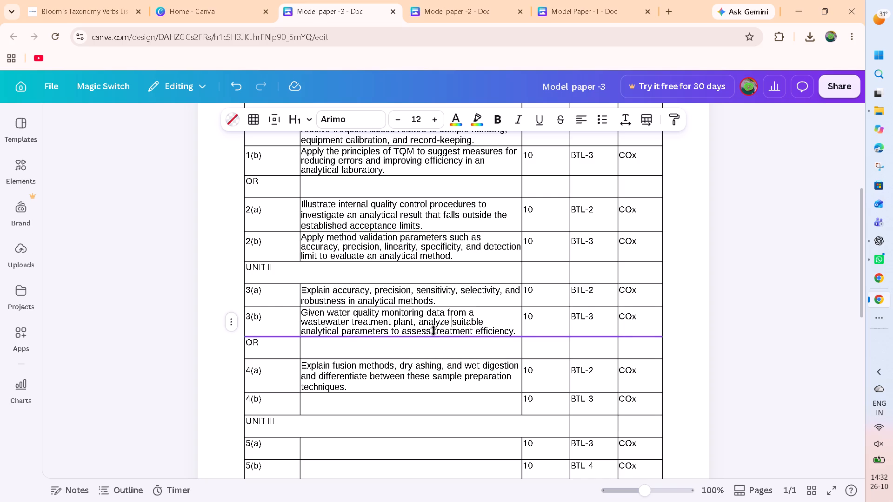
left_click(423, 331)
key("Down")
key("Left")
key("Left")
key("Left")
key("Left")
key("Left")
type("wate")
key("space")
key("BackSpace")
key("BackSpace")
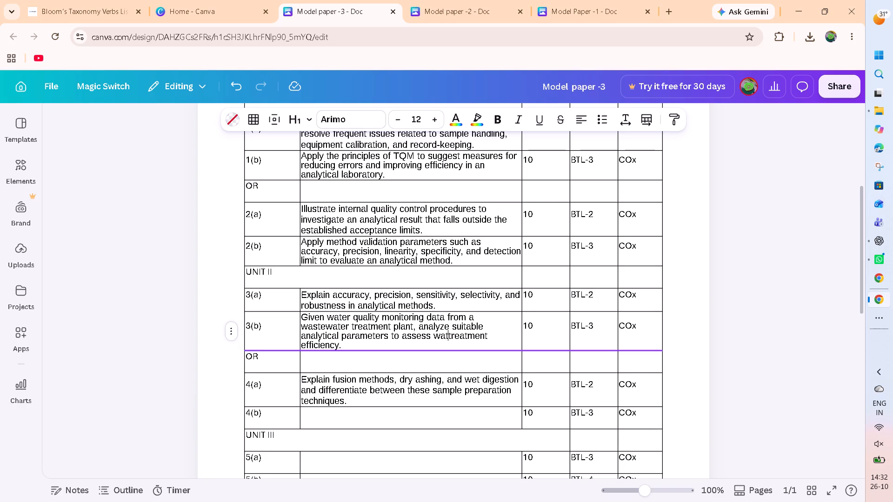
key("BackSpace")
type("ster")
key("BackSpace")
key("space")
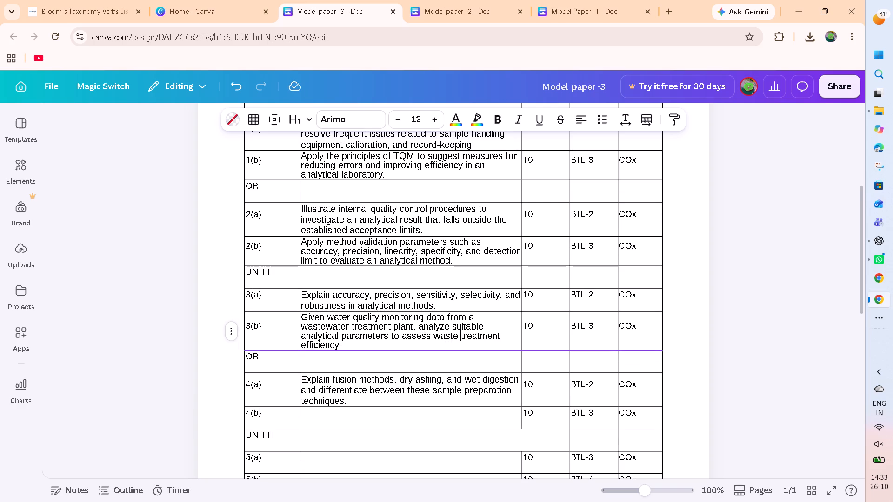
type("water")
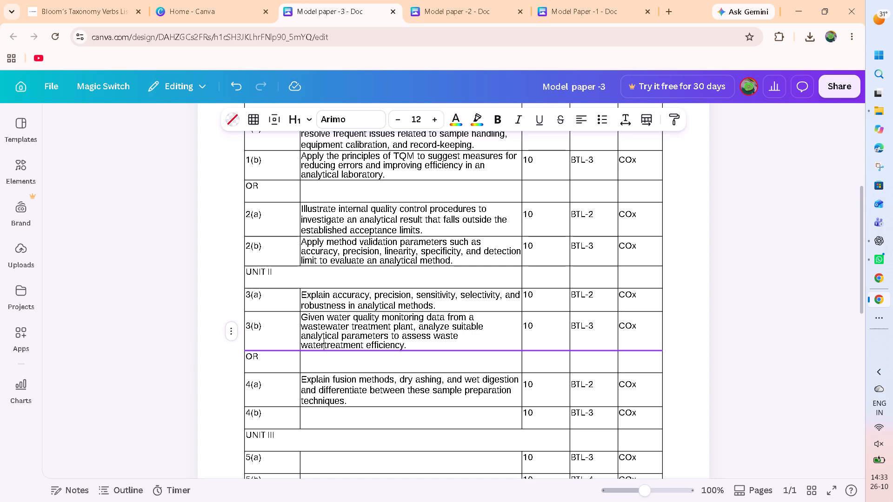
key("space")
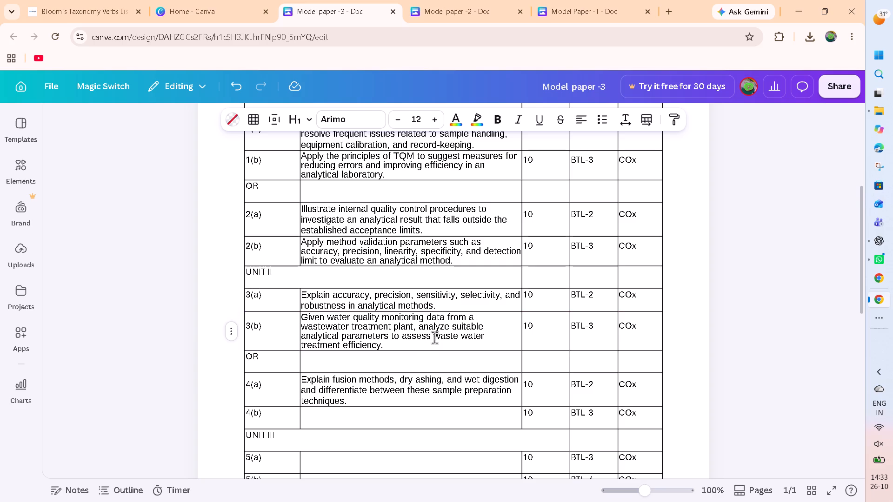
Replace "efficiency" at the end of the row 3(b) question with "from the give water quality montoring", keeping the full stop.
left_click(412, 344)
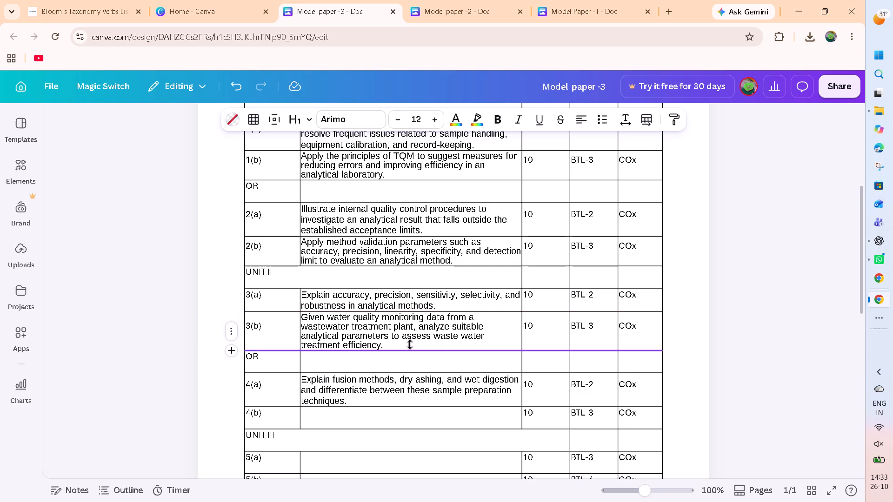
key("Right")
key("Right")
key("Right")
key("Right")
key("Right")
key("Right")
key("Right")
key("Right")
key("Right")
key("Right")
key("Right")
key("Right")
key("Right")
key("Right")
key("Right")
key("Right")
key("Right")
key("Right")
key("Right")
key("Right")
key("BackSpace")
key("BackSpace")
key("BackSpace")
key("BackSpace")
key("BackSpace")
key("BackSpace")
key("BackSpace")
key("BackSpace")
key("BackSpace")
key("BackSpace")
type("from the")
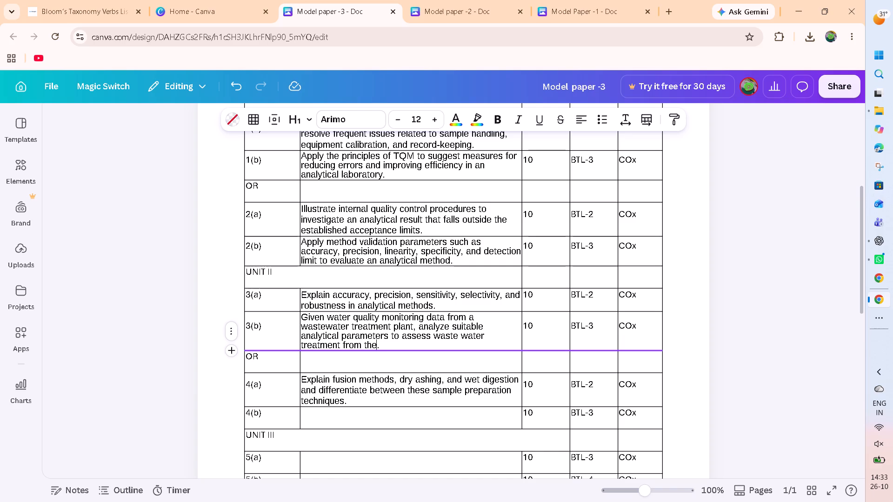
key("space")
type("give")
key("space")
type("water")
key("space")
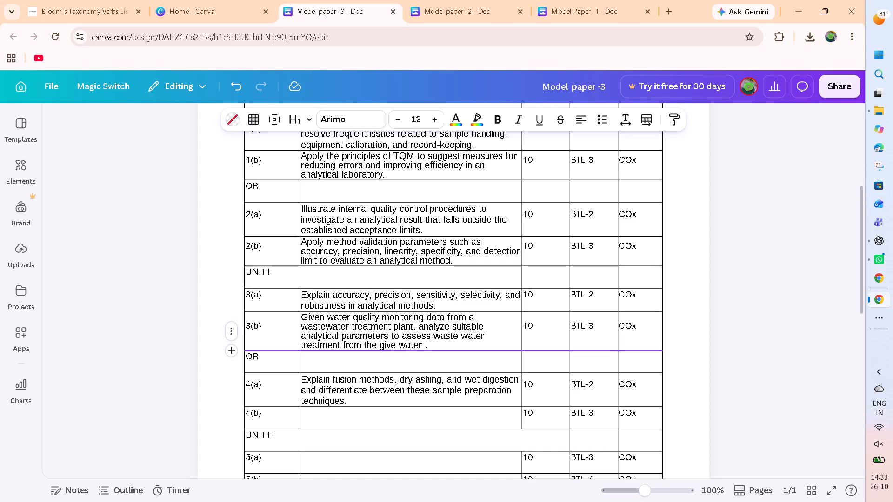
type("qua")
type("lity")
key("space")
type("montoring")
key("space")
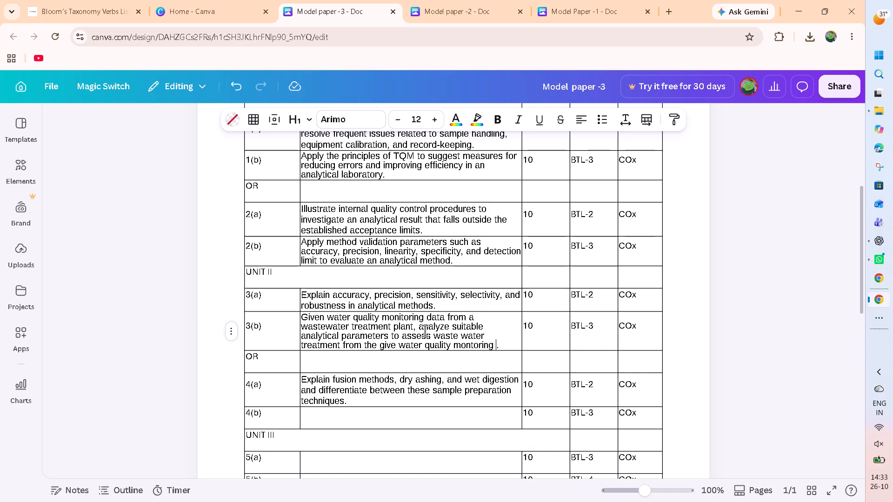
Correct "give" to "given" in the last line of the row 3(b) question.
key("Down")
key("Left")
key("Left")
key("Left")
key("Left")
key("Left")
key("Left")
key("Left")
key("Left")
key("Left")
key("Left")
key("Left")
key("Left")
key("Left")
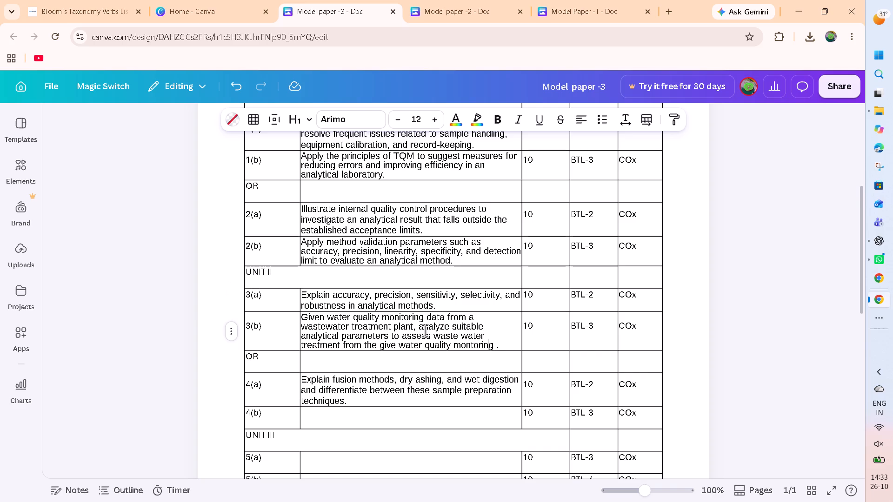
key("Left")
key("Left")
key("Left")
key("Left")
key("Left")
key("Left")
key("Left")
key("Left")
key("Left")
key("Left")
key("Left")
key("Left")
key("Left")
key("Left")
key("n")
End the row 3(b) question of Model paper -3 with "data." after "montoring", removing the surplus space and full stop.
key("Right")
key("Right")
key("Right")
key("Right")
key("Right")
key("Right")
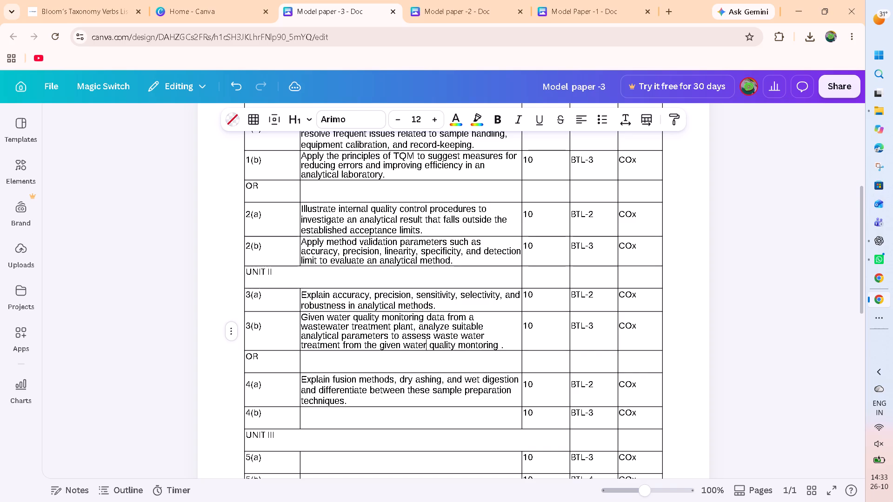
key("Right")
key("Right")
key("Right")
key("Right")
key("Right")
key("Right")
key("Right")
key("Right")
key("Right")
key("Right")
key("Right")
key("Right")
key("Right")
key("Right")
key("Right")
key("Right")
key("Right")
key("Right")
key("space")
type("dat")
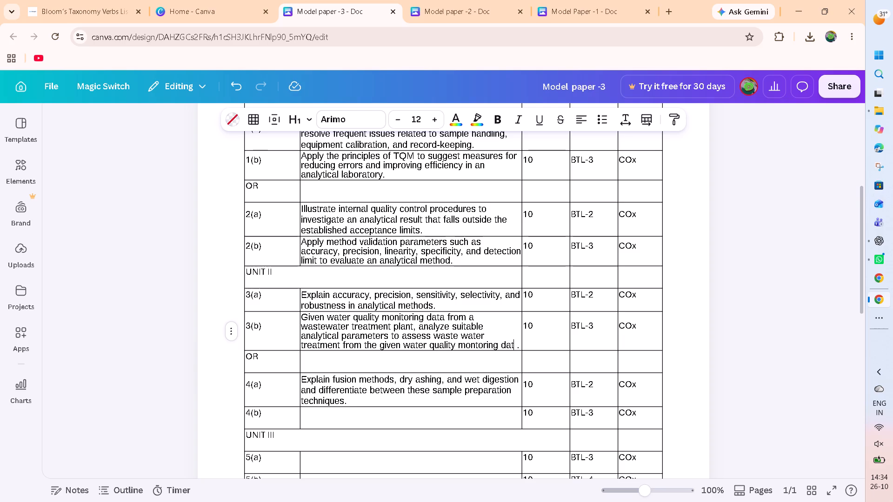
type("a.")
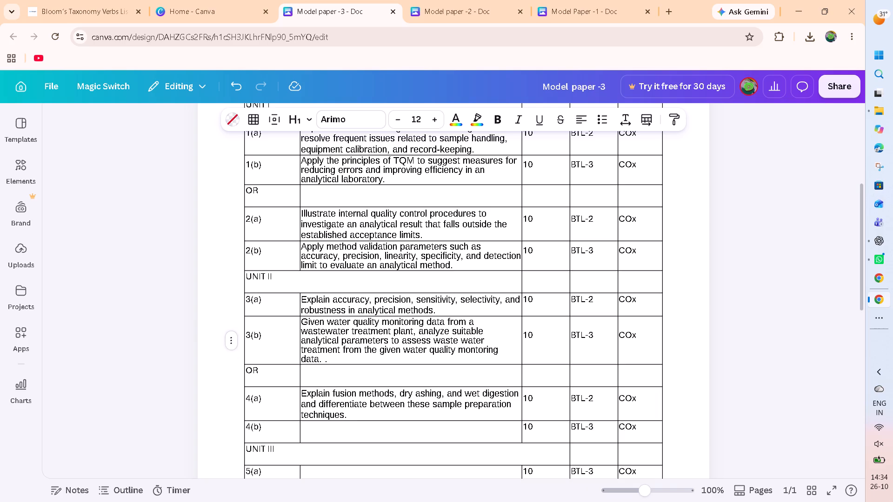
key("Right")
key("Right")
key("BackSpace")
key("BackSpace")
Delete the opening phrase "Given water quality monitoring data from a wastewater treatment plant," from the row 3(b) question.
left_click(420, 335)
key("BackSpace")
key("BackSpace")
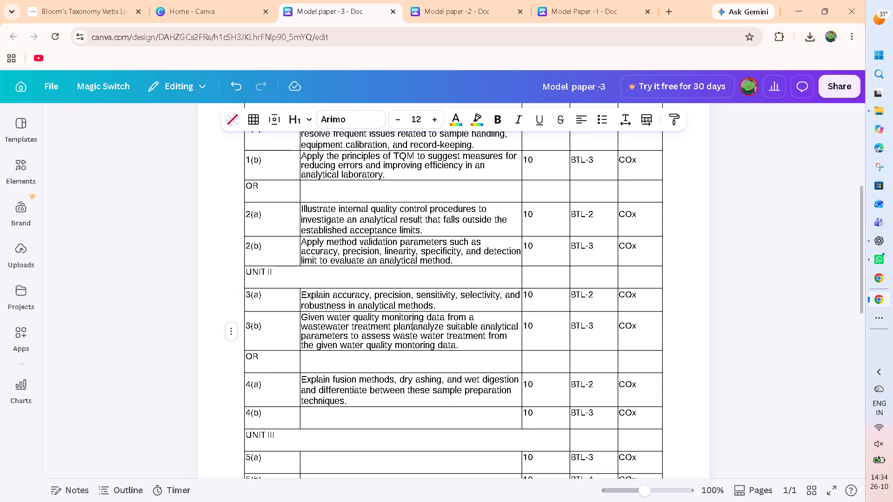
key("BackSpace")
key("BackSpace")
key("BackSpace")
key("BackSpace")
key("BackSpace")
key("BackSpace")
key("BackSpace")
key("BackSpace")
key("BackSpace")
key("BackSpace")
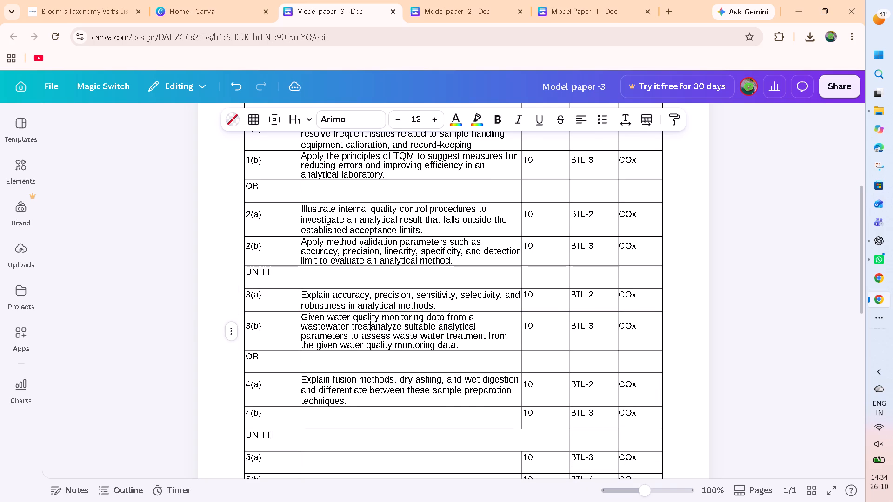
key("BackSpace")
key("BackSpace")
key("BackSpace")
key("BackSpace")
key("BackSpace")
key("BackSpace")
key("BackSpace")
key("BackSpace")
key("BackSpace")
key("BackSpace")
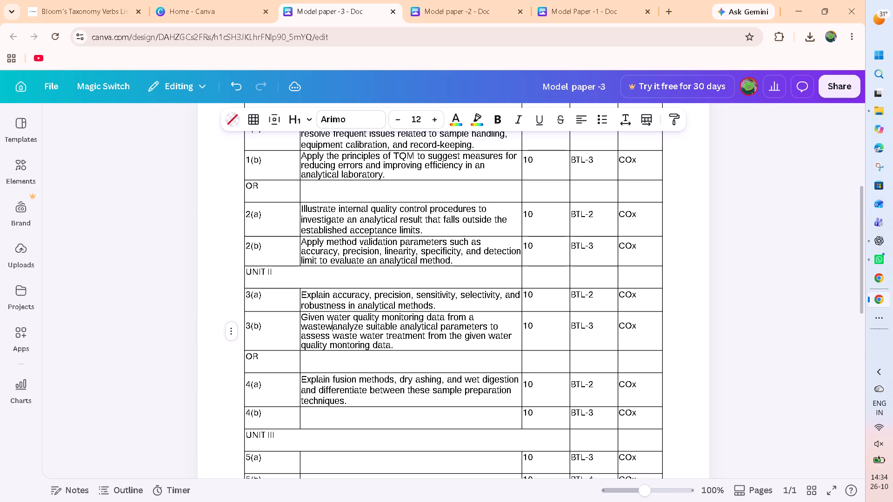
key("BackSpace")
key("BackSpace")
key("BackSpace")
key("BackSpace")
key("BackSpace")
key("BackSpace")
key("BackSpace")
key("BackSpace")
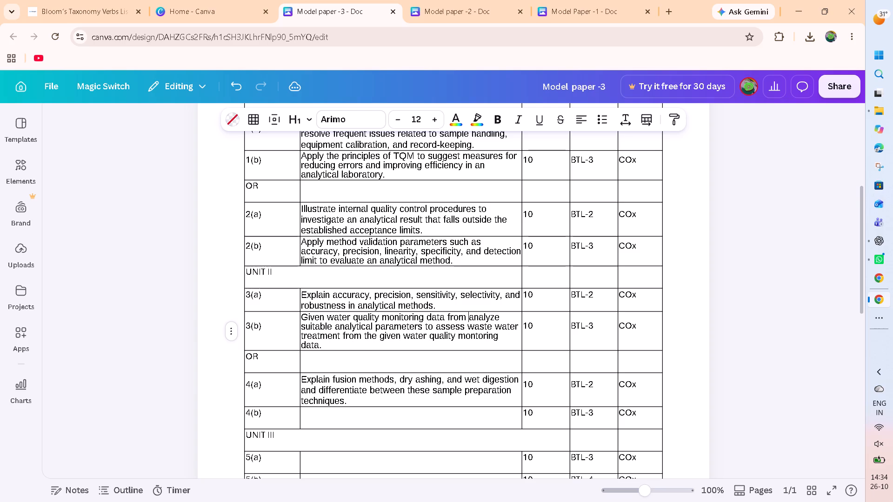
key("BackSpace")
key("BackSpace")
key("BackSpace")
key("BackSpace")
key("BackSpace")
key("BackSpace")
key("BackSpace")
key("BackSpace")
key("BackSpace")
key("BackSpace")
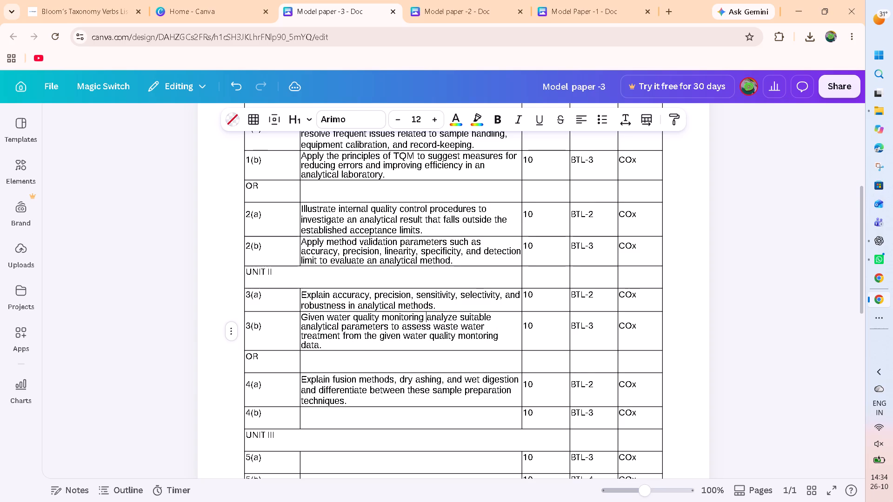
key("BackSpace")
key("BackSpace")
key("BackSpace")
key("BackSpace")
key("BackSpace")
key("BackSpace")
key("BackSpace")
key("BackSpace")
key("BackSpace")
key("BackSpace")
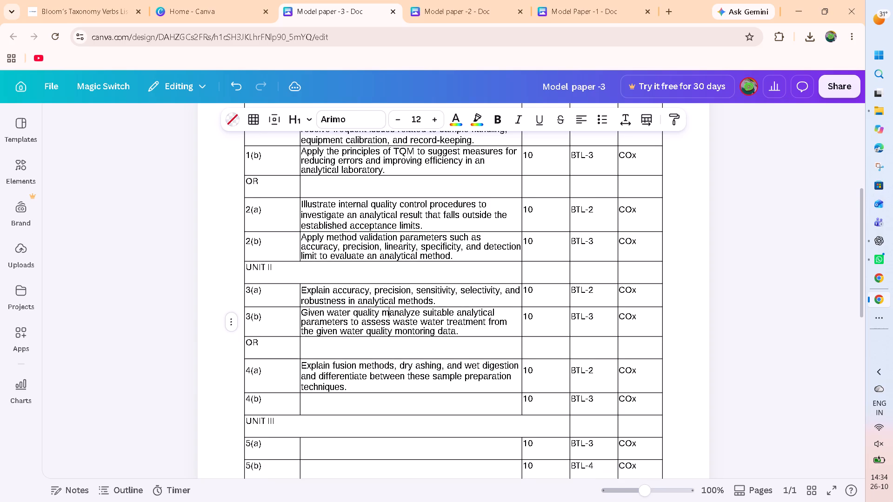
key("BackSpace")
key("BackSpace")
key("BackSpace")
key("BackSpace")
key("BackSpace")
key("BackSpace")
key("BackSpace")
key("BackSpace")
key("BackSpace")
key("BackSpace")
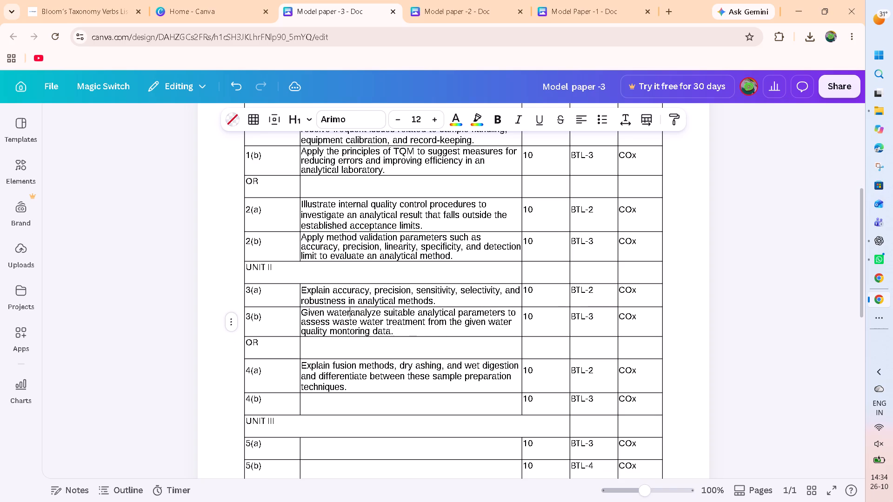
key("BackSpace")
key("BackSpace")
key("BackSpace")
key("BackSpace")
key("BackSpace")
key("BackSpace")
key("BackSpace")
key("BackSpace")
key("BackSpace")
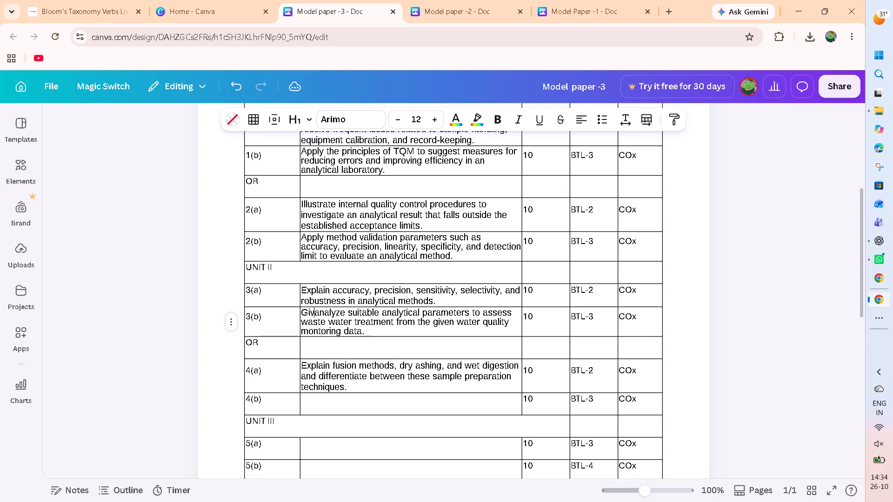
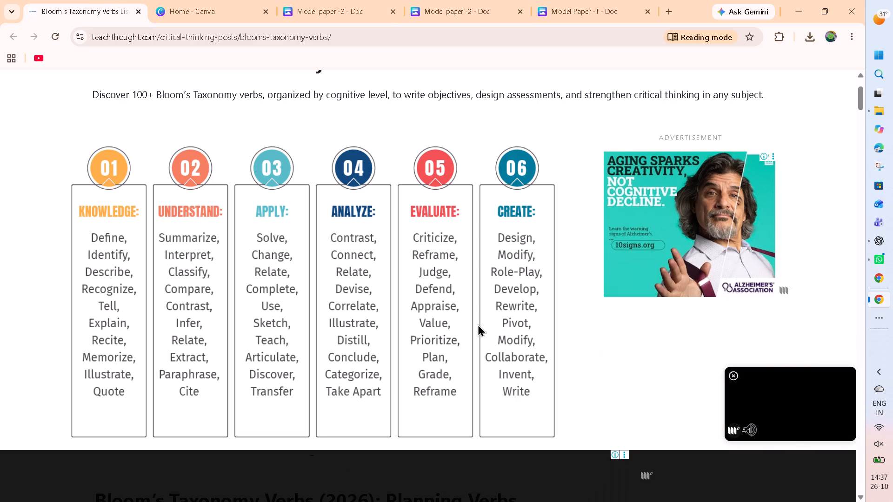
scroll(133, 295, "right", 1)
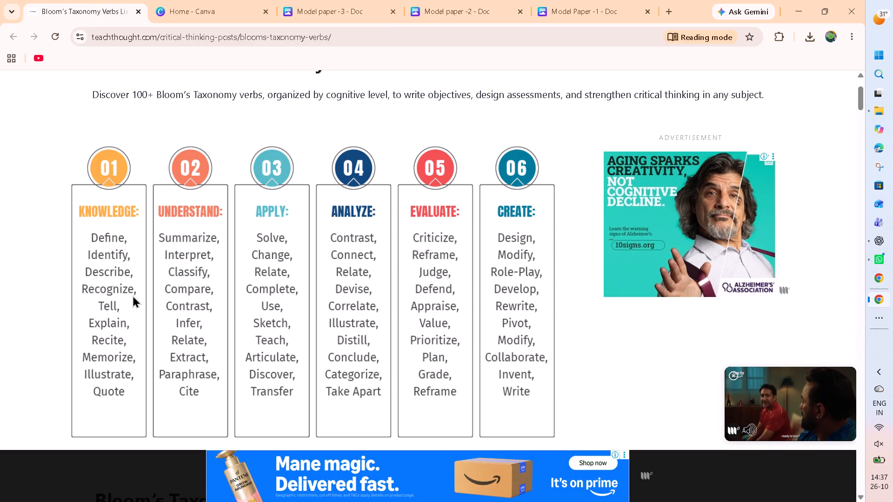
scroll(133, 295, "right", 7)
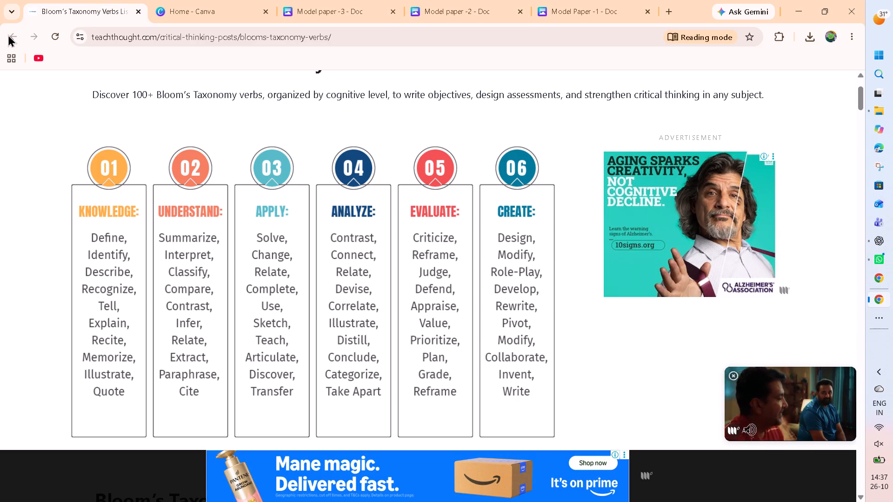
left_click(8, 34)
scroll(229, 191, "down", 8)
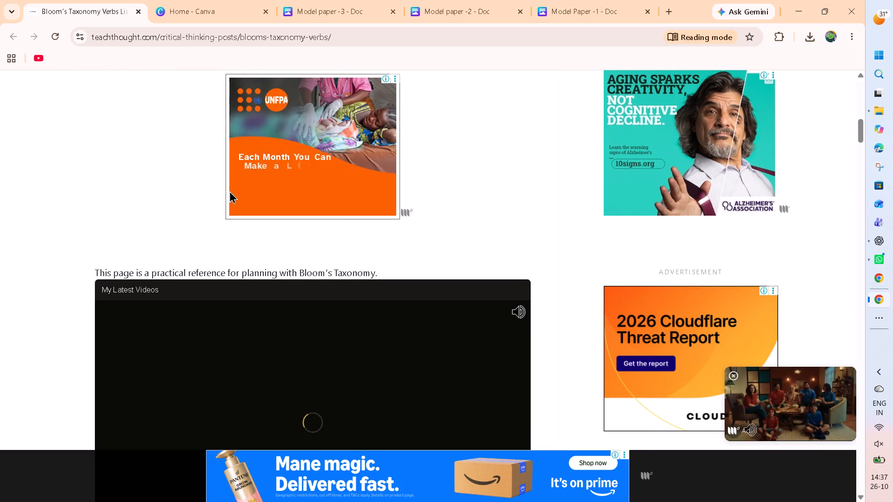
scroll(229, 191, "down", 4)
scroll(229, 191, "up", 13)
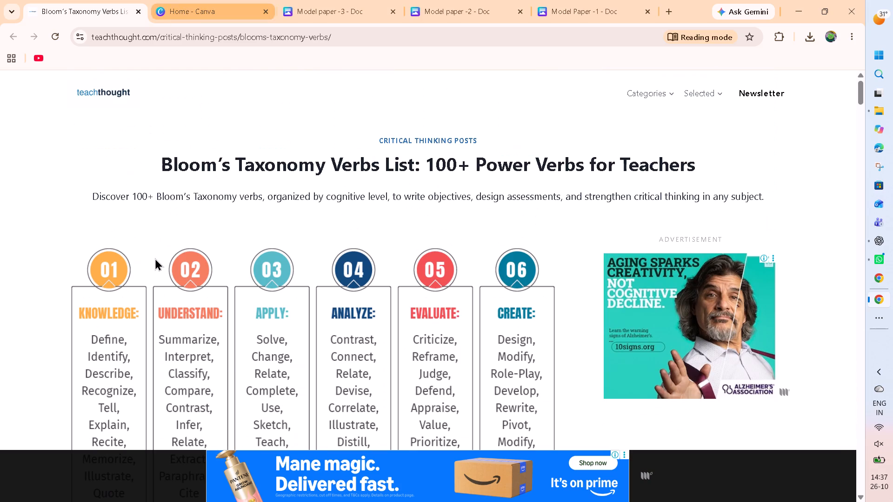
scroll(155, 258, "right", 6)
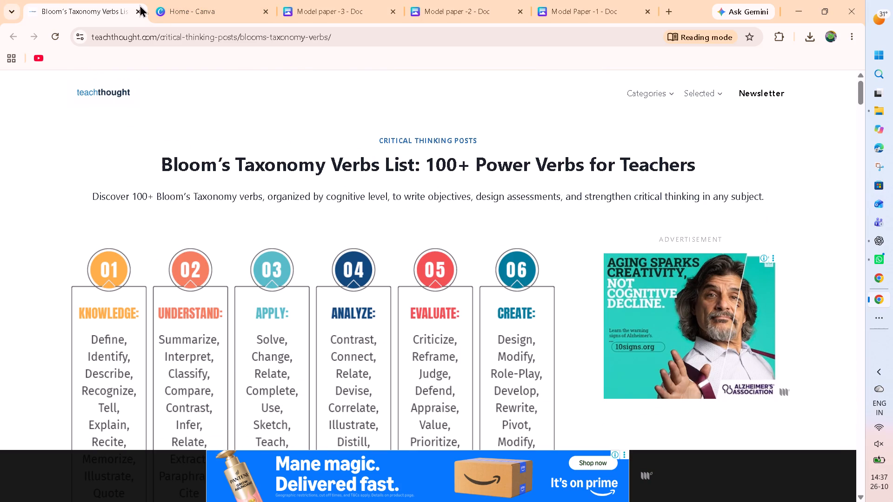
left_click(139, 9)
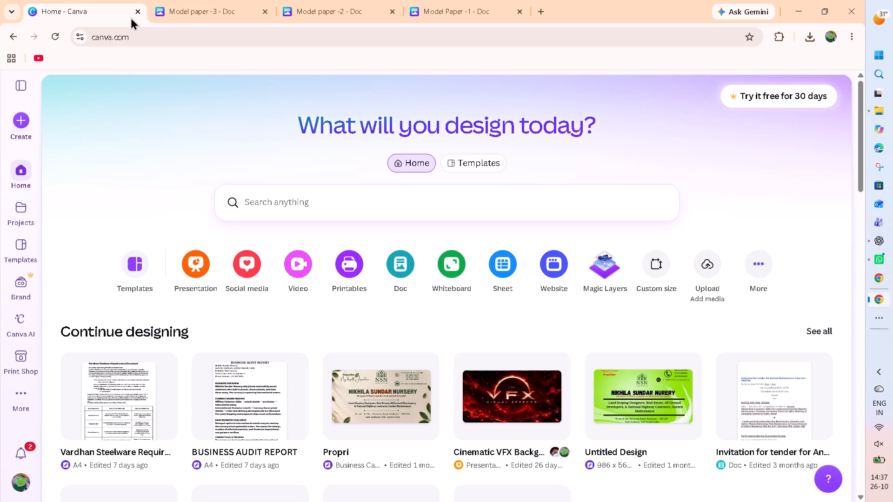
Reopen the recently closed Bloom's Taxonomy Verbs page, look through its sections on the cognitive levels, and close it again.
left_click(18, 16)
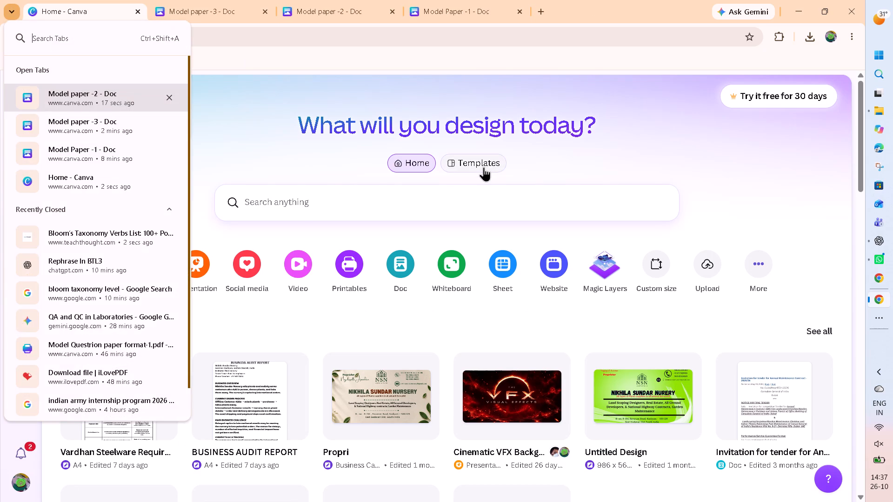
left_click(131, 244)
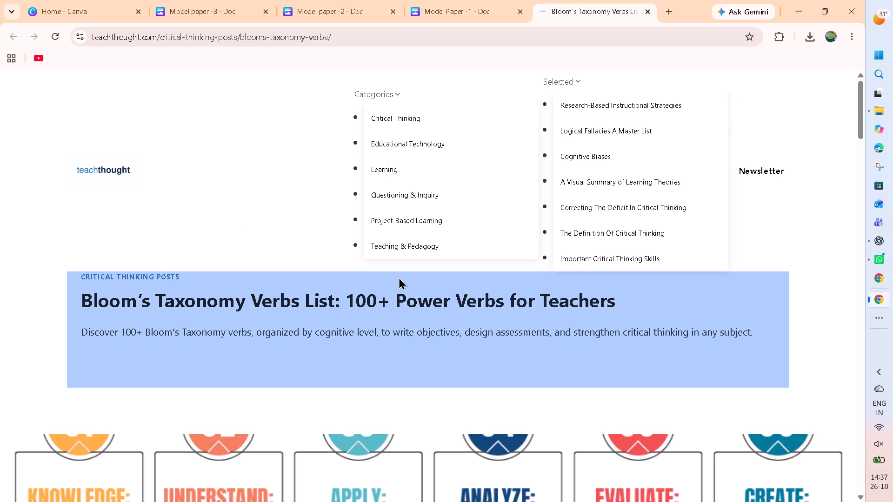
scroll(399, 277, "down", 13)
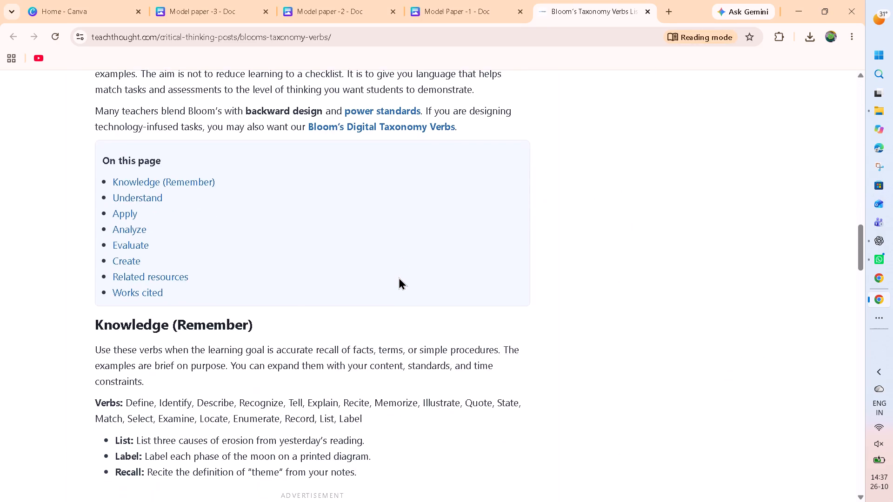
scroll(399, 277, "down", 6)
scroll(399, 277, "up", 10)
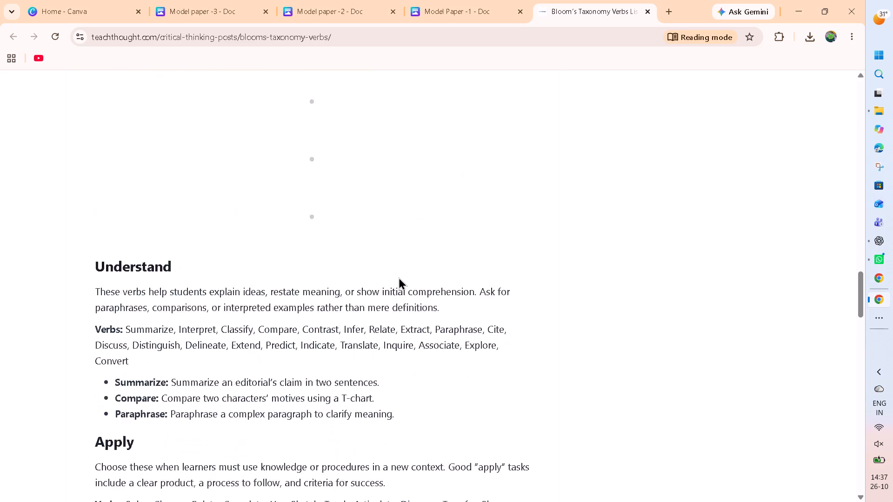
scroll(399, 277, "up", 5)
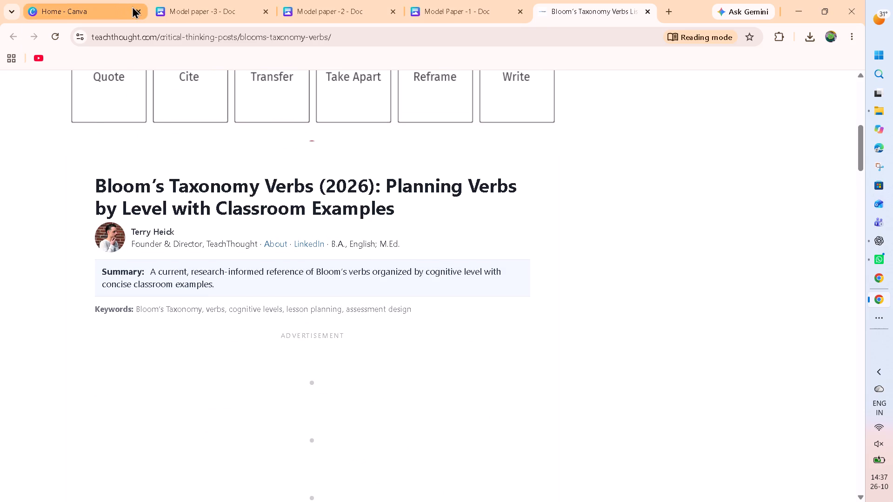
scroll(257, 8, "right", 7)
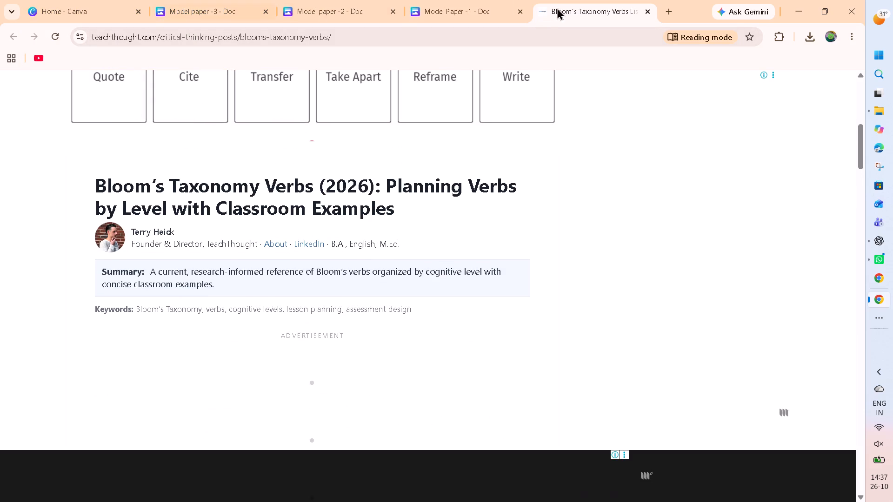
left_click(646, 11)
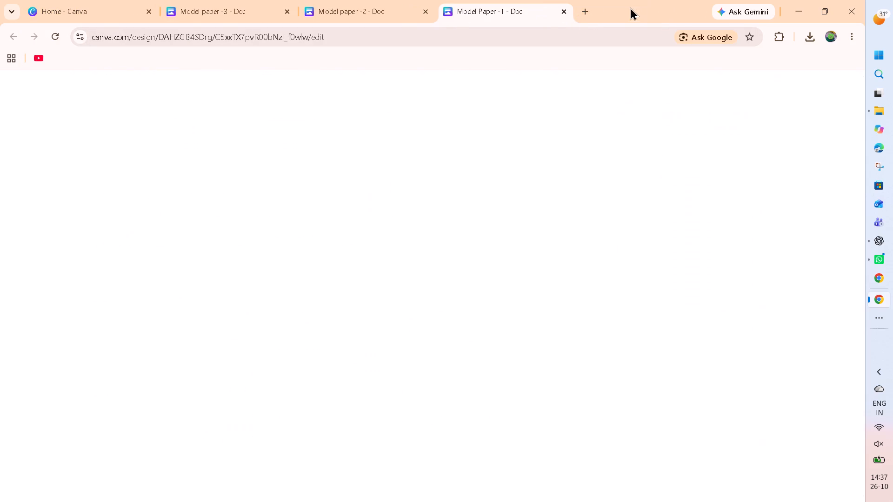
Search Google for "bloom taxonomy level" in a new tab and show the image results.
left_click(586, 9)
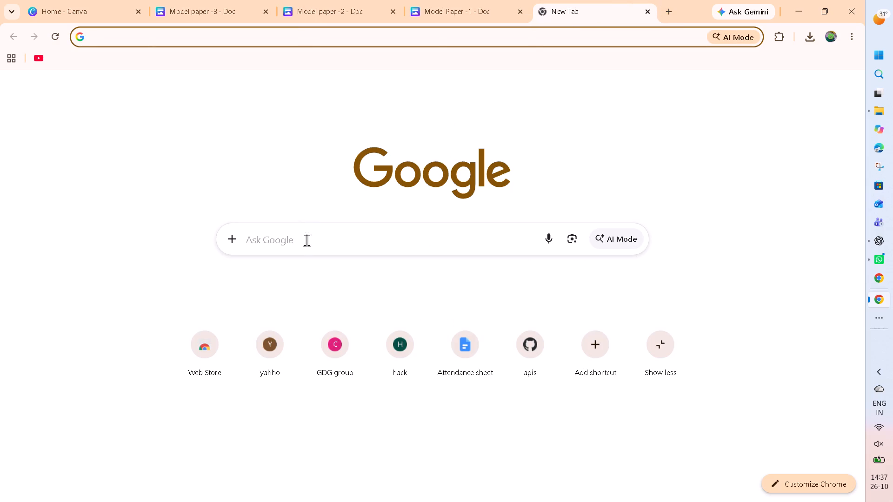
left_click(306, 246)
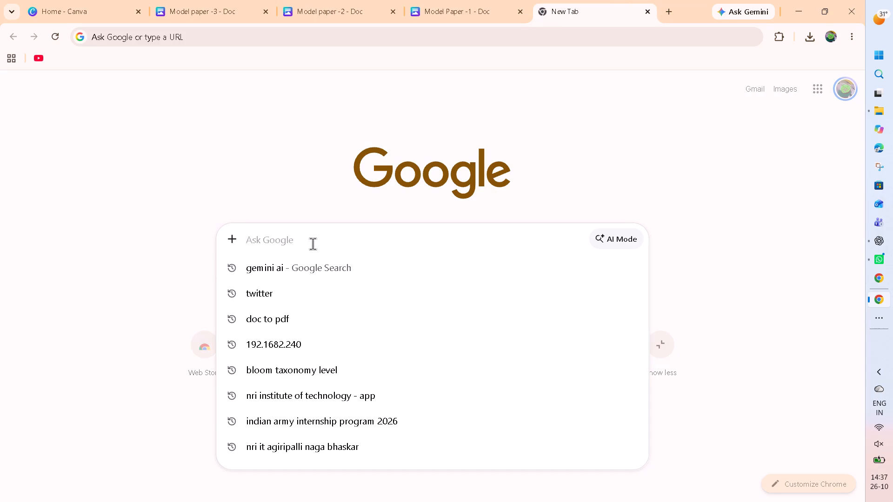
key("b")
left_click(304, 299)
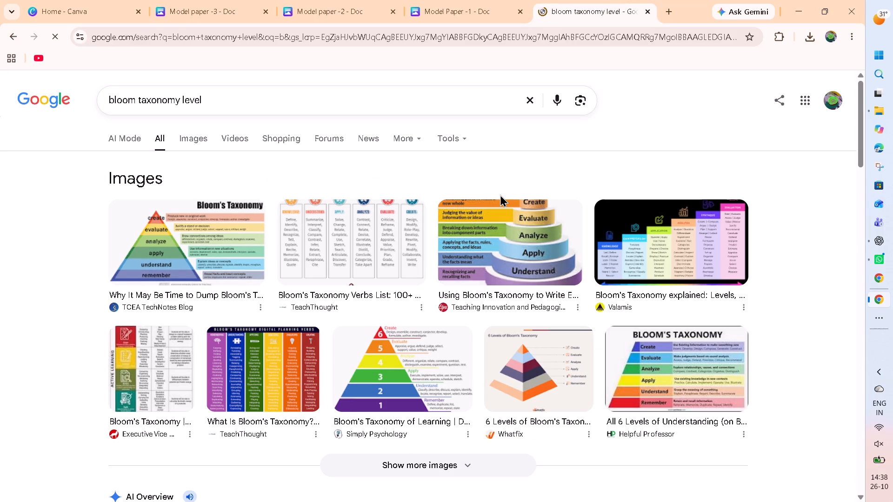
left_click(199, 144)
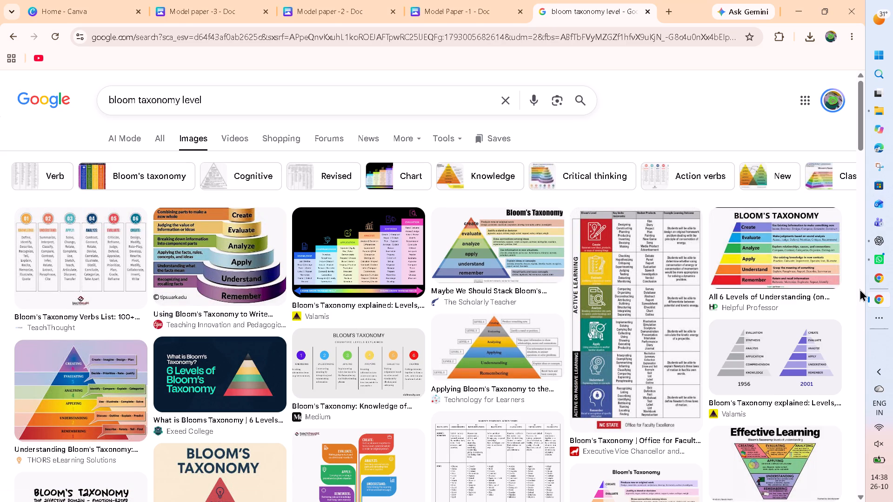
Browse the image results and open the Bloom's Taxonomy of Learning Objectives pyramid from courses.dcs.wisc.edu.
scroll(746, 322, "down", 1)
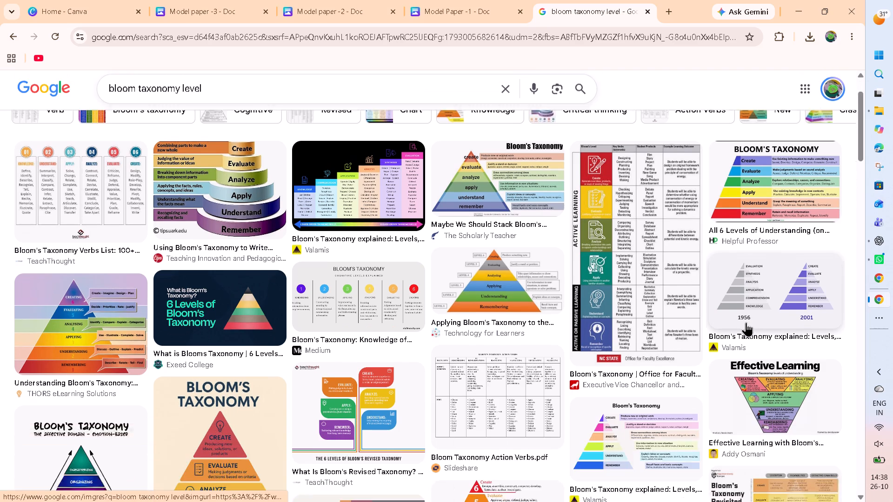
scroll(746, 322, "down", 5)
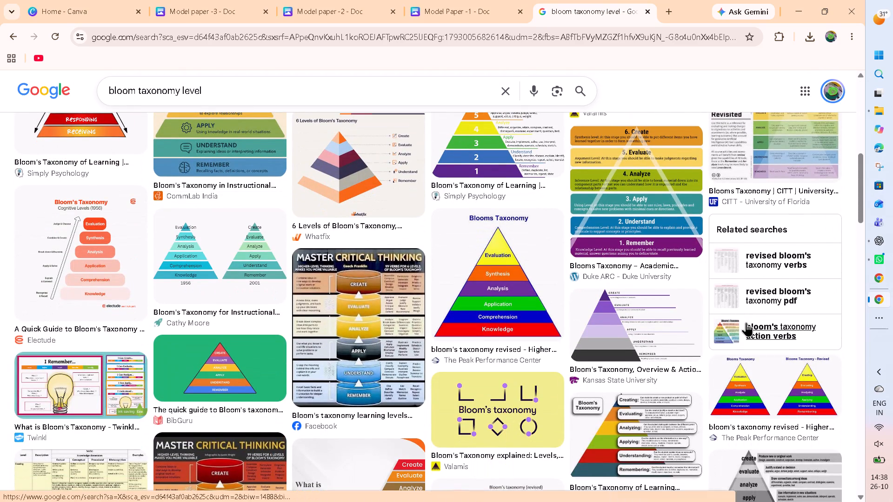
scroll(746, 322, "down", 1)
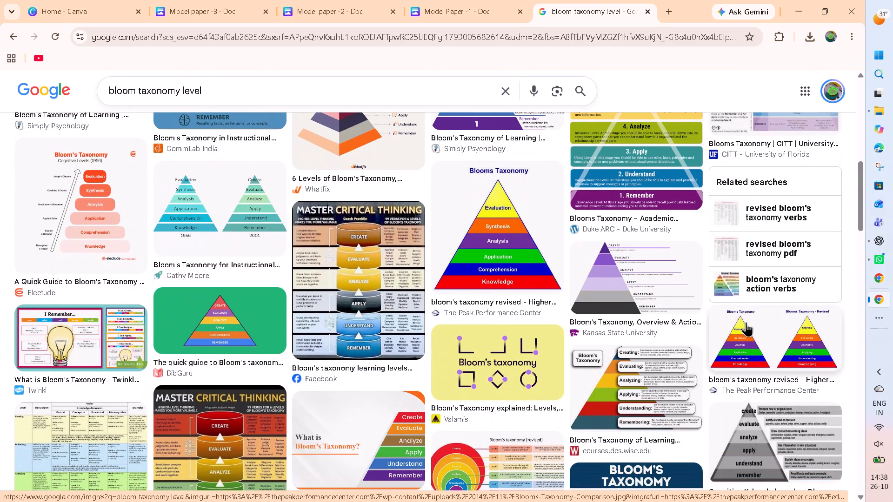
left_click(636, 384)
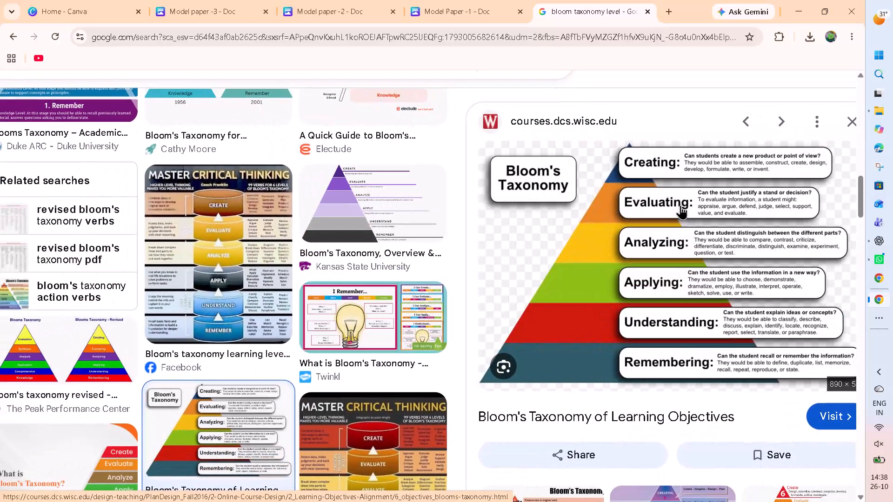
Open the Master Critical Thinking chart of Bloom's levels from Facebook in the image results and examine its verbs.
scroll(680, 205, "down", 1)
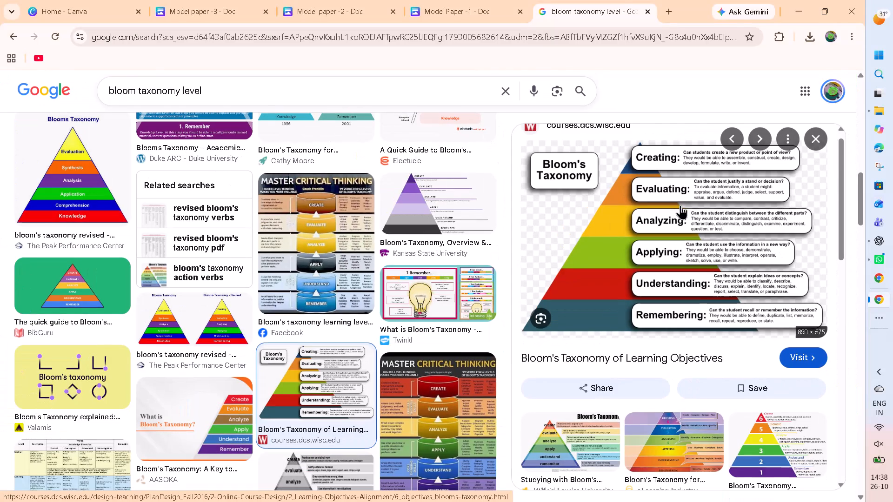
left_click(280, 227)
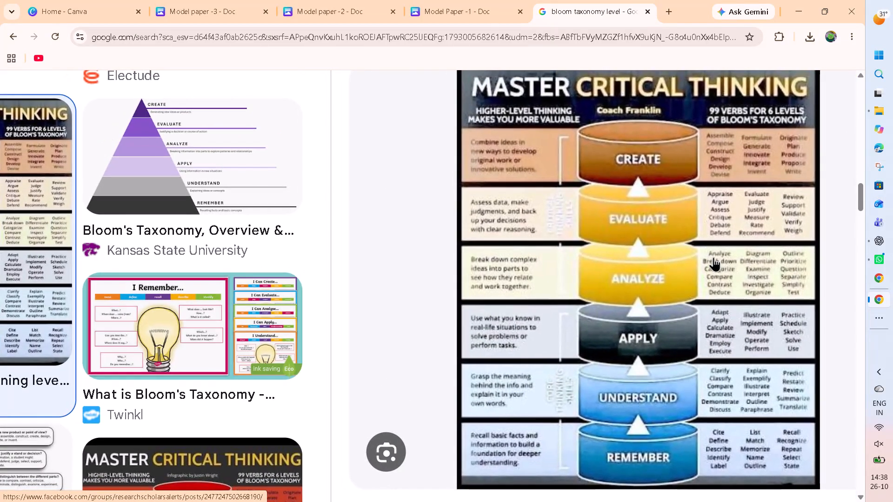
scroll(713, 257, "down", 1)
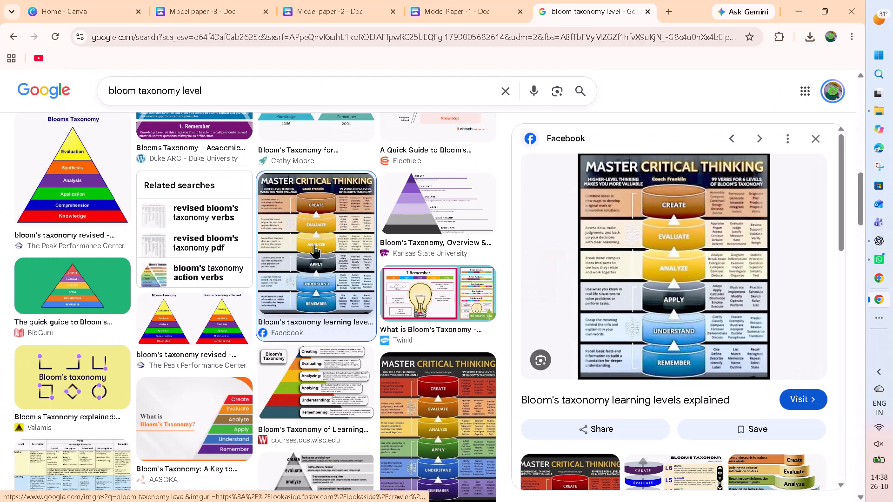
Follow the related search "revised bloom's taxonomy pdf" and open the Scribd document Revised Bloom's Taxonomy Action Verbs.
left_click(180, 244)
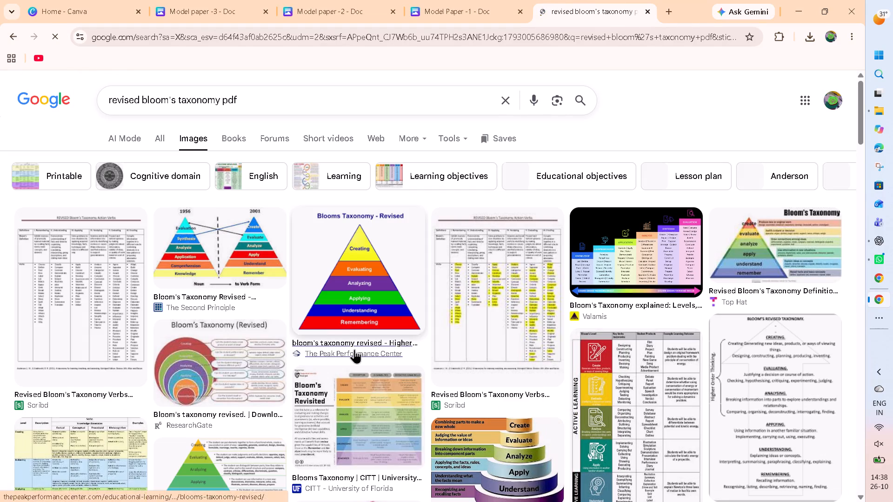
left_click(99, 311)
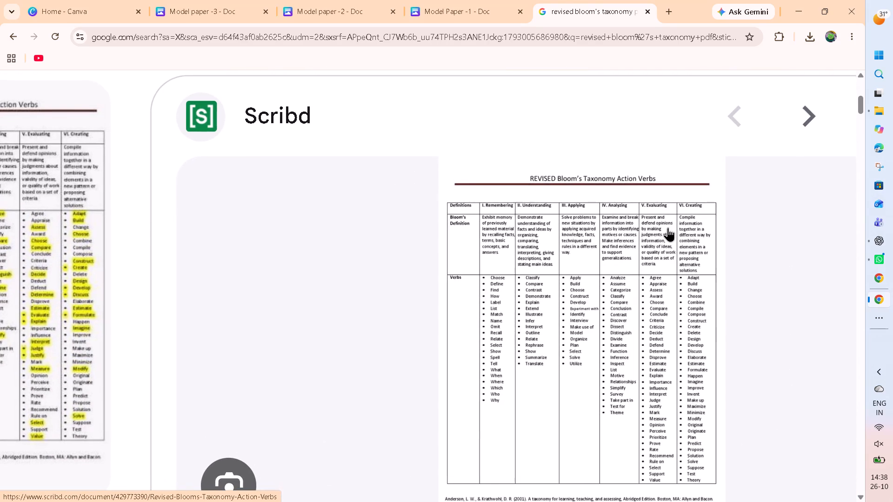
scroll(668, 227, "down", 1)
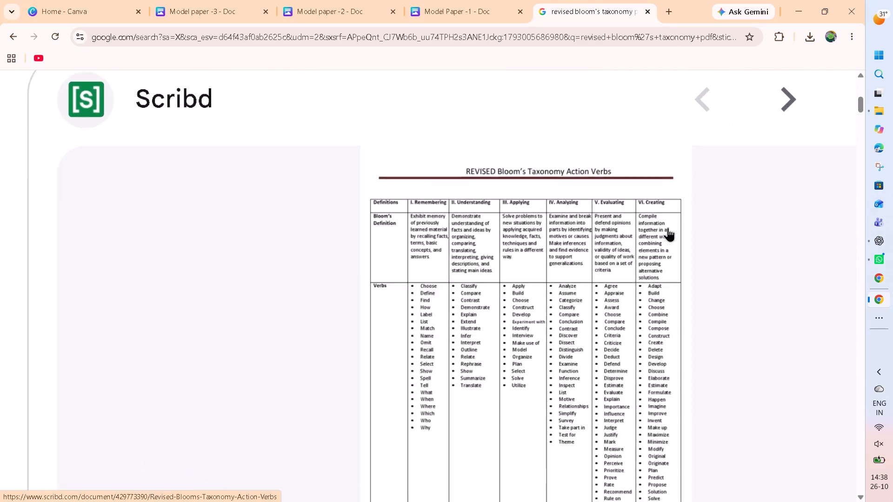
left_click(668, 286)
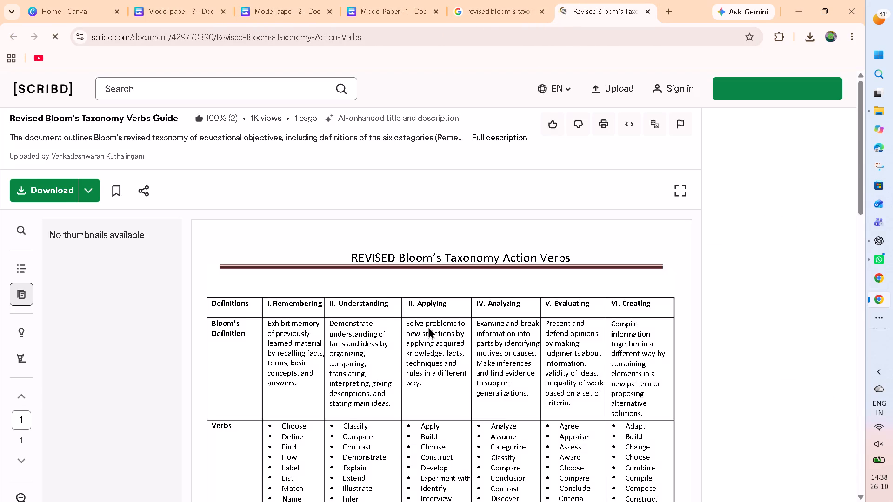
Examine the definitions and verbs for the six levels in the Revised Bloom's Taxonomy Action Verbs table, dismissing the sign-in prompt and the ad.
scroll(428, 326, "down", 3)
scroll(428, 326, "up", 1)
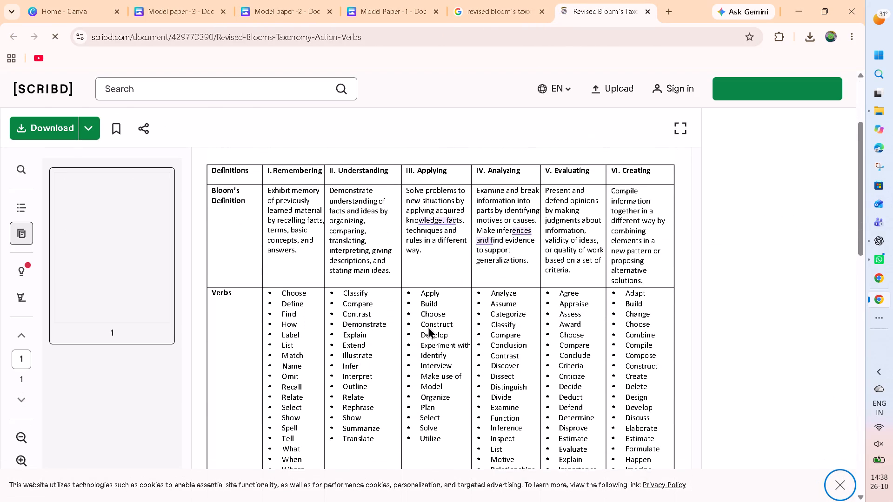
scroll(428, 326, "up", 1)
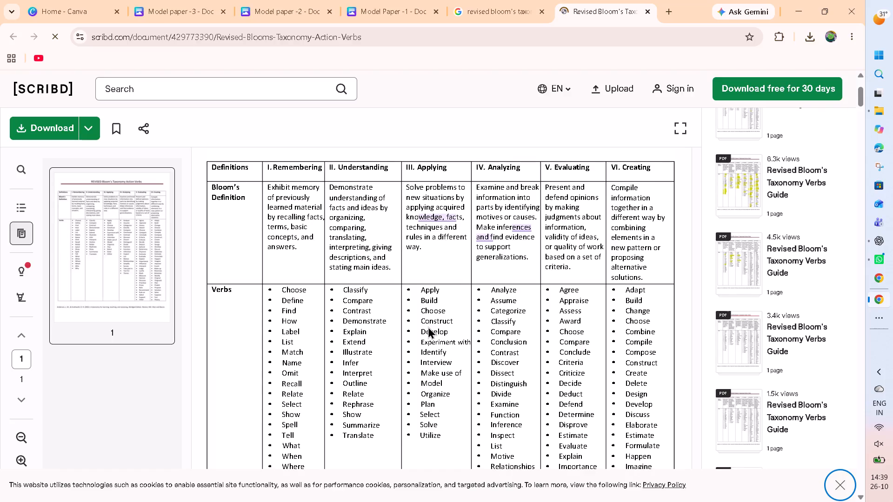
scroll(428, 326, "down", 8)
scroll(428, 326, "up", 4)
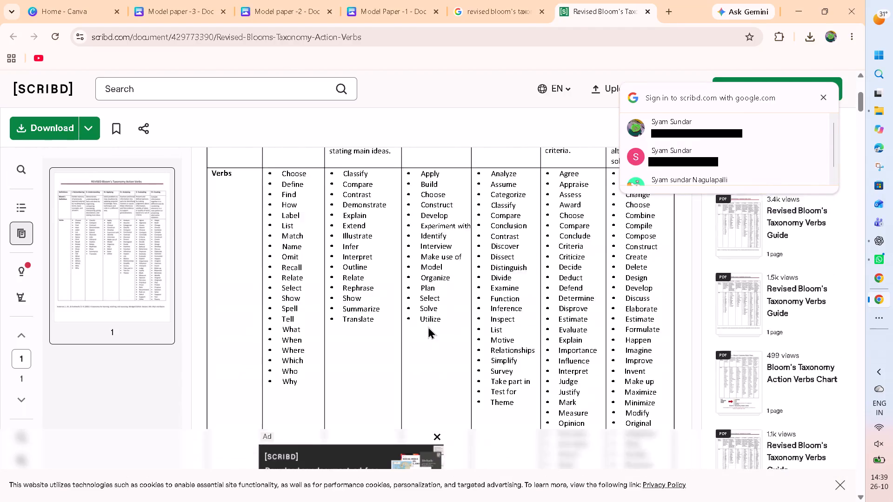
scroll(428, 326, "up", 5)
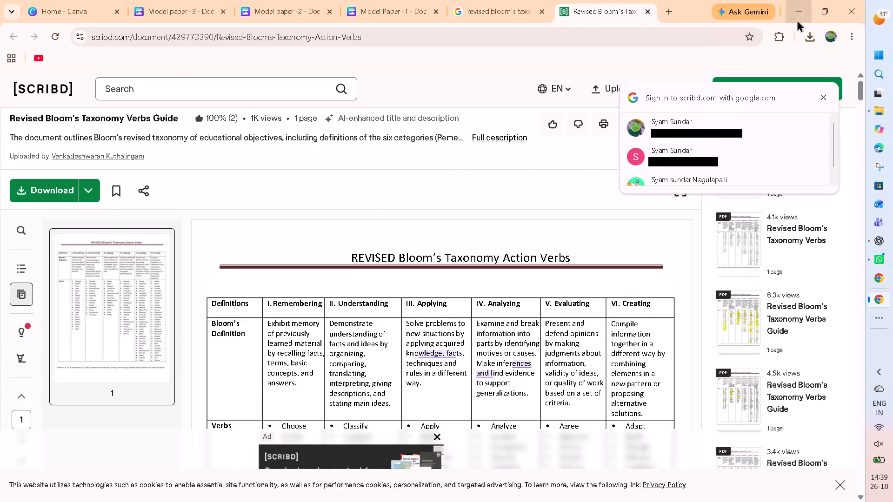
left_click(826, 97)
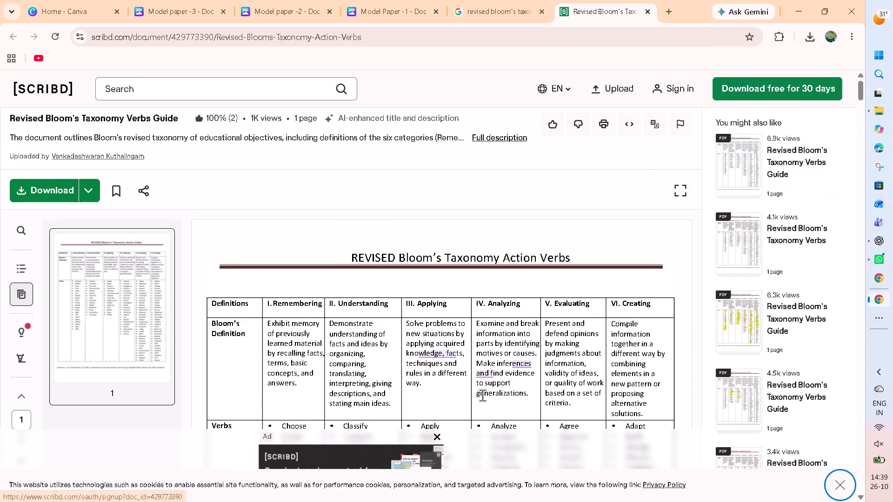
scroll(482, 395, "down", 4)
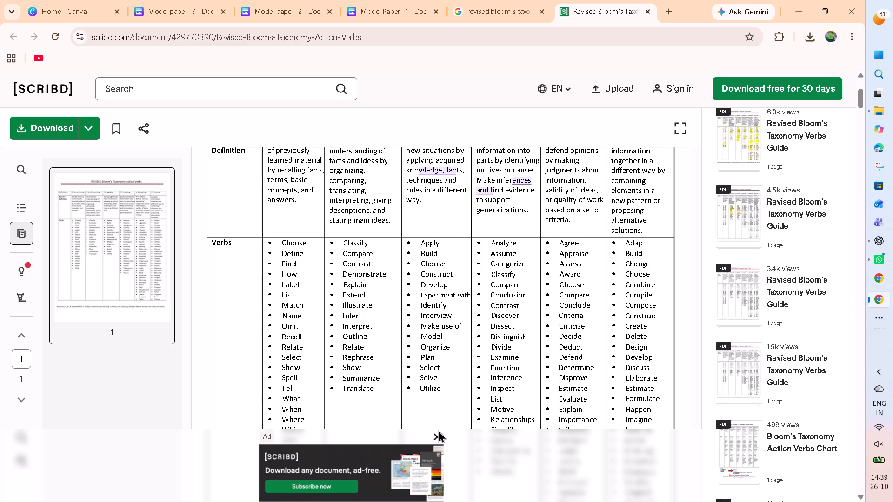
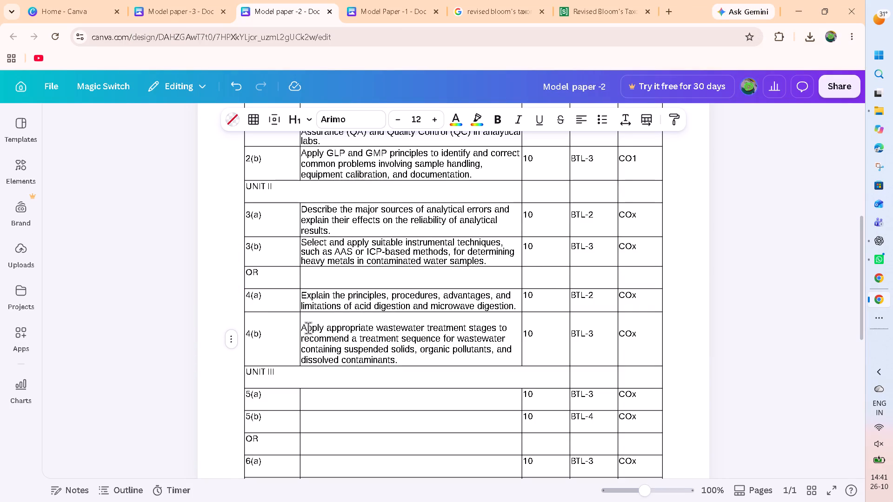
left_click(308, 328)
key("Left")
key("BackSpace")
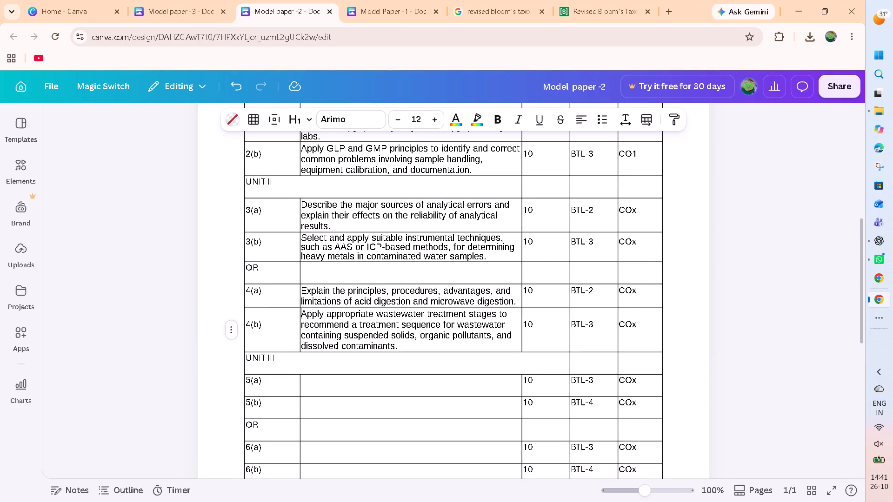
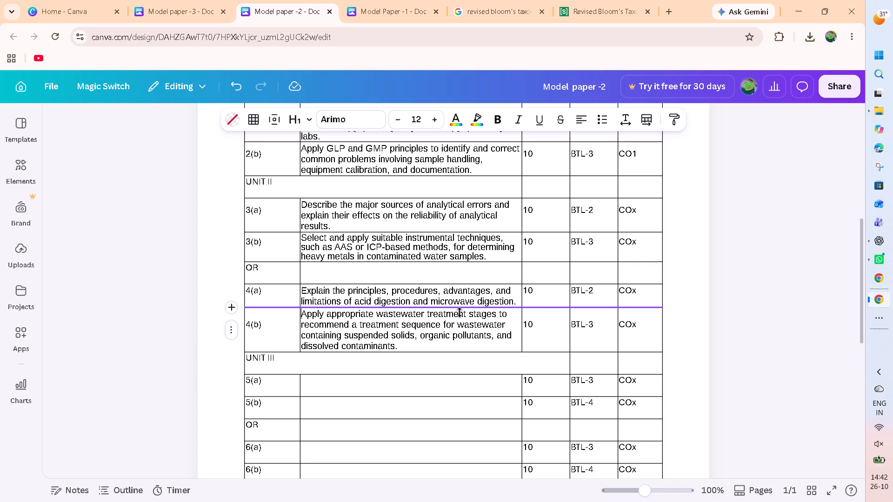
Delete the phrase "to recommend a treatment sequence for wastewater" from question 4(b), keeping the surrounding words properly spaced.
left_click(509, 316)
key("BackSpace")
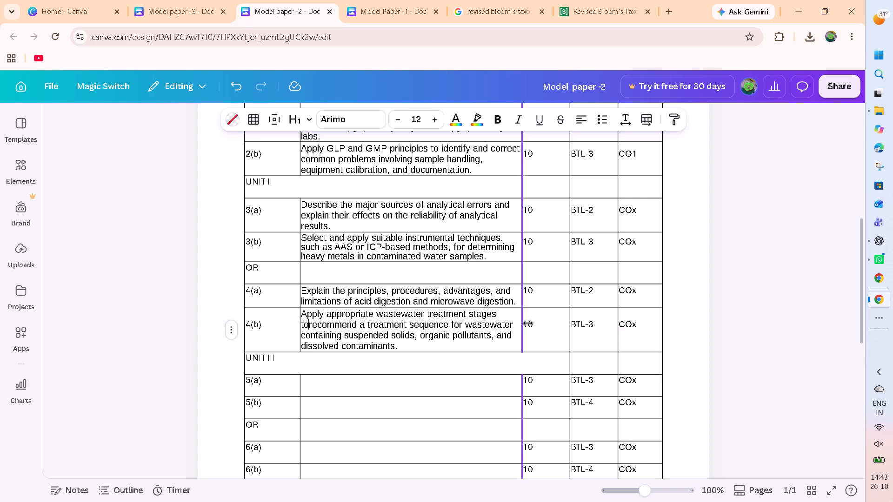
key("space")
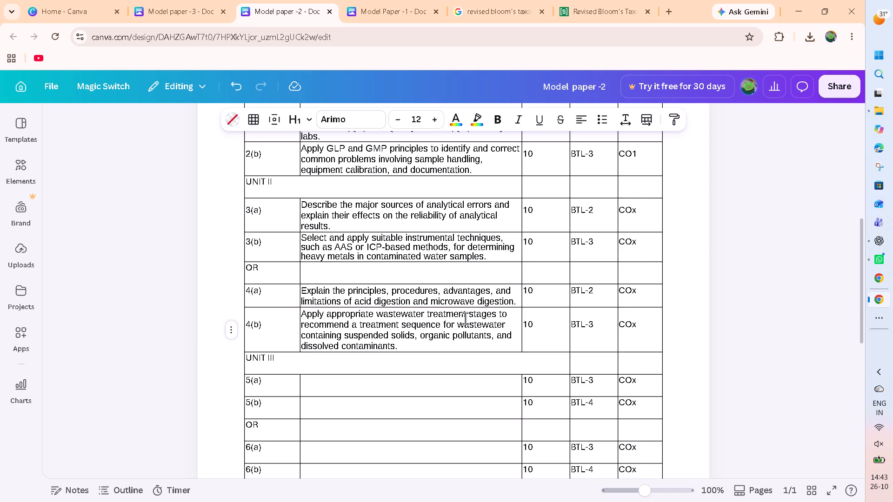
left_click(505, 322)
key("BackSpace")
key("BackSpace")
key("BackSpace")
key("BackSpace")
key("BackSpace")
key("BackSpace")
key("BackSpace")
key("BackSpace")
key("BackSpace")
key("BackSpace")
key("BackSpace")
key("BackSpace")
key("BackSpace")
key("BackSpace")
key("BackSpace")
key("BackSpace")
key("BackSpace")
key("BackSpace")
key("BackSpace")
key("BackSpace")
key("BackSpace")
key("BackSpace")
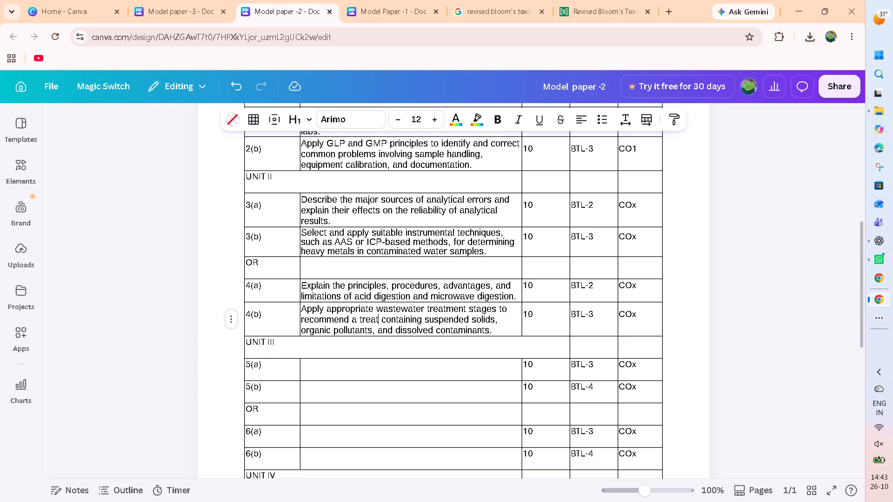
key("BackSpace")
key("BackSpace")
key("BackSpace")
key("BackSpace")
key("BackSpace")
key("BackSpace")
key("BackSpace")
key("BackSpace")
key("BackSpace")
key("BackSpace")
key("BackSpace")
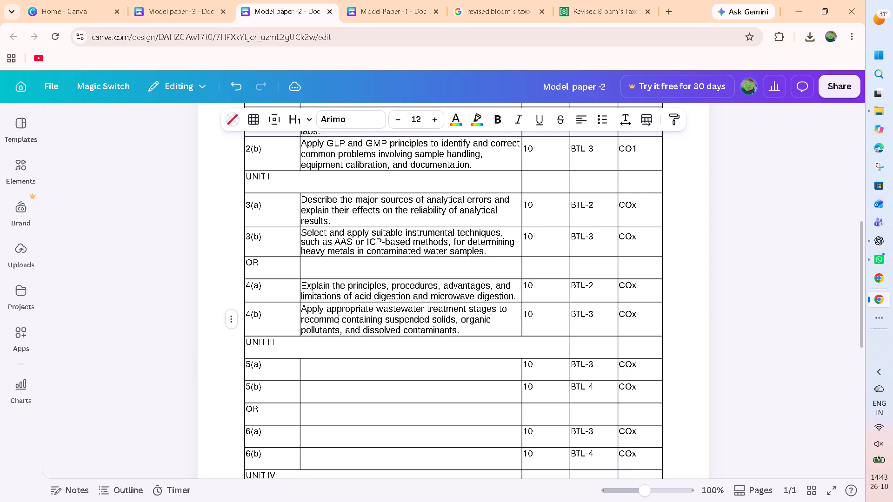
key("BackSpace")
key("BackSpace")
key("BackSpace")
key("BackSpace")
key("BackSpace")
key("BackSpace")
key("BackSpace")
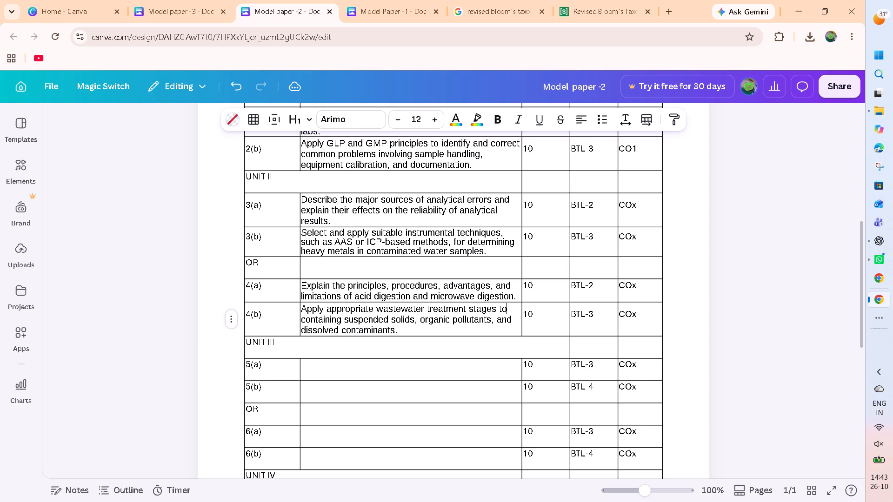
key("BackSpace")
key("BackSpace")
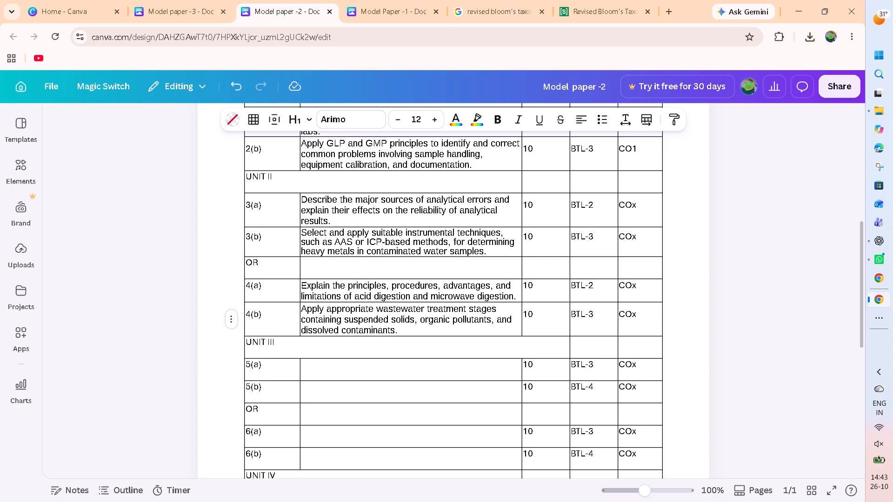
left_click(505, 322)
Replace the opening word "Apply" of question 4(b) with "Analyze".
left_click(326, 313)
key("BackSpace")
key("BackSpace")
key("BackSpace")
key("BackSpace")
key("BackSpace")
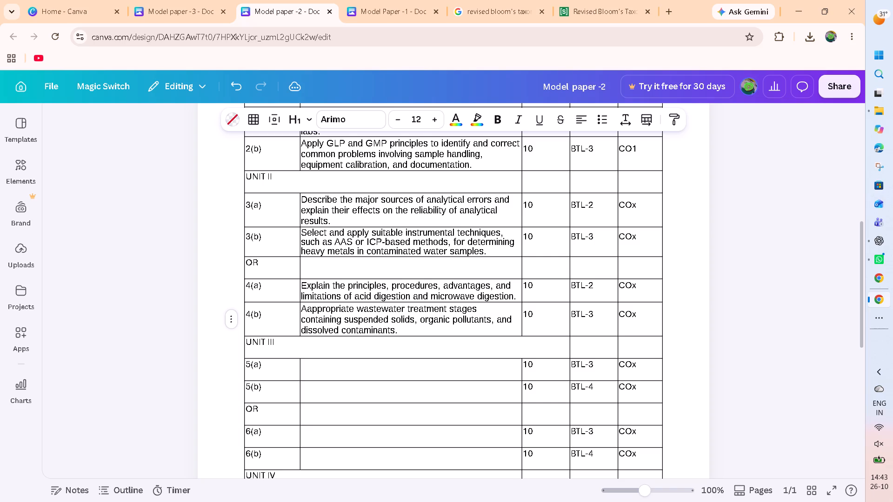
type("nay")
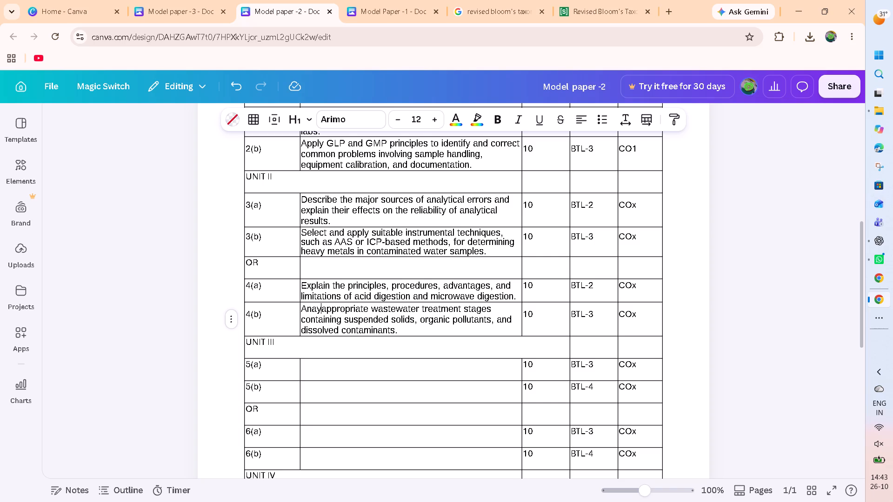
key("l")
key("BackSpace")
key("BackSpace")
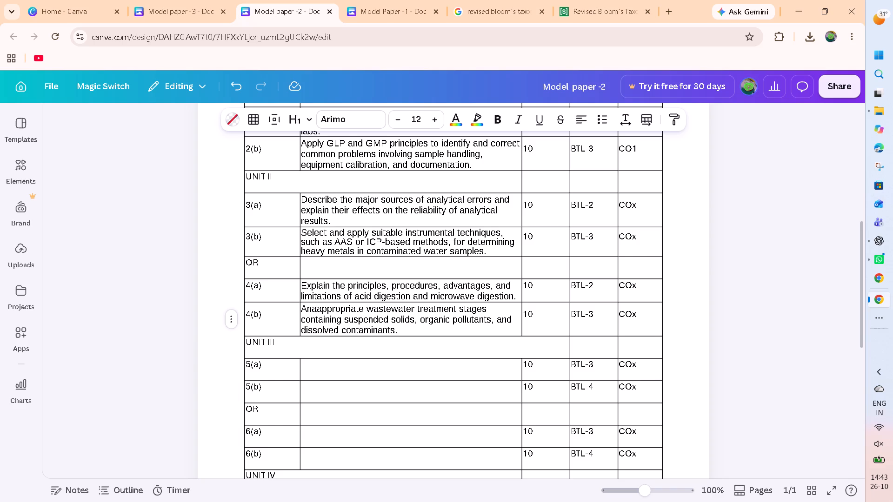
key("l")
key("y")
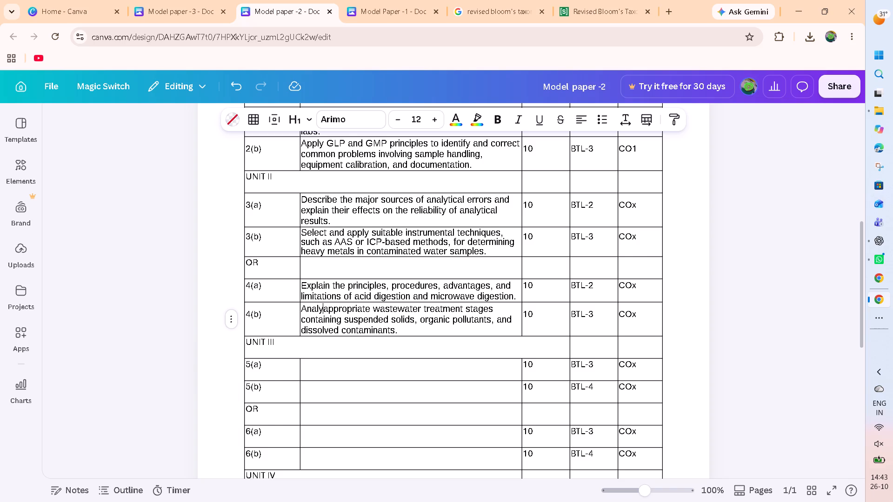
type("ze")
key("space")
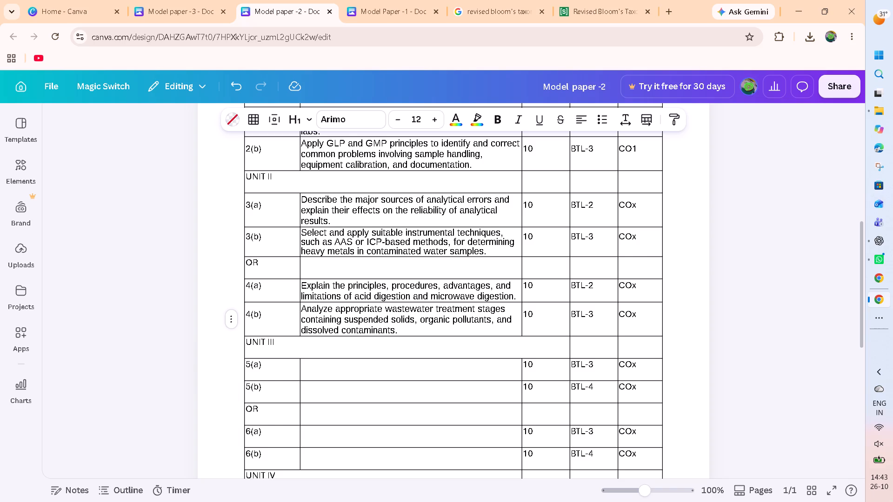
left_click(326, 313)
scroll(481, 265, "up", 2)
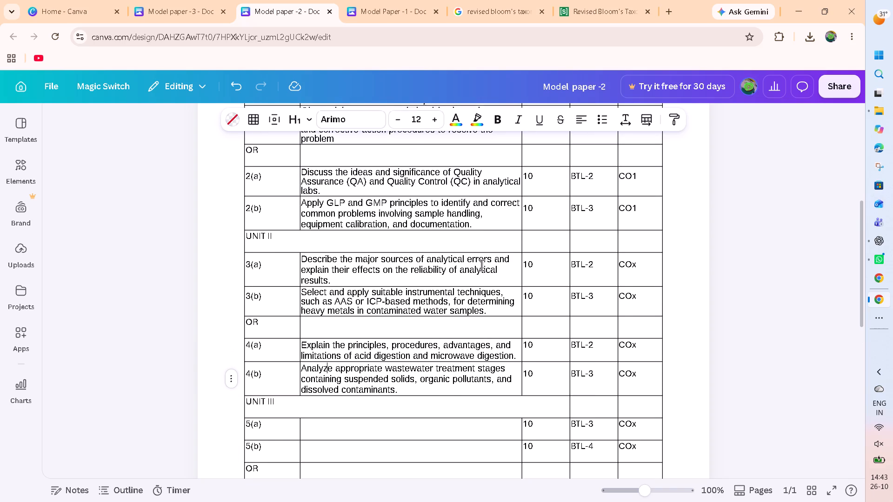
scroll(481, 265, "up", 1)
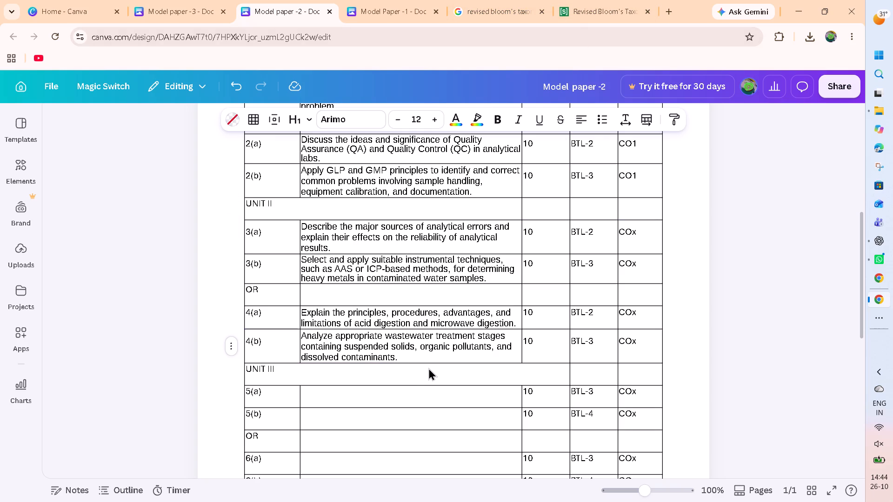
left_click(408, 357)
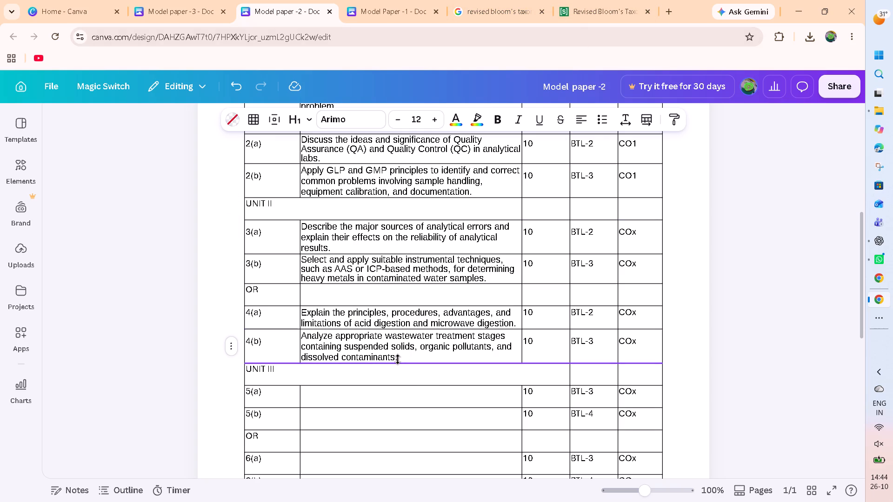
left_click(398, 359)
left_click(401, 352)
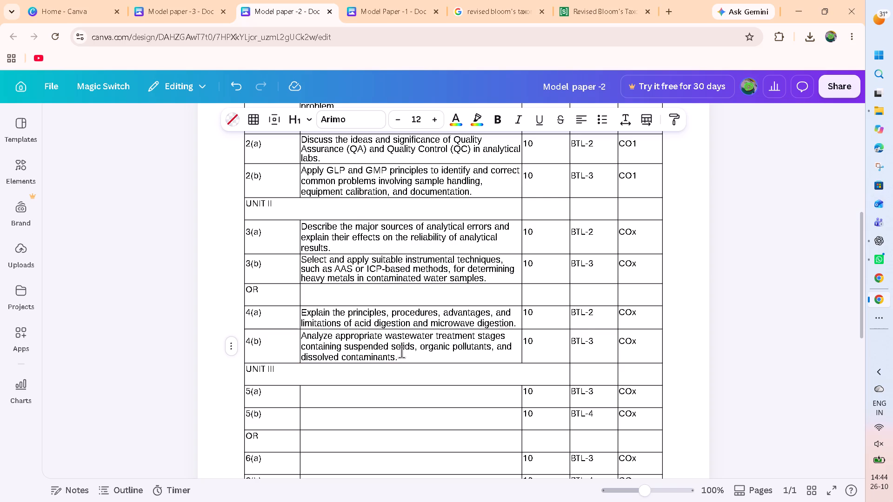
left_click(406, 0)
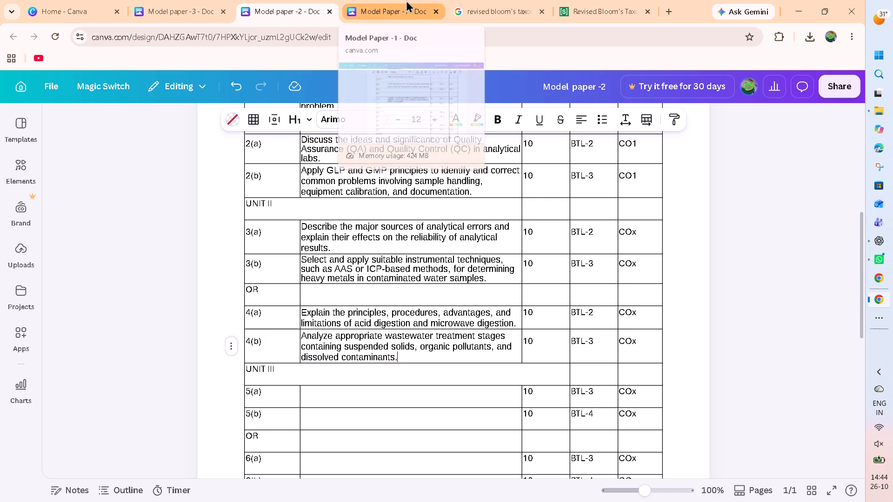
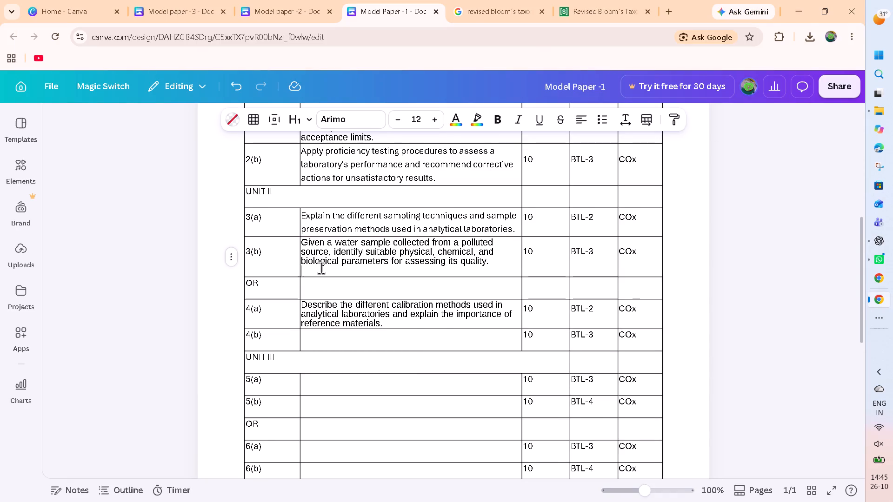
key("BackSpace")
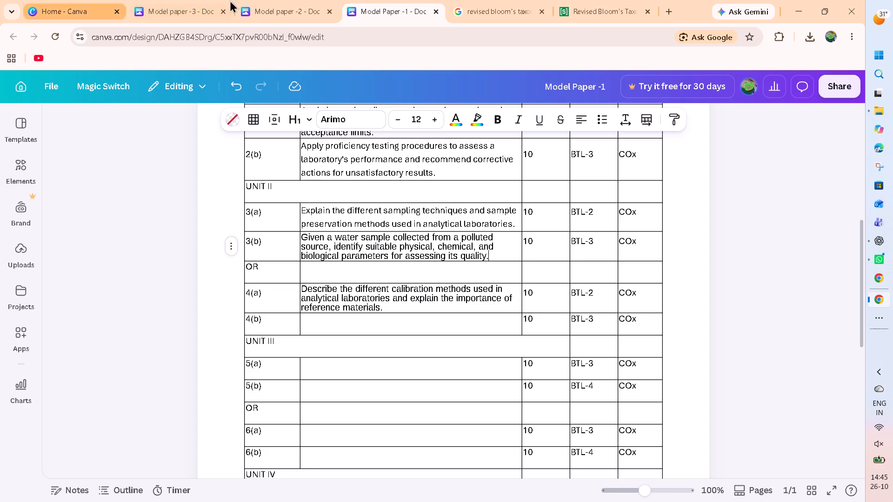
Examine the action verbs for each level in the Revised Bloom's Taxonomy table on Scribd.
left_click(622, 0)
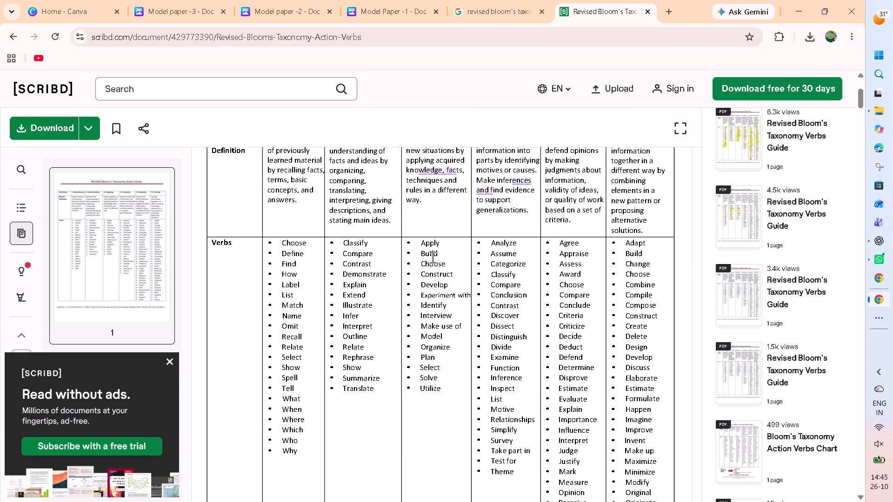
scroll(433, 349, "up", 1)
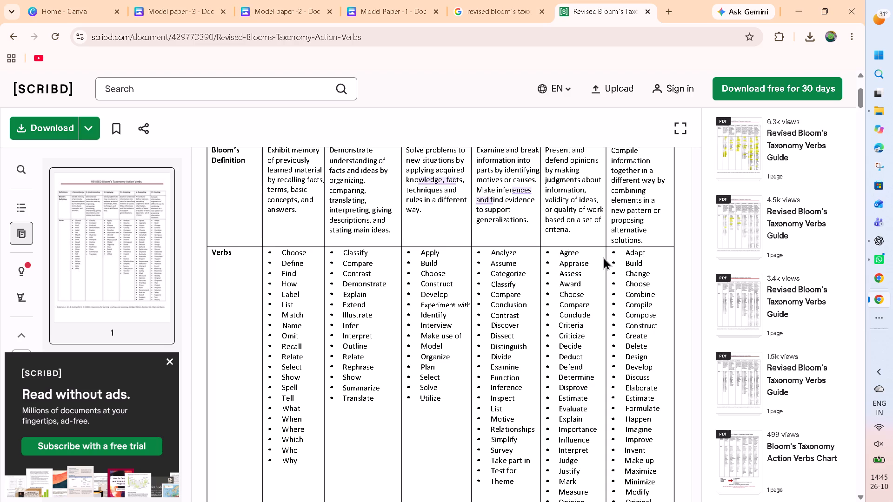
scroll(603, 257, "right", 1)
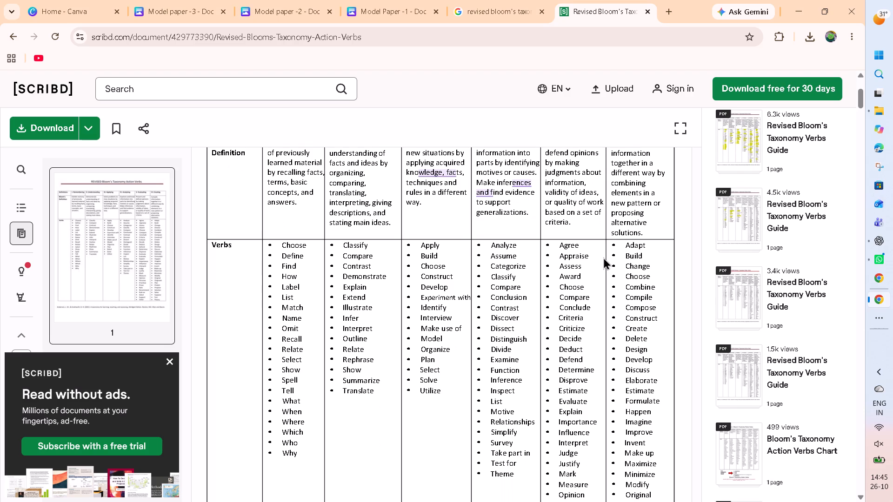
scroll(642, 281, "up", 1)
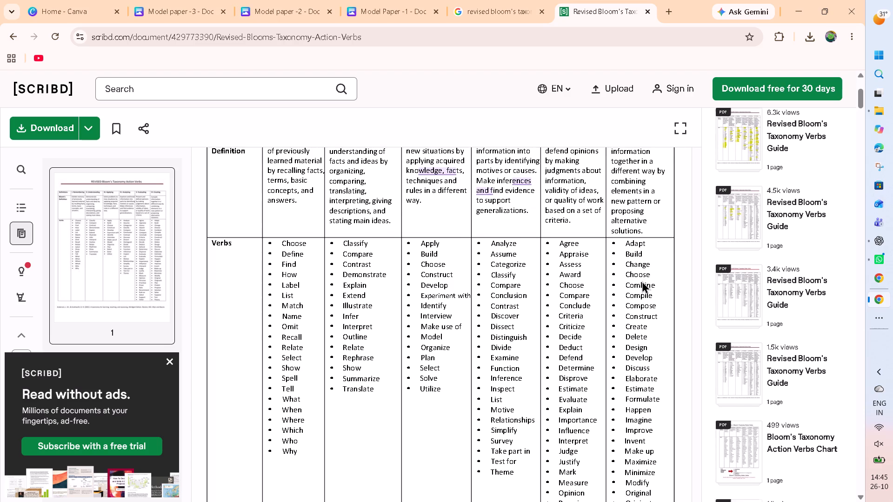
scroll(642, 281, "up", 2)
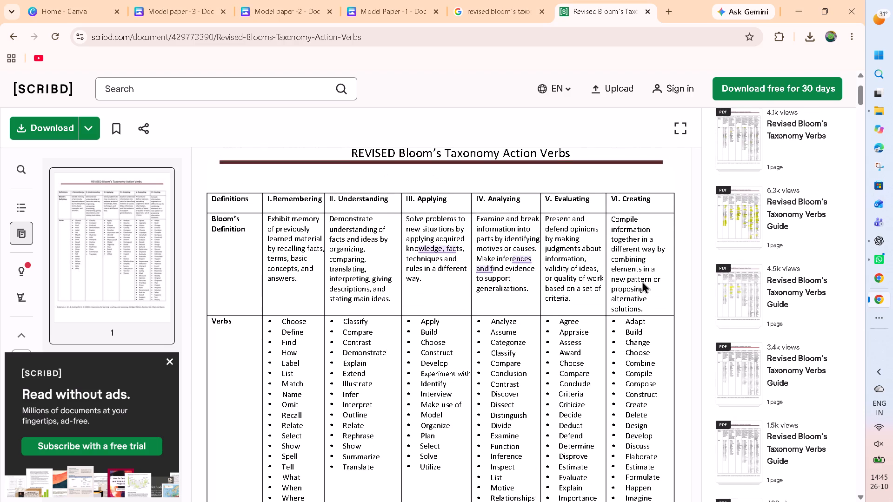
scroll(642, 281, "up", 3)
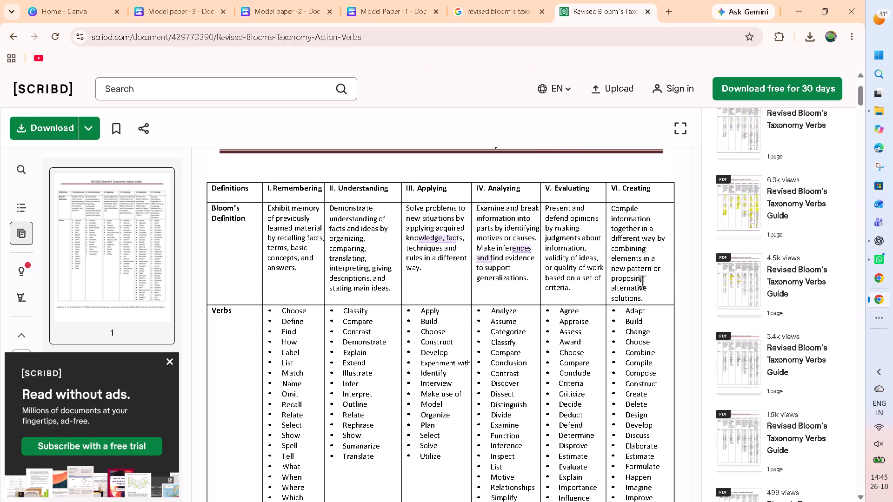
scroll(644, 265, "down", 1)
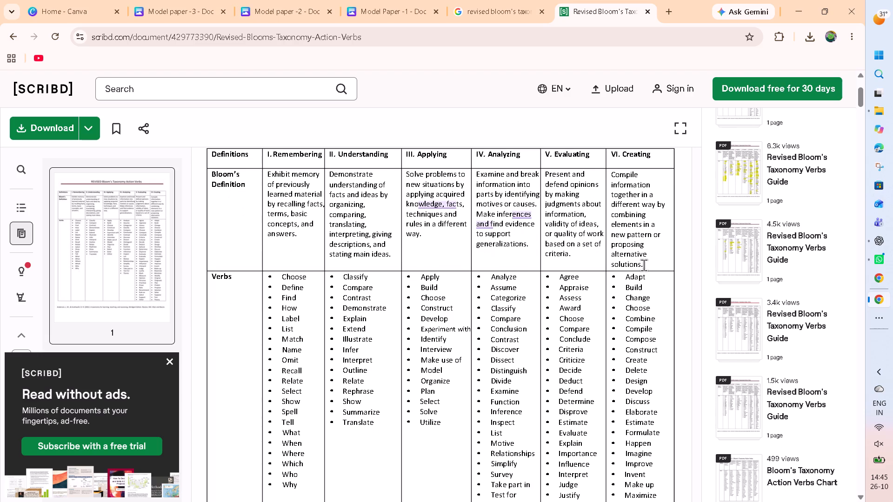
scroll(644, 265, "down", 1)
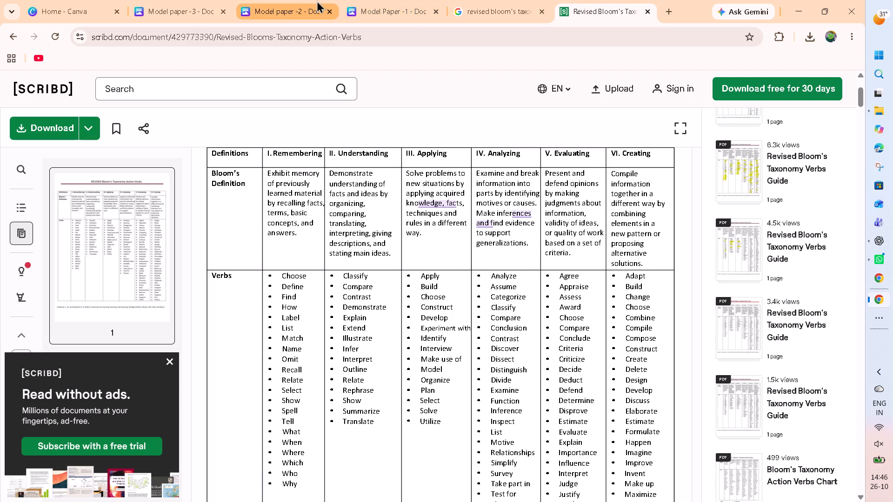
Back in Model Paper -1 in Canva, insert "Discuss the" before "Given" at the start of question 3(b).
left_click(407, 0)
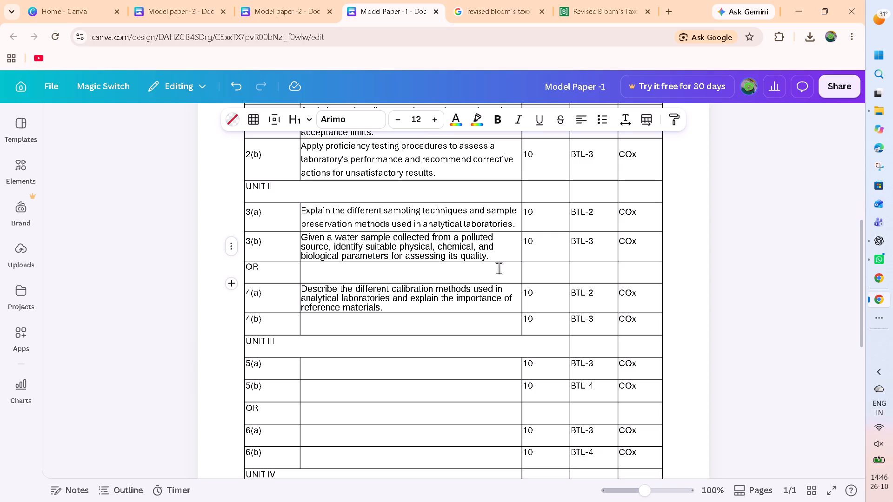
left_click(327, 242)
left_click(410, 243)
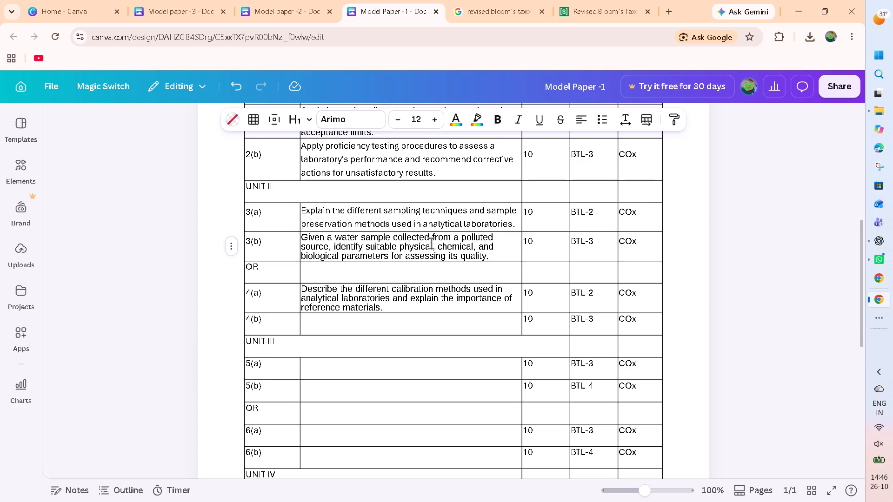
left_click(433, 244)
left_click(313, 237)
left_click(354, 238)
key("Up")
key("Left")
key("Left")
key("Left")
key("Left")
key("Left")
key("Left")
key("Left")
key("Left")
key("Left")
key("Left")
key("Left")
key("Left")
key("Left")
key("Left")
key("Left")
key("Left")
key("Left")
key("Left")
key("Left")
key("Left")
key("Left")
key("Left")
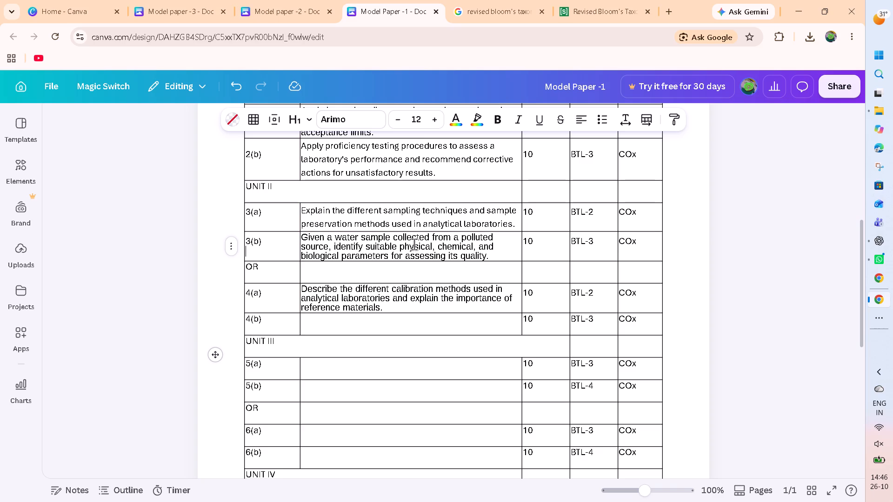
key("Right")
key("d")
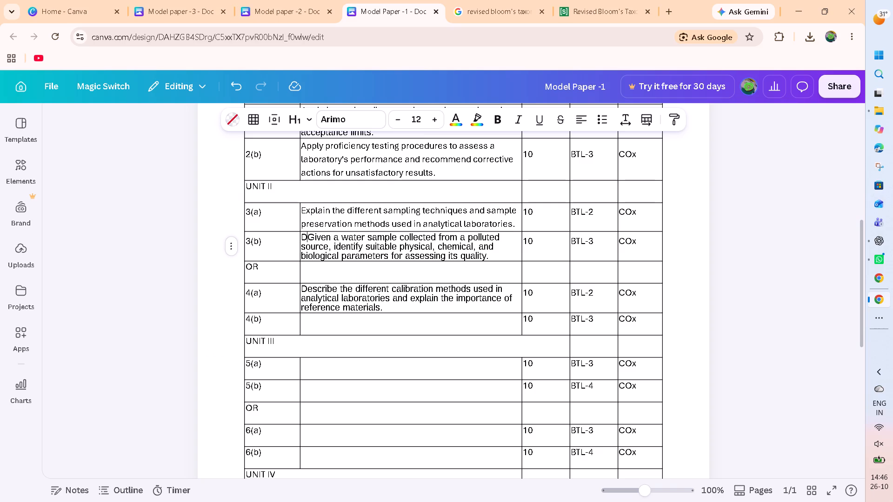
type("iscuss")
key("space")
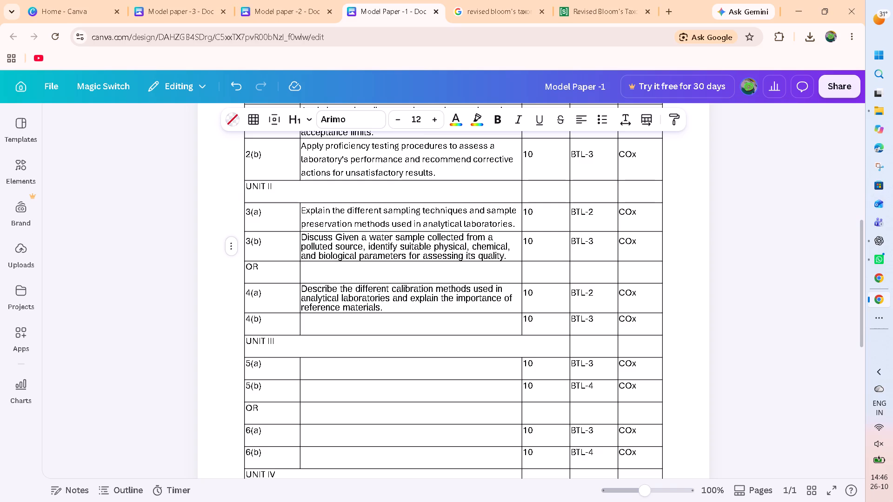
type("the")
key("space")
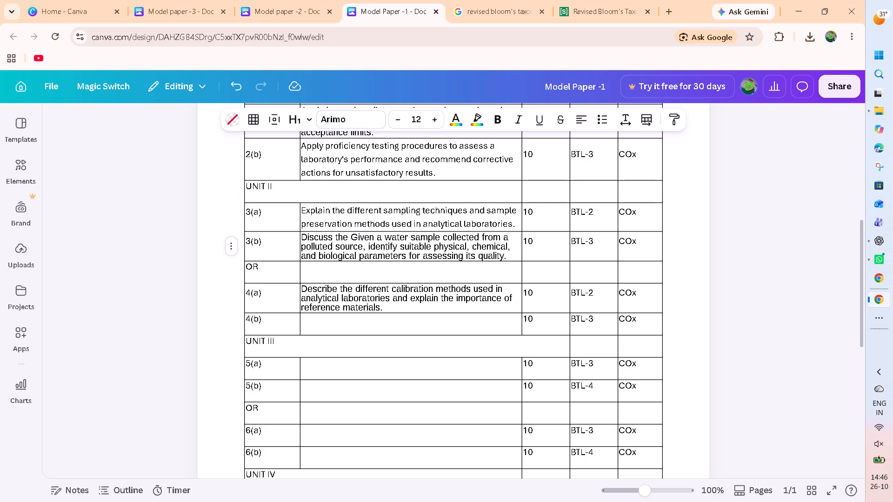
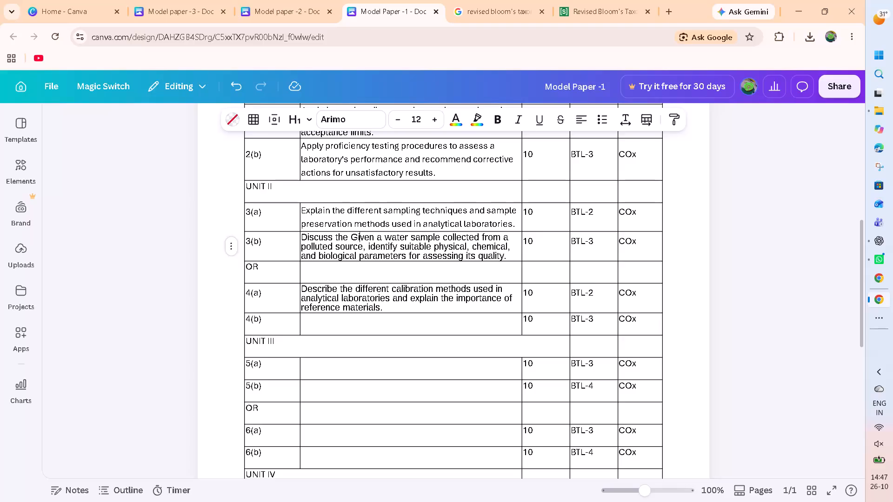
Insert "of polluted water sample" after "parameters" in question 3(b) of Model Paper -1.
key("Right")
key("Right")
key("Right")
key("Right")
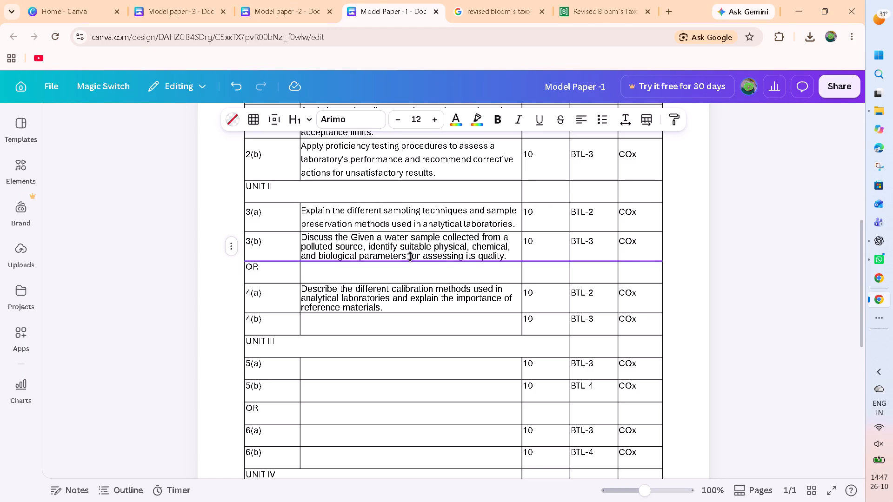
left_click(410, 257)
left_click(407, 257)
key("Down")
key("Down")
key("Right")
key("Right")
key("Right")
key("Right")
key("Right")
key("Right")
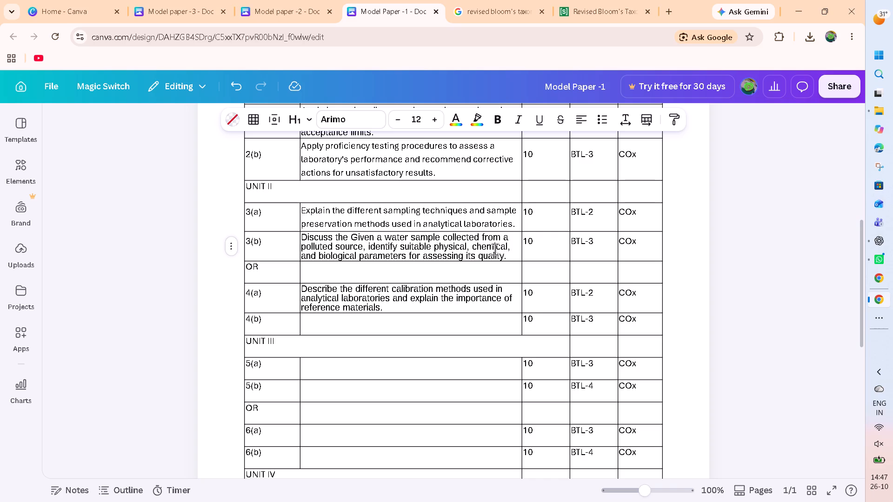
key("space")
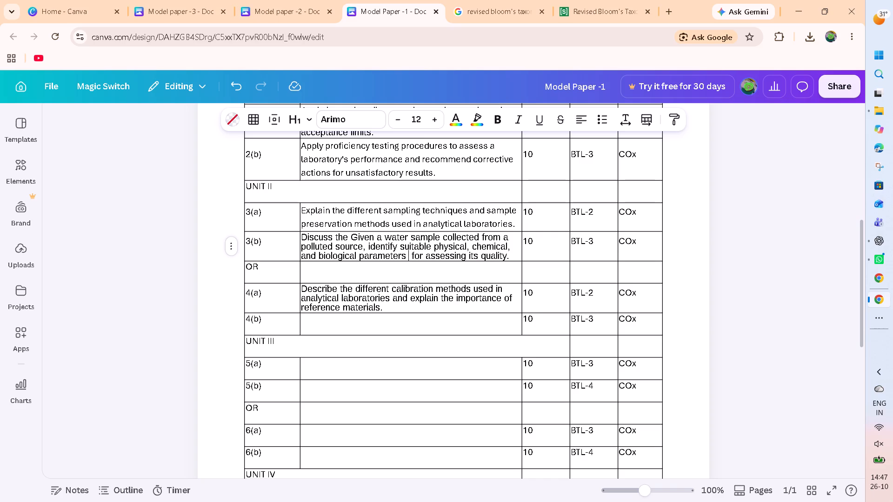
type("of")
key("space")
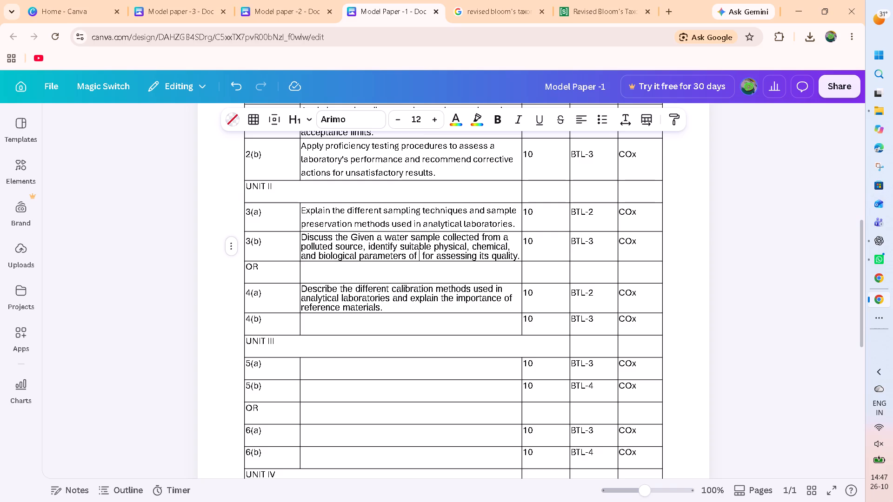
type("pol")
type("lu")
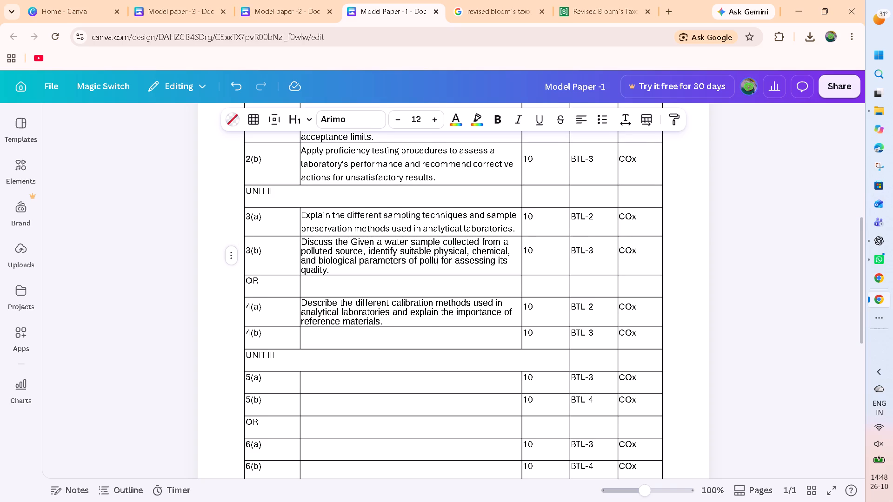
key("a")
key("BackSpace")
type("tated")
key("space")
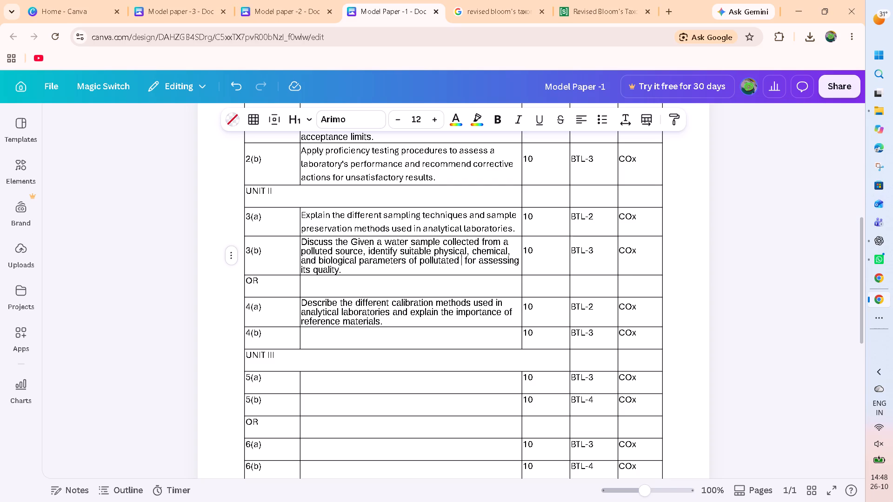
key("BackSpace")
key("BackSpace")
key("BackSpace")
key("BackSpace")
key("BackSpace")
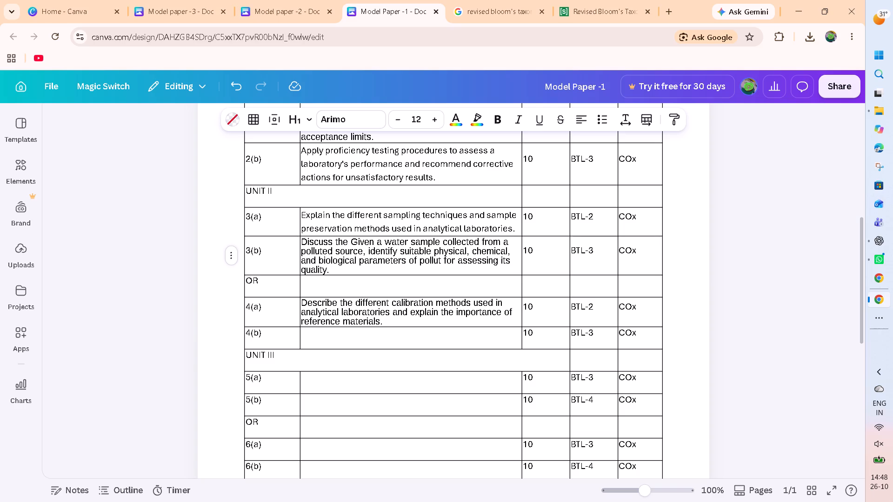
type("ed")
key("space")
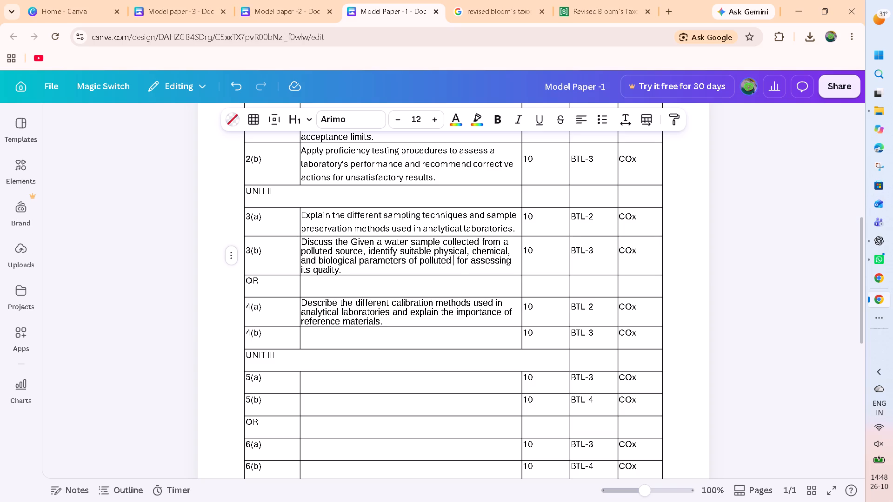
type("water sample")
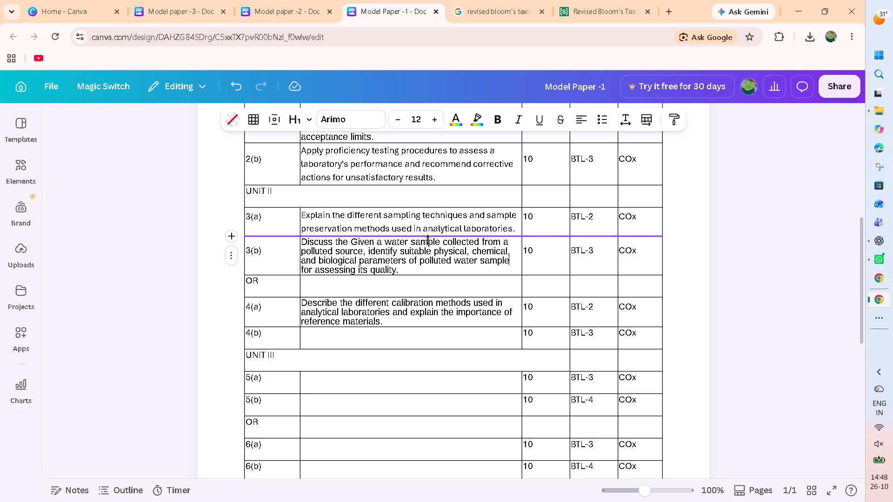
Delete "Given a water sample collected from a polluted source, identify suitable" from question 3(b) so it starts "Discuss the physical, chemical".
left_click(434, 251)
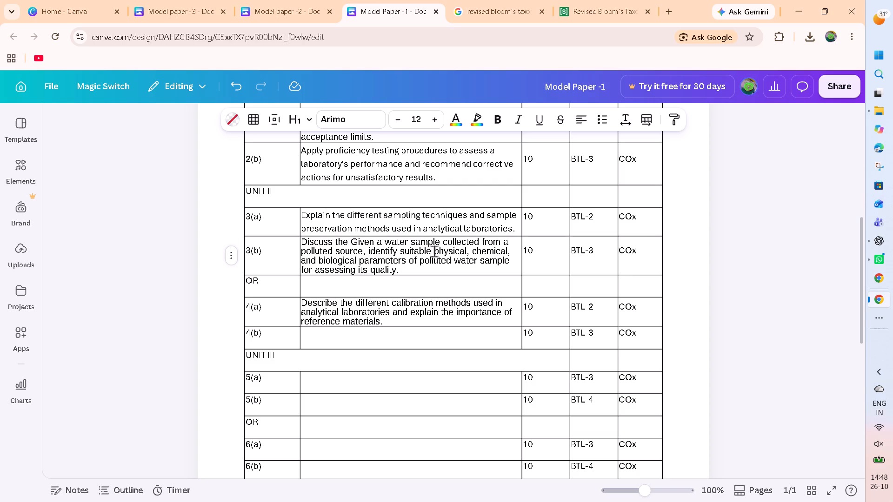
key("BackSpace")
key("BackSpace")
key("BackSpace")
key("BackSpace")
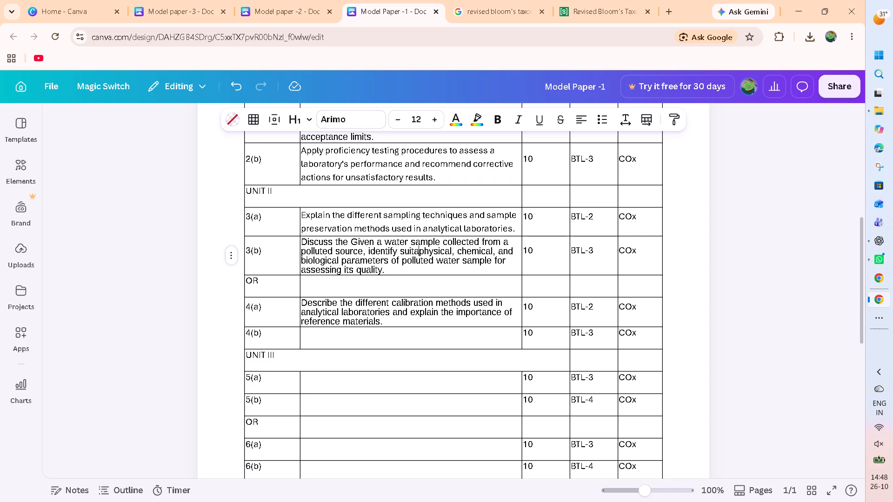
key("BackSpace")
key("BackSpace")
key("BackSpace")
key("BackSpace")
key("BackSpace")
key("BackSpace")
key("BackSpace")
key("BackSpace")
key("BackSpace")
key("BackSpace")
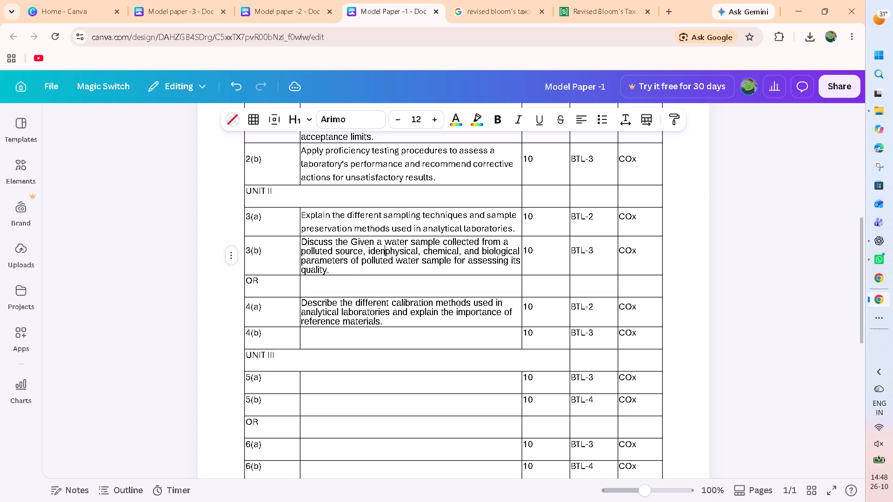
key("BackSpace")
key("BackSpace")
key("BackSpace")
key("BackSpace")
key("BackSpace")
key("BackSpace")
key("BackSpace")
key("BackSpace")
key("BackSpace")
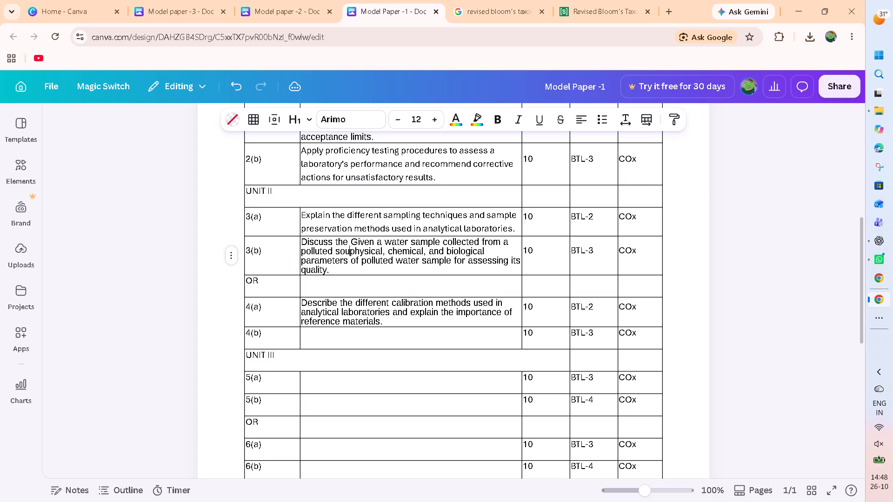
key("BackSpace")
key("BackSpace")
key("BackSpace")
key("BackSpace")
key("BackSpace")
key("BackSpace")
key("BackSpace")
key("BackSpace")
key("BackSpace")
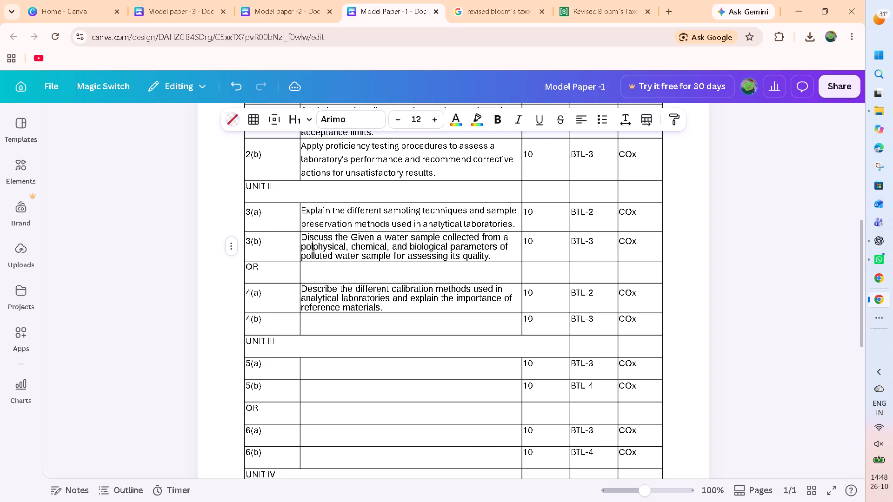
key("BackSpace")
key("BackSpace")
key("BackSpace")
key("BackSpace")
key("BackSpace")
key("BackSpace")
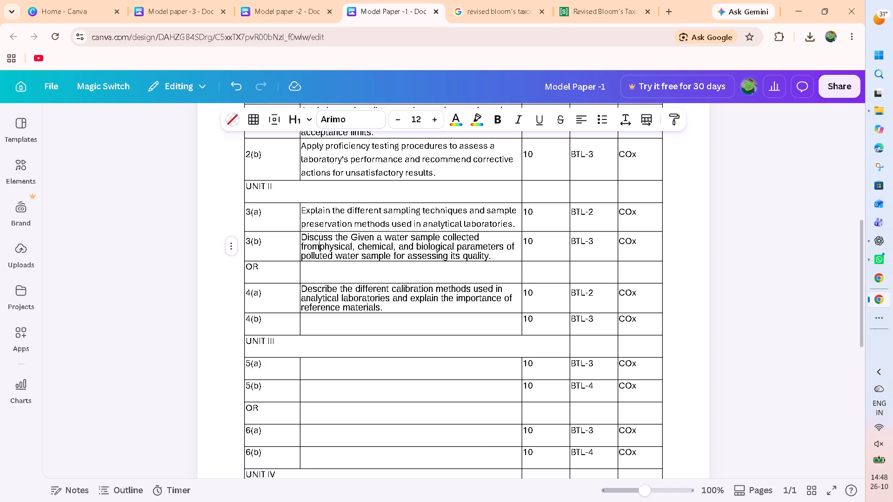
key("BackSpace")
key("BackSpace")
key("BackSpace")
key("BackSpace")
key("BackSpace")
key("BackSpace")
key("BackSpace")
key("BackSpace")
key("BackSpace")
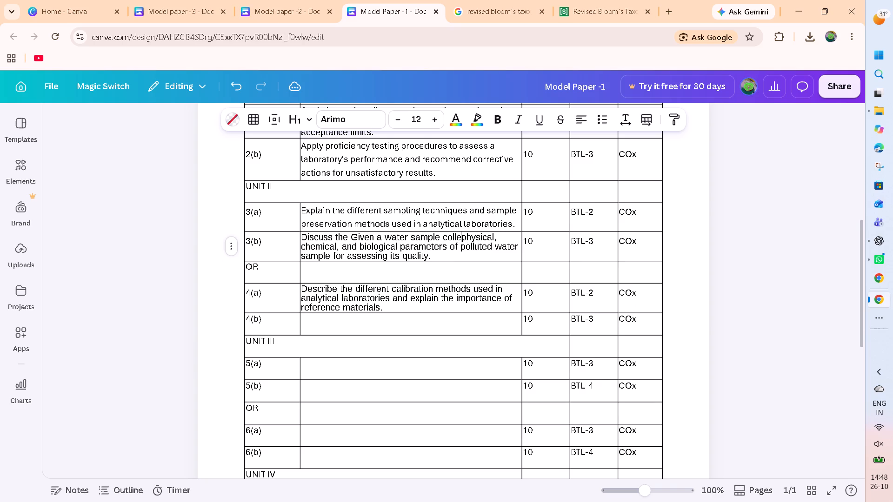
key("BackSpace")
key("BackSpace")
key("BackSpace")
key("BackSpace")
key("BackSpace")
key("BackSpace")
key("BackSpace")
key("BackSpace")
key("BackSpace")
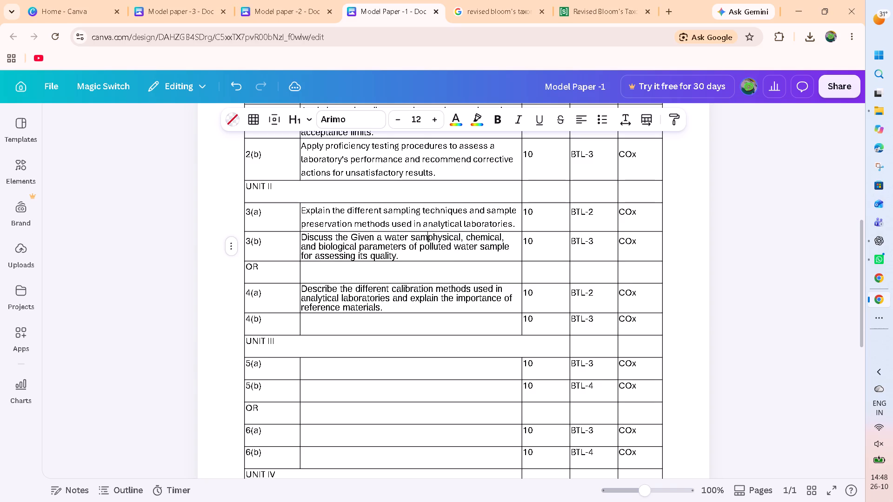
key("BackSpace")
key("BackSpace")
key("BackSpace")
key("BackSpace")
key("BackSpace")
key("BackSpace")
key("BackSpace")
key("BackSpace")
key("BackSpace")
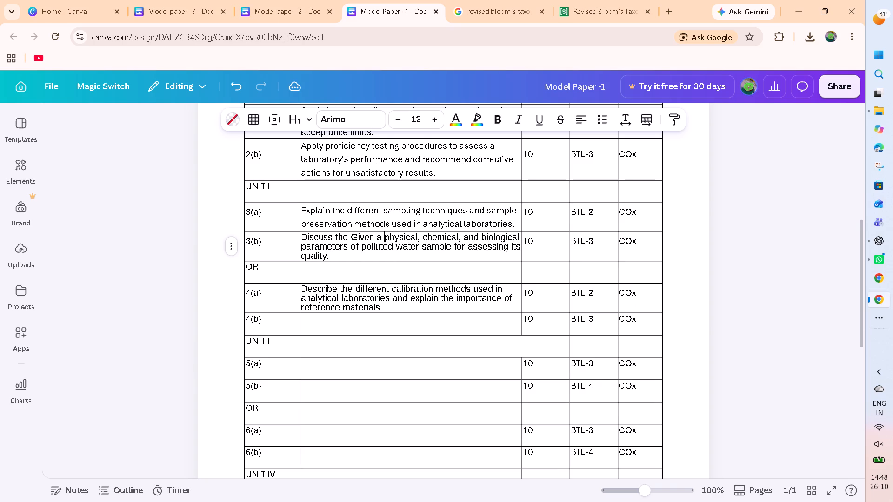
key("BackSpace")
key("BackSpace")
key("BackSpace")
key("BackSpace")
key("BackSpace")
key("BackSpace")
key("BackSpace")
key("BackSpace")
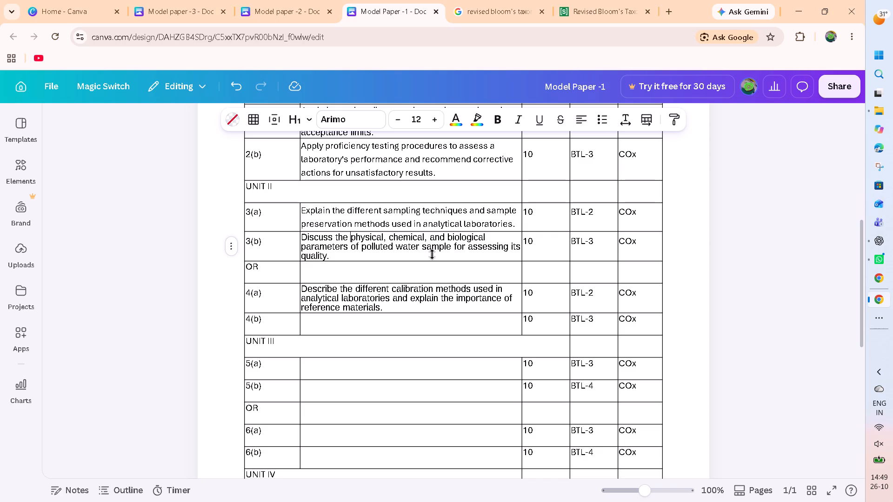
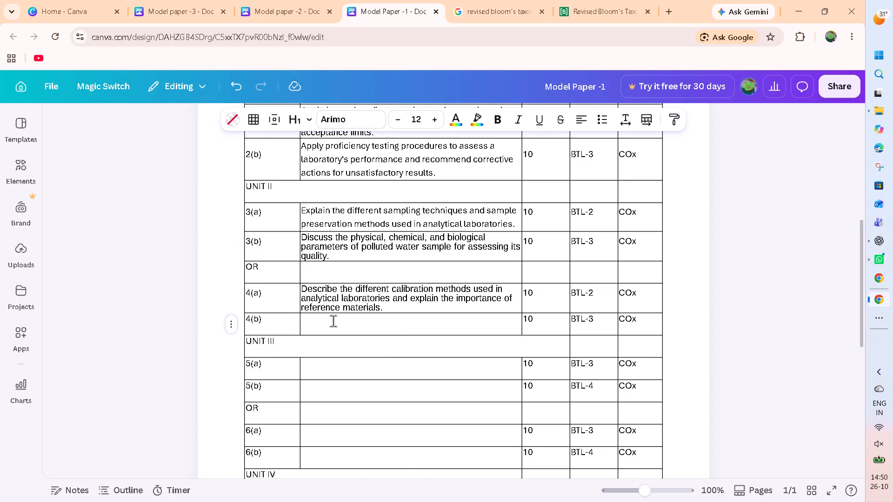
key("BackSpace")
key("ctrl+v")
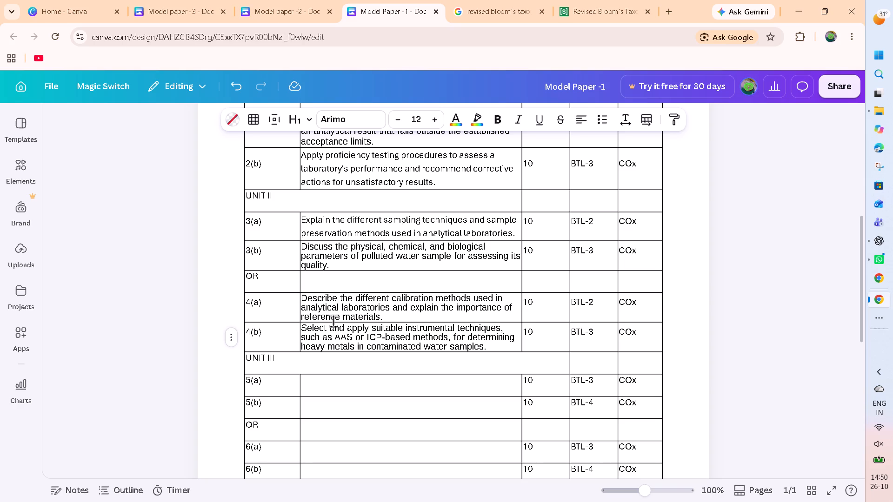
Replace "Select and apply" at the start of question 4(b) with "Analyze".
left_click(347, 329)
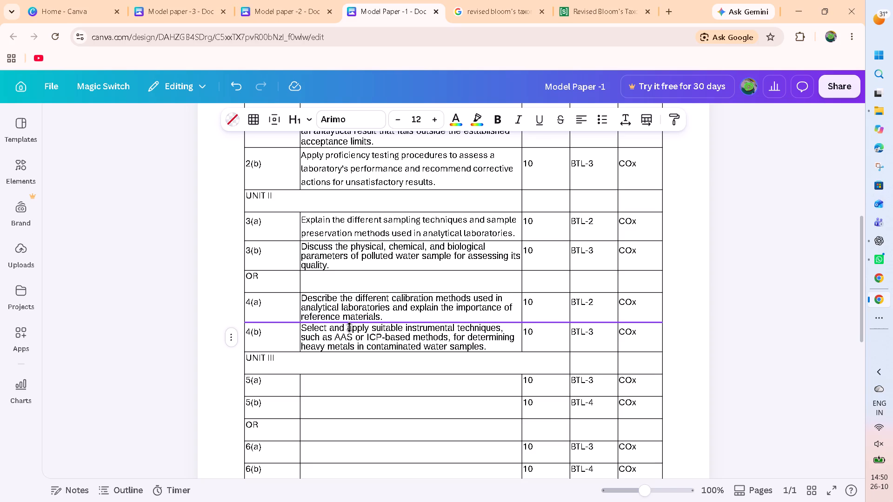
left_click(349, 327)
left_click(385, 327)
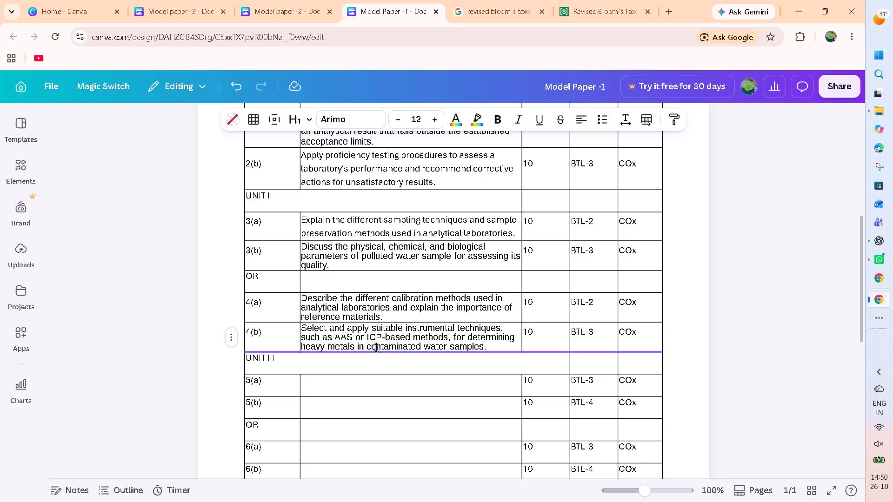
key("Left")
key("Left")
key("Left")
key("Left")
key("Left")
key("Left")
key("Left")
key("Left")
key("Left")
key("Left")
key("Left")
key("Left")
key("Left")
key("Left")
key("Left")
key("Left")
key("Left")
key("Left")
key("Left")
key("Left")
key("Up")
key("Right")
key("Right")
key("Right")
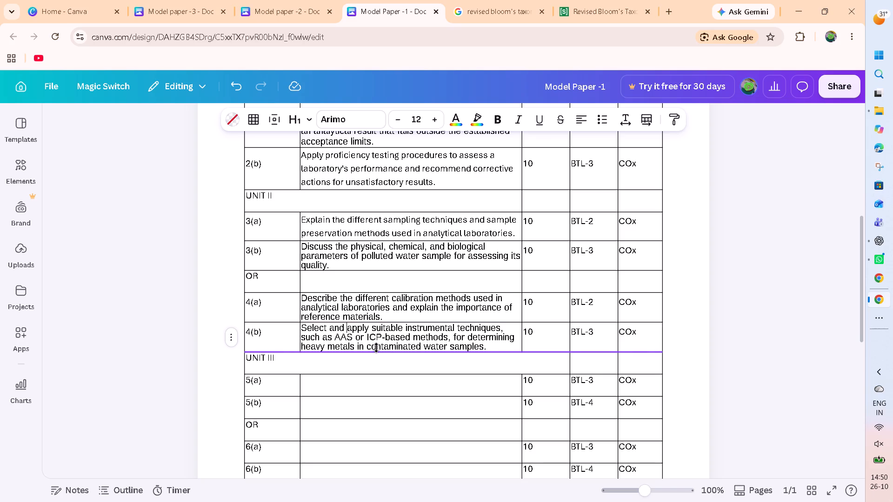
key("backslash")
key("BackSpace")
key("BackSpace")
key("BackSpace")
key("BackSpace")
key("BackSpace")
key("BackSpace")
key("BackSpace")
key("BackSpace")
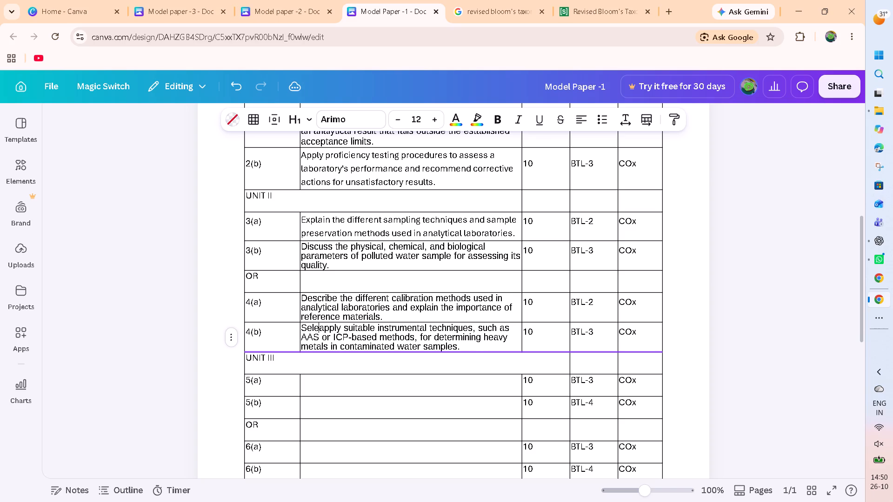
key("BackSpace")
key("BackSpace")
key("BackSpace")
key("BackSpace")
key("Right")
key("Right")
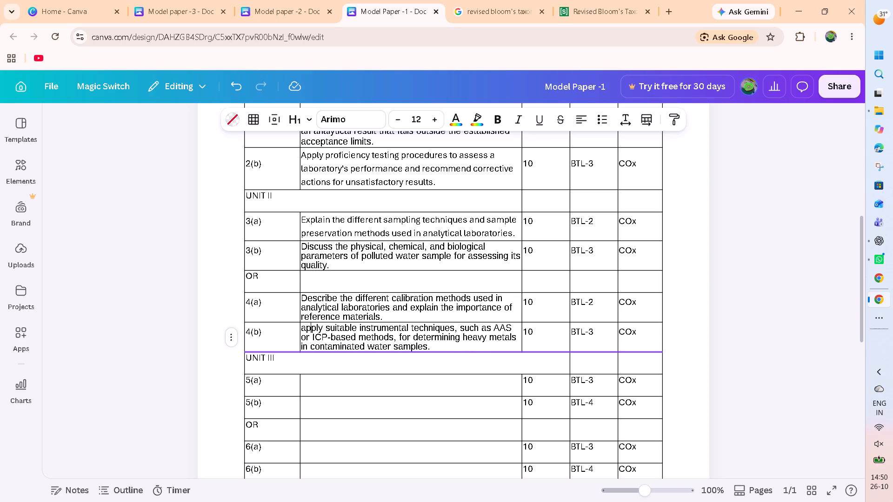
key("Right")
key("Right")
key("Right")
key("BackSpace")
key("BackSpace")
key("BackSpace")
key("BackSpace")
key("BackSpace")
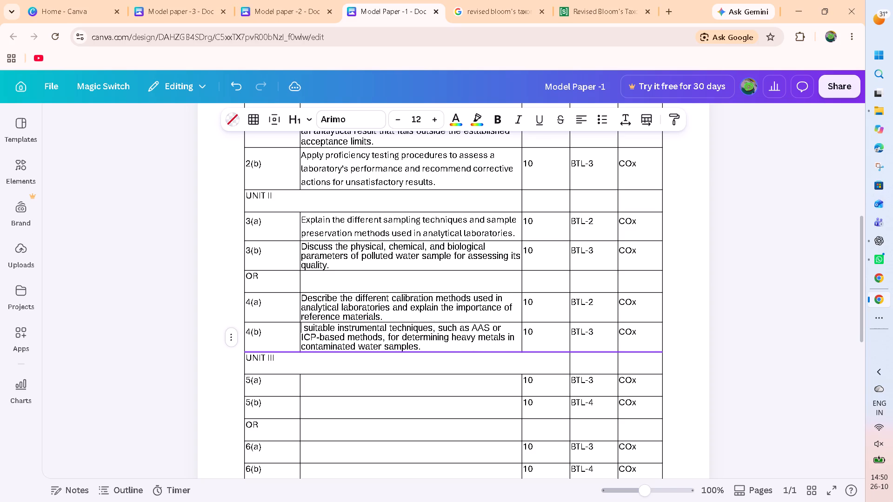
type("na")
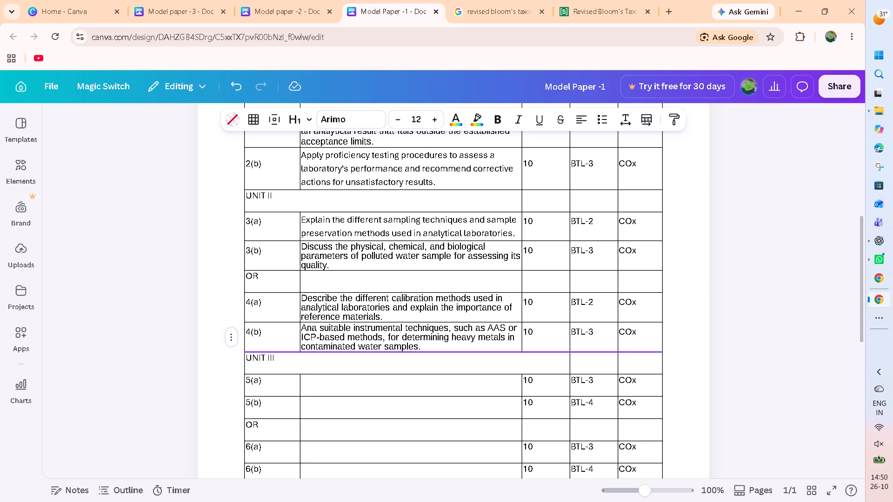
type("ly")
type("ze")
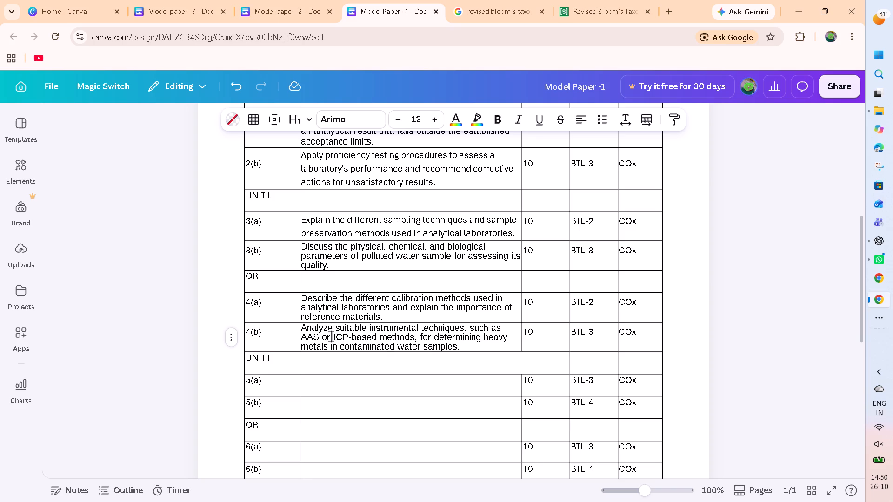
Replace "or ICP-based methods" after "AAS" in question 4(b) with "technique".
key("Down")
key("Right")
key("Right")
key("Right")
key("Right")
key("Right")
key("Right")
key("Right")
key("Right")
key("Right")
key("Right")
key("Right")
key("Right")
key("Right")
key("Right")
key("Right")
key("Right")
key("Right")
key("BackSpace")
key("BackSpace")
key("BackSpace")
key("BackSpace")
key("BackSpace")
key("BackSpace")
key("BackSpace")
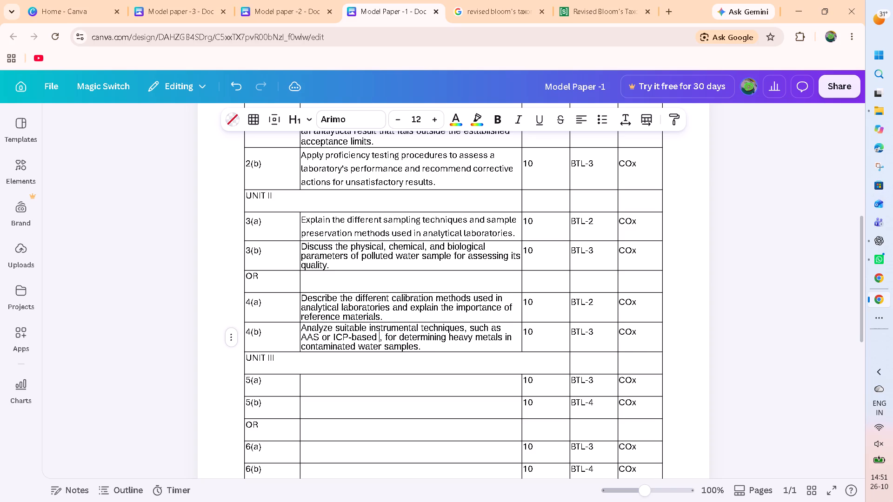
key("BackSpace")
key("BackSpace")
key("BackSpace")
key("BackSpace")
key("BackSpace")
key("BackSpace")
key("BackSpace")
key("BackSpace")
key("BackSpace")
key("BackSpace")
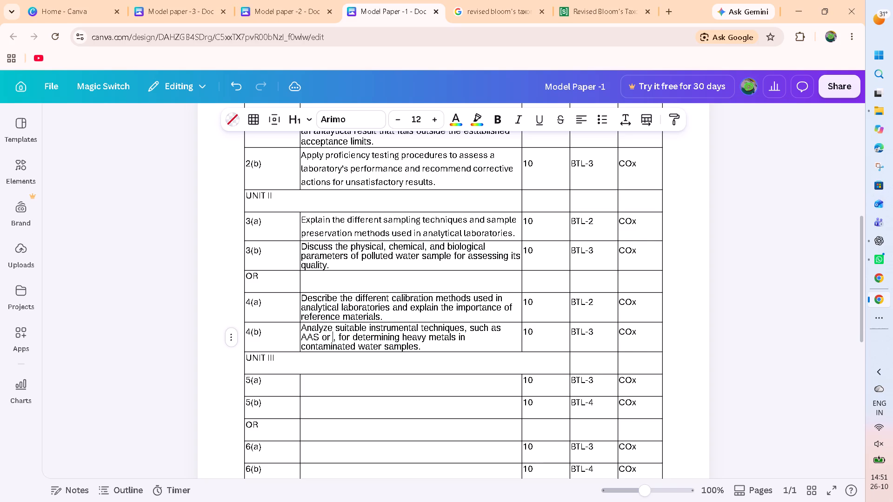
key("BackSpace")
key("BackSpace")
key("BackSpace")
key("BackSpace")
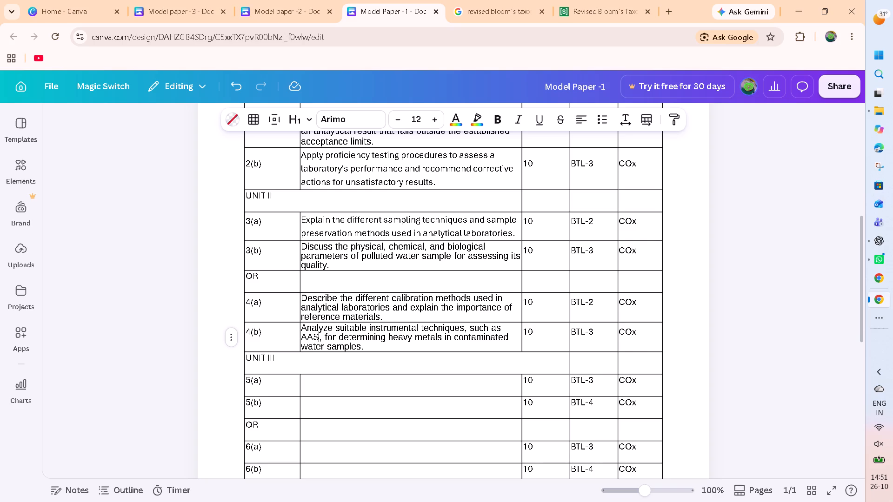
key("space")
key("space")
type("trick")
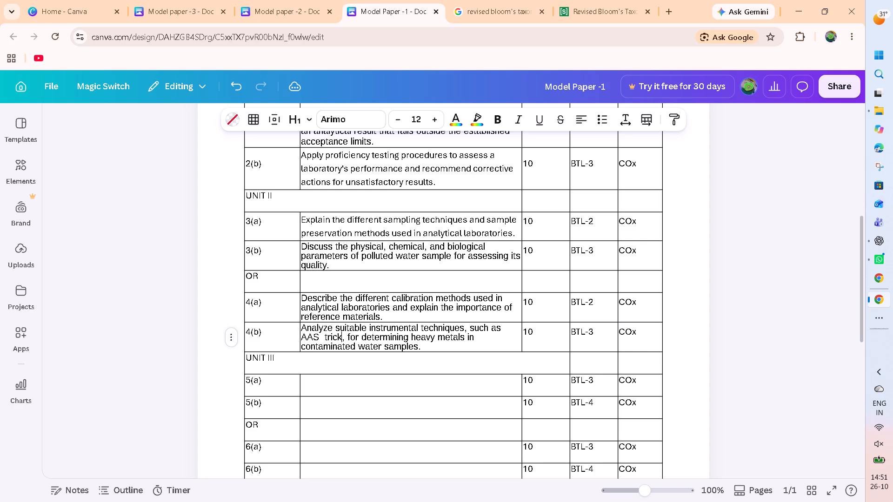
key("BackSpace")
key("BackSpace")
key("BackSpace")
key("BackSpace")
key("t")
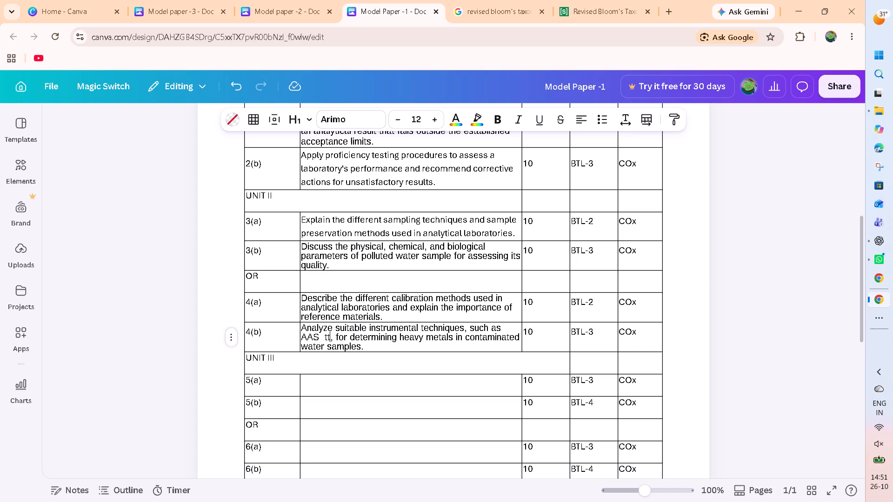
key("BackSpace")
type("ech")
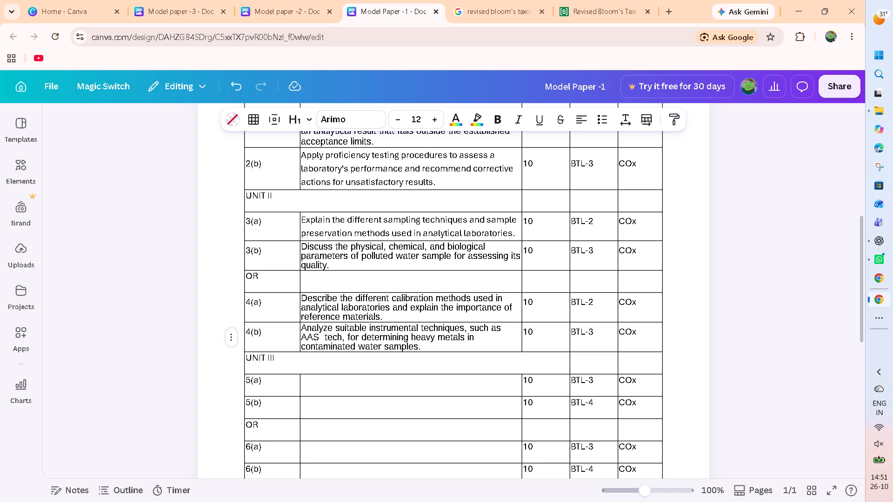
type("ni")
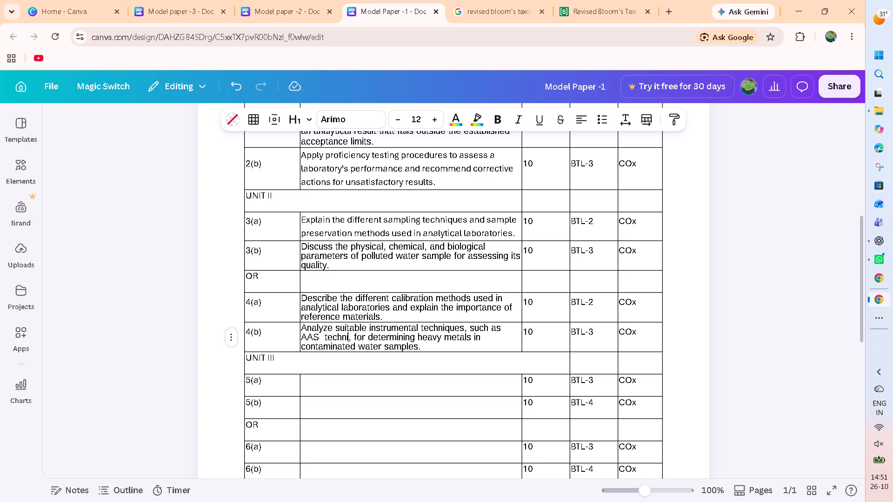
type("que")
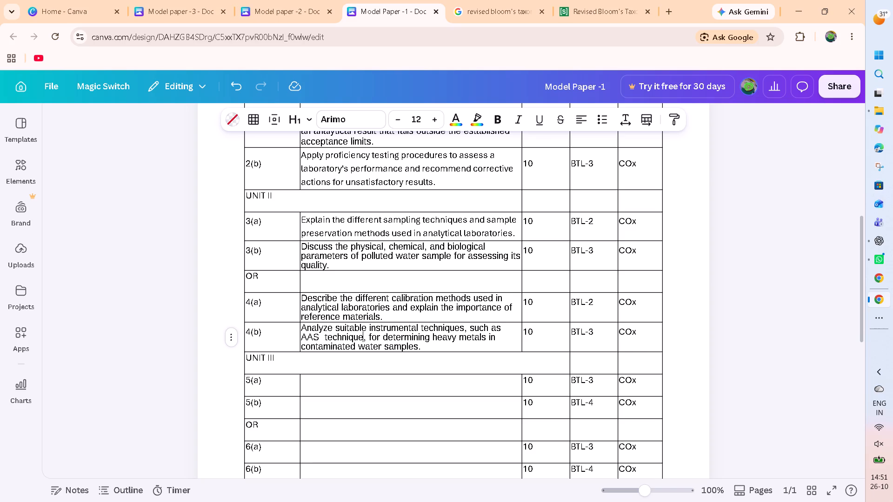
scroll(452, 390, "up", 1)
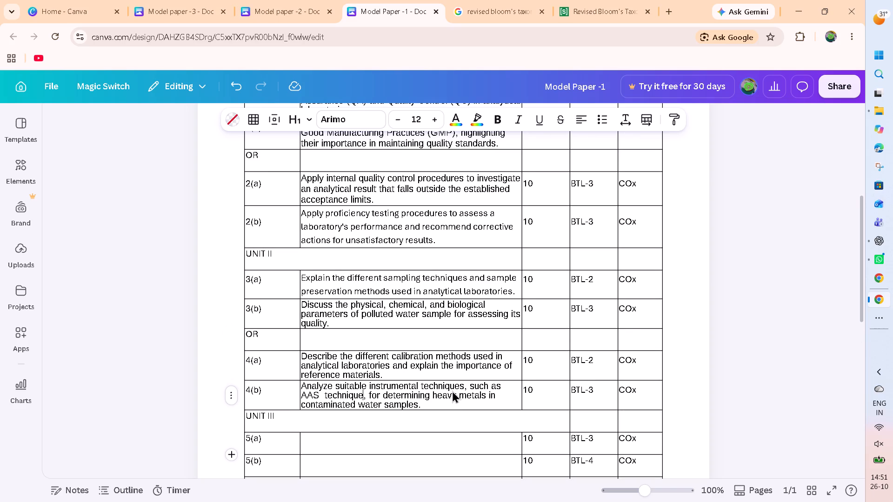
scroll(391, 348, "down", 1)
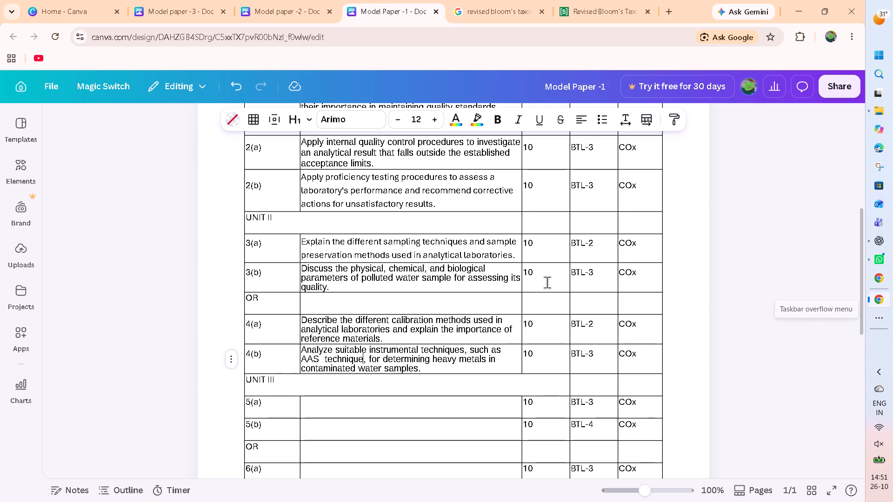
left_click(882, 317)
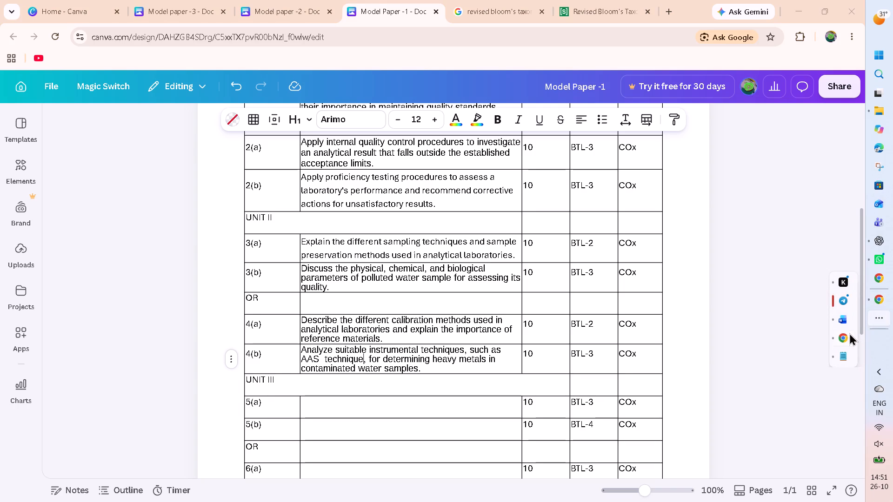
left_click(849, 321)
left_click(752, 353)
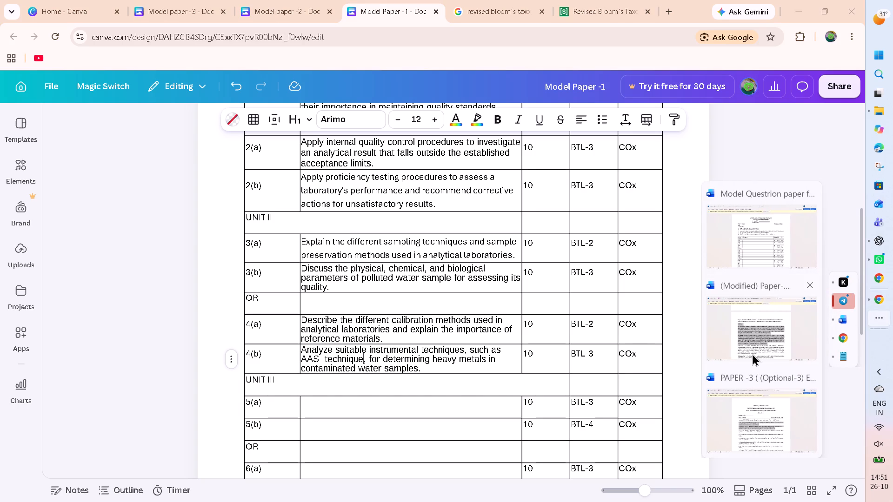
scroll(377, 330, "down", 2)
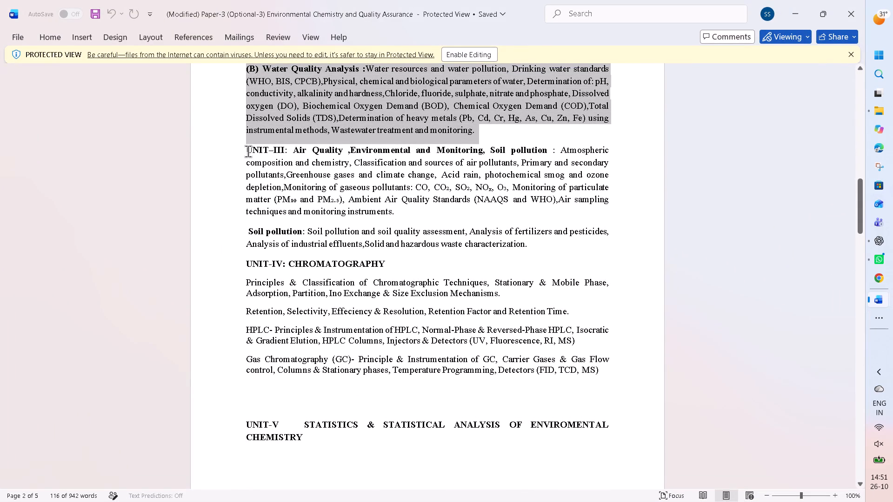
left_click_drag(248, 151, 556, 245)
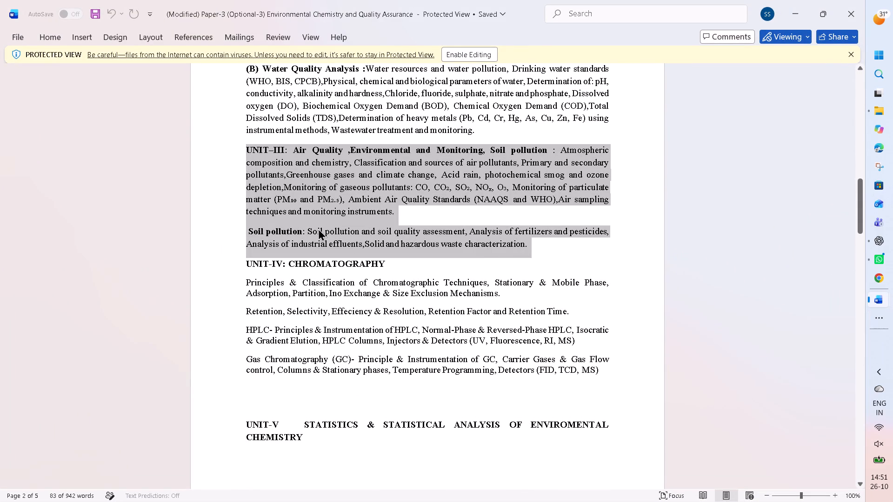
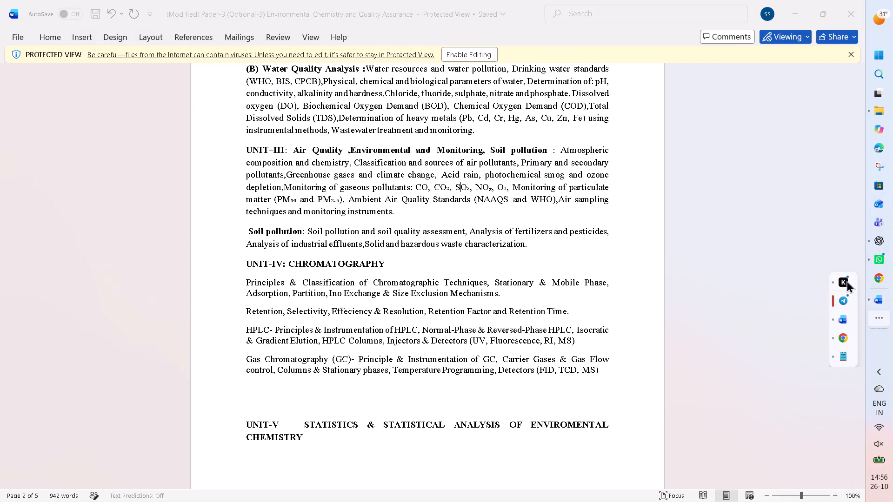
left_click(841, 331)
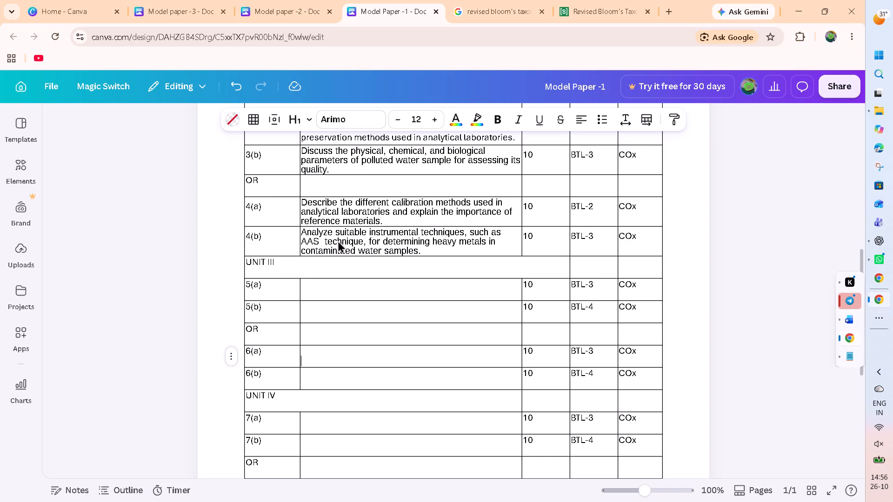
left_click(365, 289)
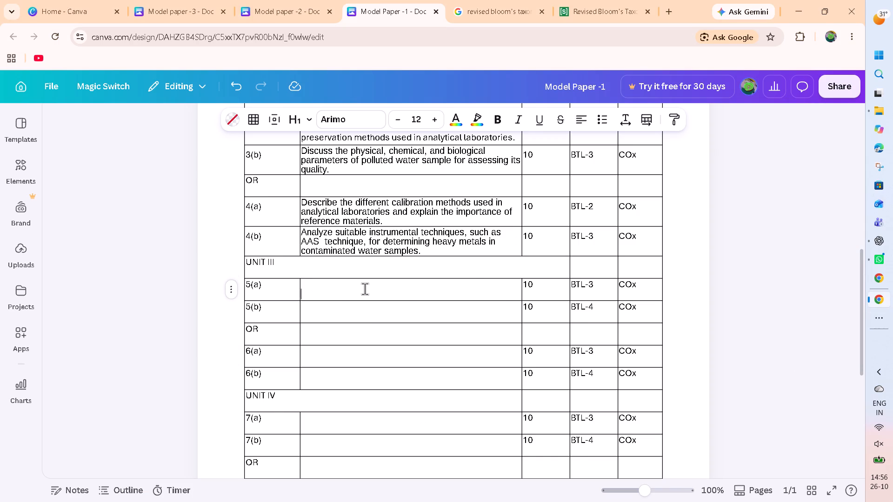
key("ctrl+v")
left_click(313, 296)
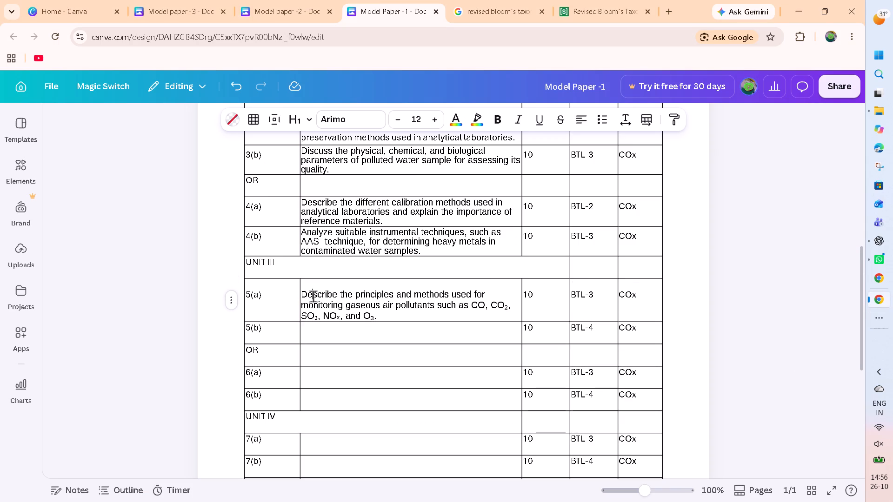
key("Left")
key("Left")
key("BackSpace")
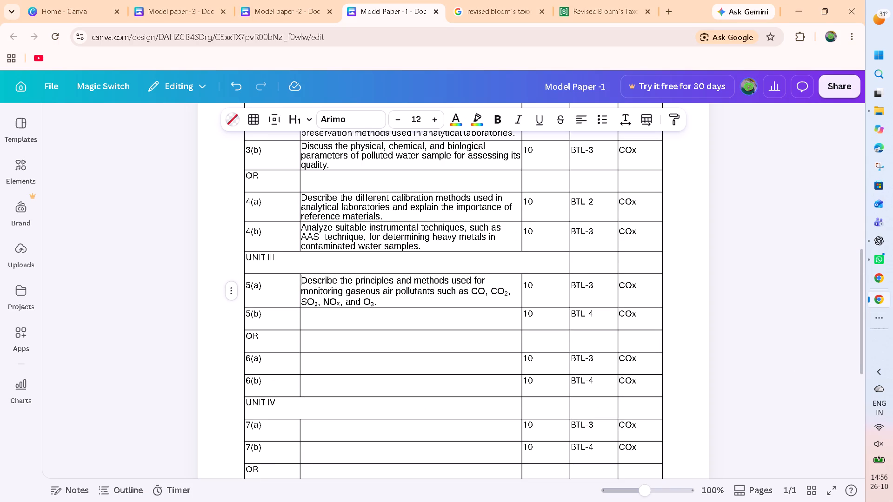
Consult the Revised Bloom's Taxonomy action verbs table on Scribd to check the wording and level of question 5(a).
left_click(601, 0)
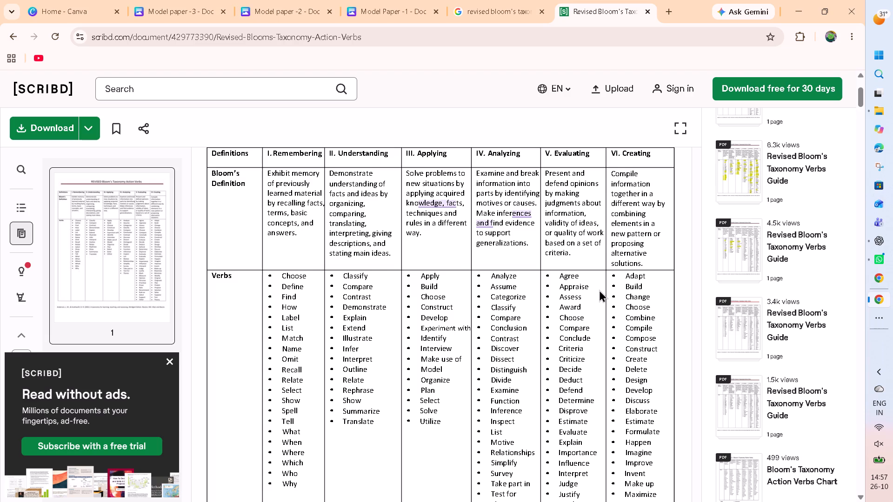
left_click(426, 0)
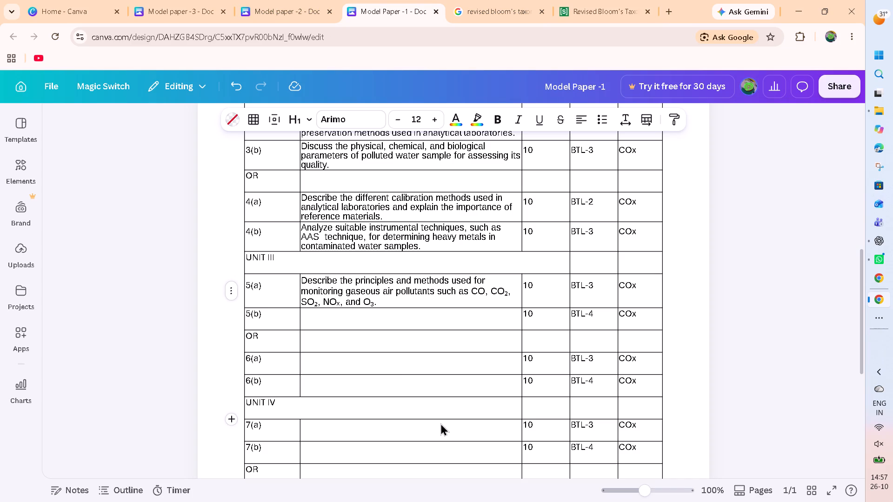
left_click(585, 0)
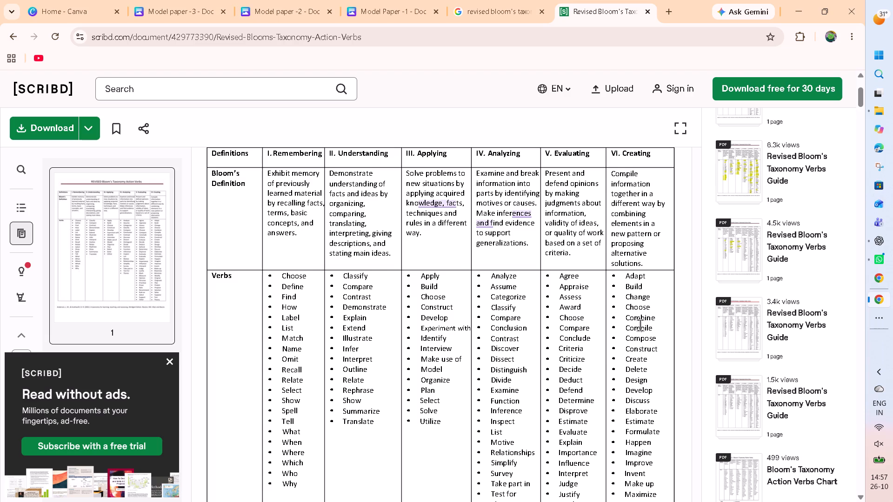
left_click(410, 0)
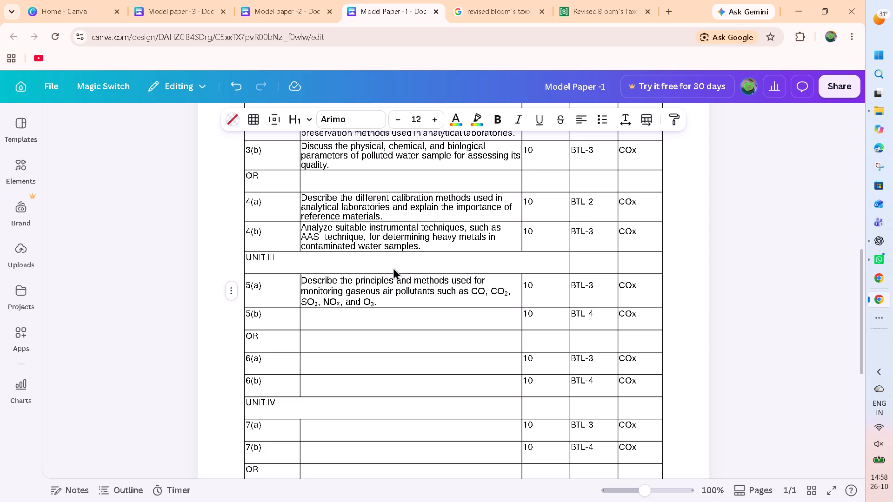
In question 5(a), replace "the principles and" with "any one" before "methods used for monitoring".
left_click(395, 281)
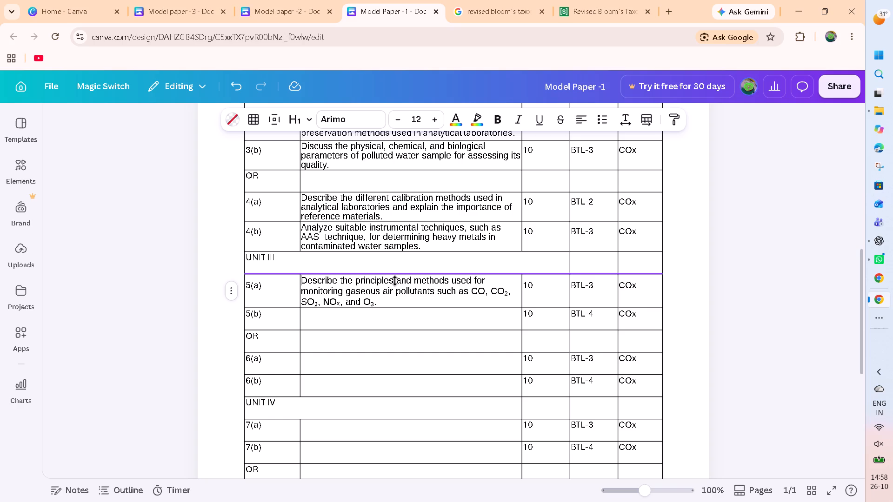
key("Right")
key("Right")
key("Right")
key("Right")
key("Right")
key("Right")
key("Right")
key("Right")
key("Right")
key("Right")
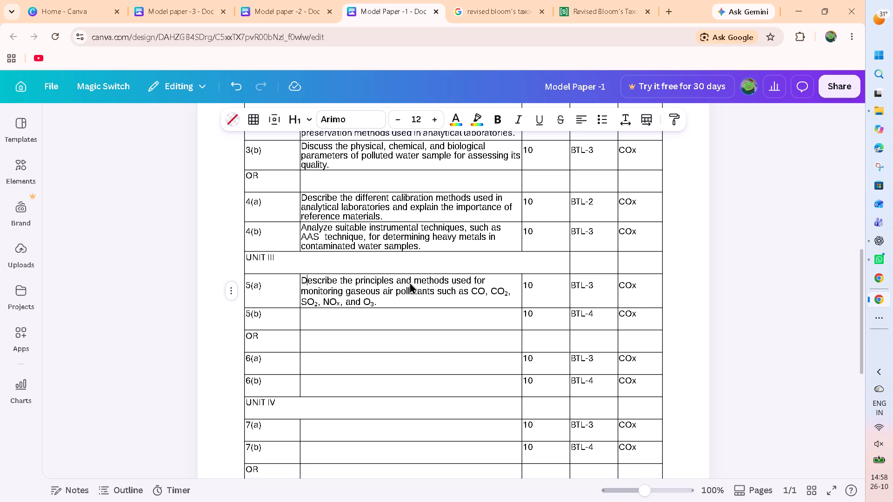
key("Right")
key("Right")
key("Right")
key("Right")
key("Right")
key("Right")
key("Right")
key("Right")
key("Right")
key("Right")
key("Right")
key("Right")
key("Right")
key("Right")
key("Right")
key("Right")
key("Right")
key("Right")
key("Left")
key("BackSpace")
key("BackSpace")
key("BackSpace")
key("BackSpace")
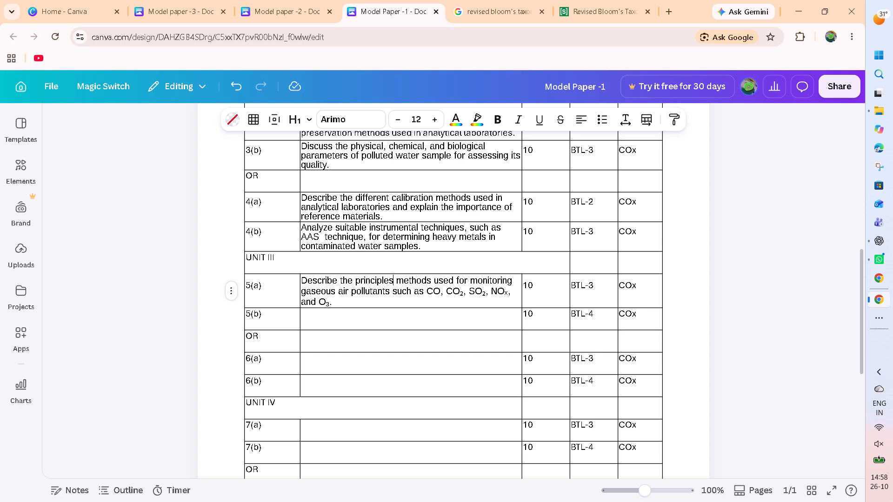
key("BackSpace")
key("BackSpace")
key("BackSpace")
key("BackSpace")
key("BackSpace")
key("BackSpace")
key("BackSpace")
key("BackSpace")
key("BackSpace")
key("BackSpace")
key("BackSpace")
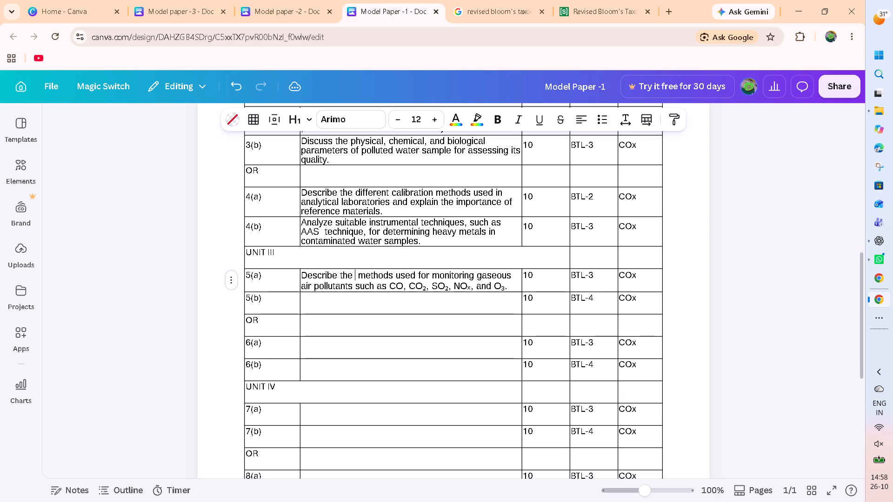
key("BackSpace")
key("BackSpace")
key("BackSpace")
type("any one")
key("space")
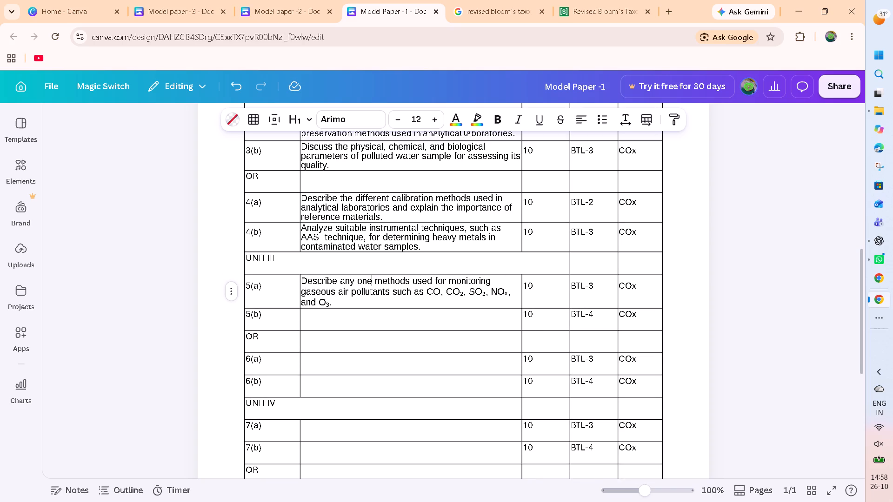
key("BackSpace")
Change "methods" to the singular "method" in question 5(a).
key("Right")
key("Right")
key("Right")
key("Right")
key("Right")
key("Right")
key("Right")
key("Right")
key("BackSpace")
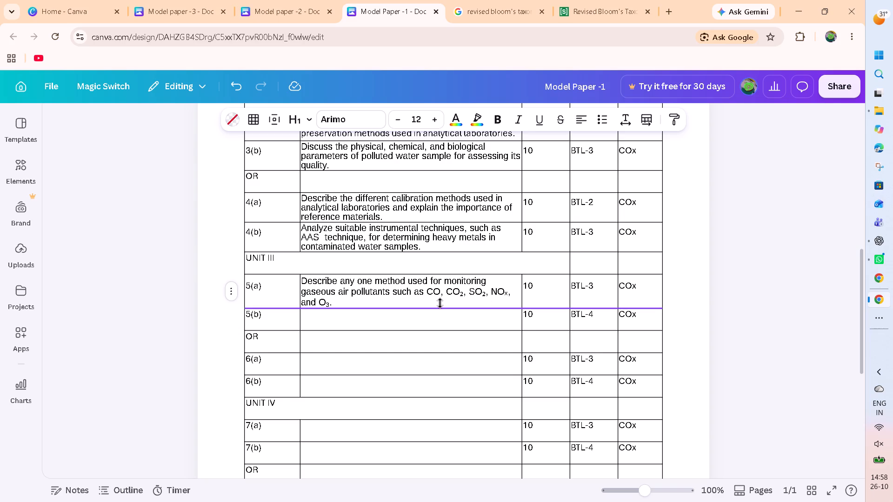
Remove CO₂ from the list of gaseous pollutants in question 5(a).
left_click(465, 290)
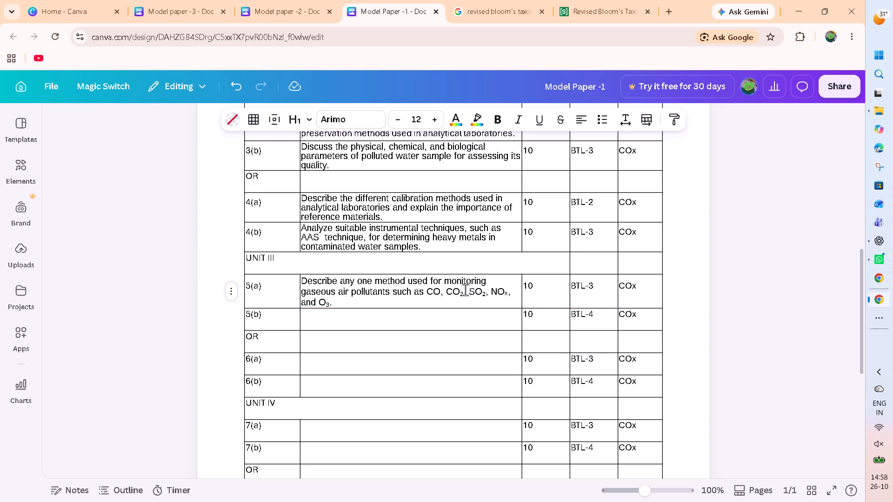
key("BackSpace")
key("BackSpace")
key("BackSpace")
key("BackSpace")
key("BackSpace")
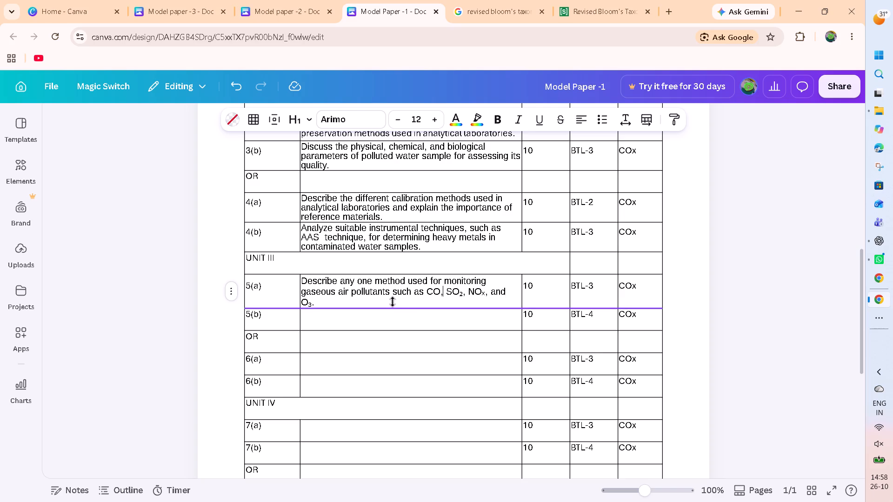
key("Down")
key("BackSpace")
key("BackSpace")
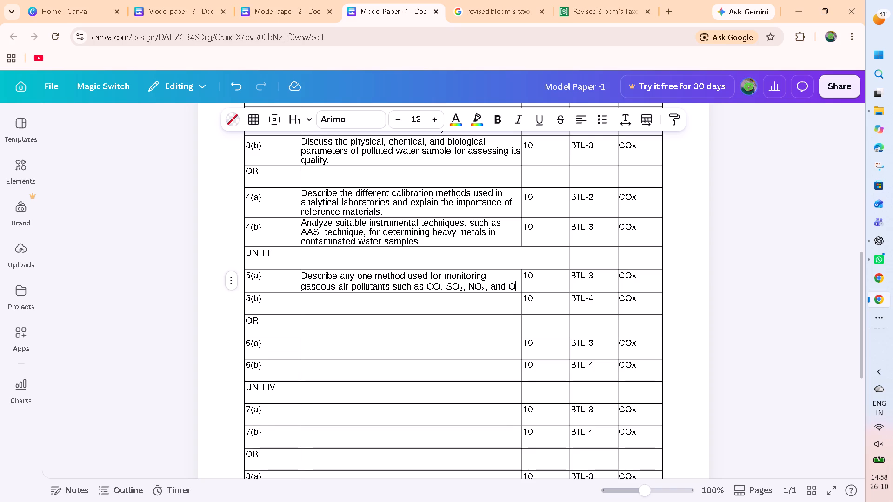
key("BackSpace")
key("BackSpace")
key("BackSpace")
key("BackSpace")
key("BackSpace")
key("BackSpace")
key("BackSpace")
key("period")
scroll(392, 299, "up", 1)
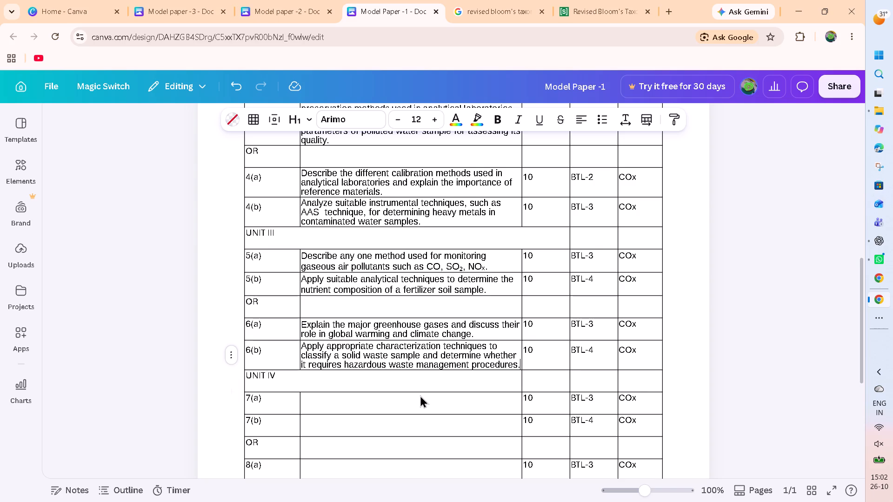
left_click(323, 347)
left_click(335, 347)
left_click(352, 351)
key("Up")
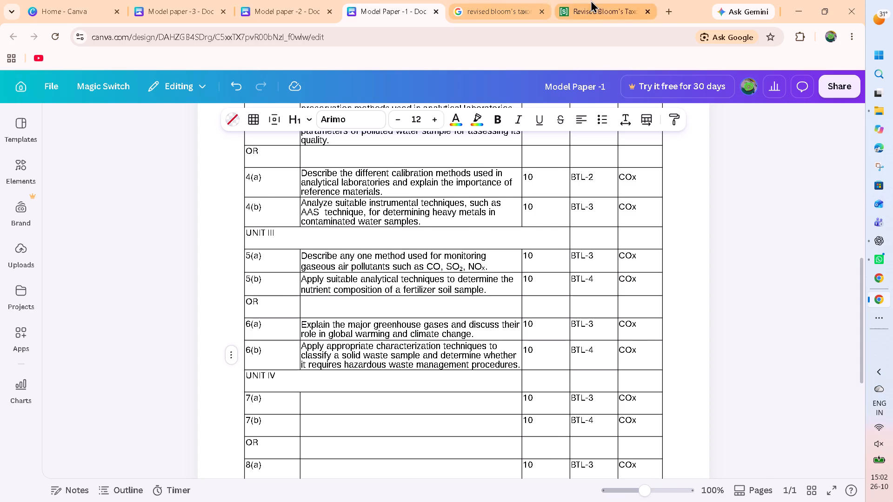
Check the Applying and Analyzing verbs in Scribd's Revised Bloom's Taxonomy chart, and return to Model Paper -1.
left_click(591, 0)
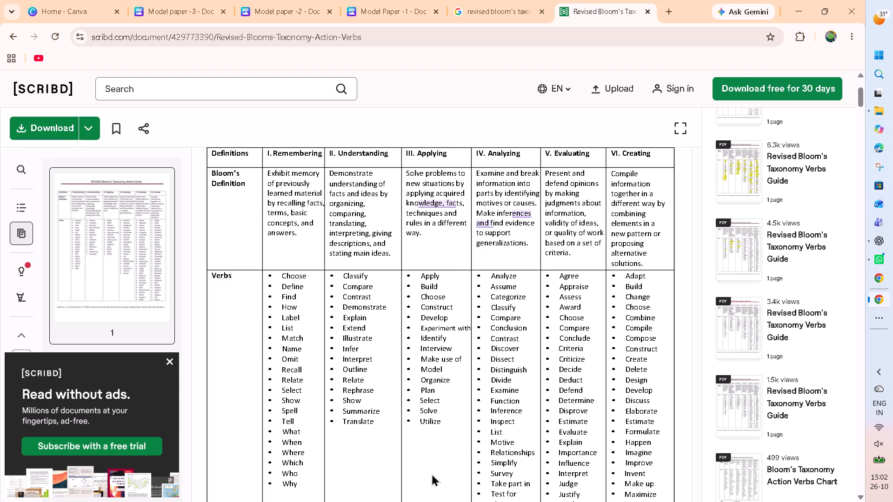
scroll(432, 474, "down", 1)
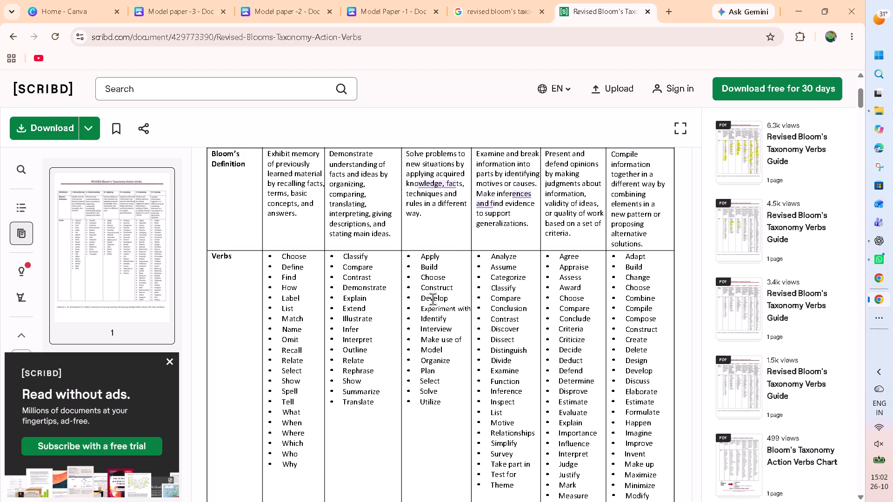
scroll(433, 299, "up", 1)
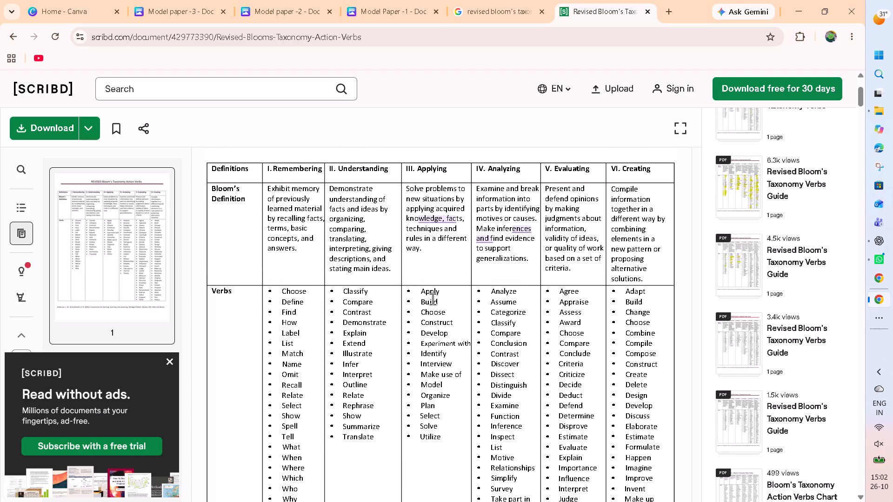
scroll(433, 299, "up", 1)
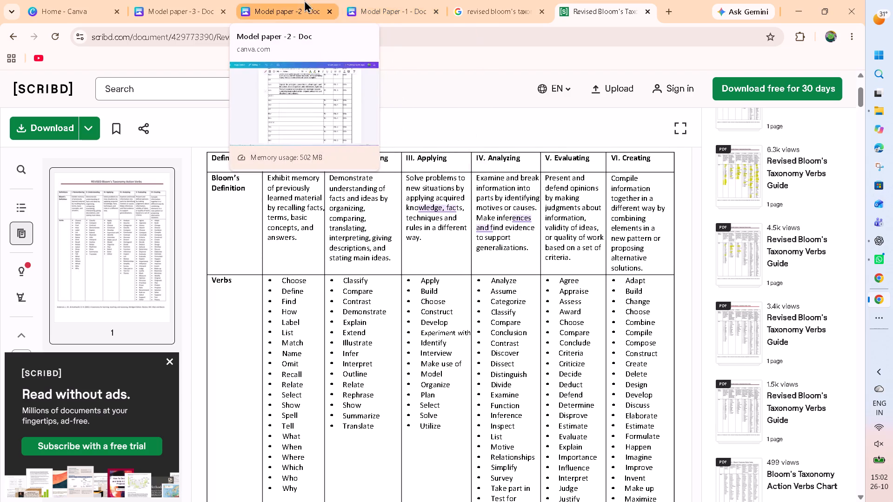
left_click(374, 0)
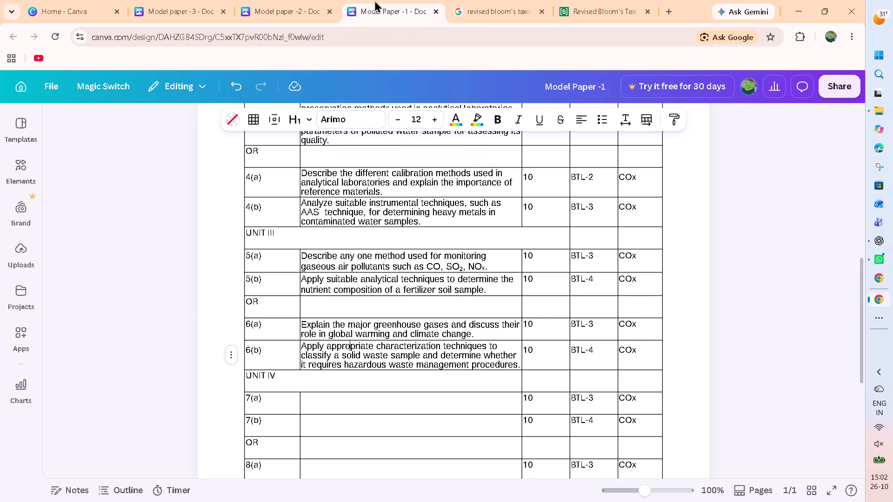
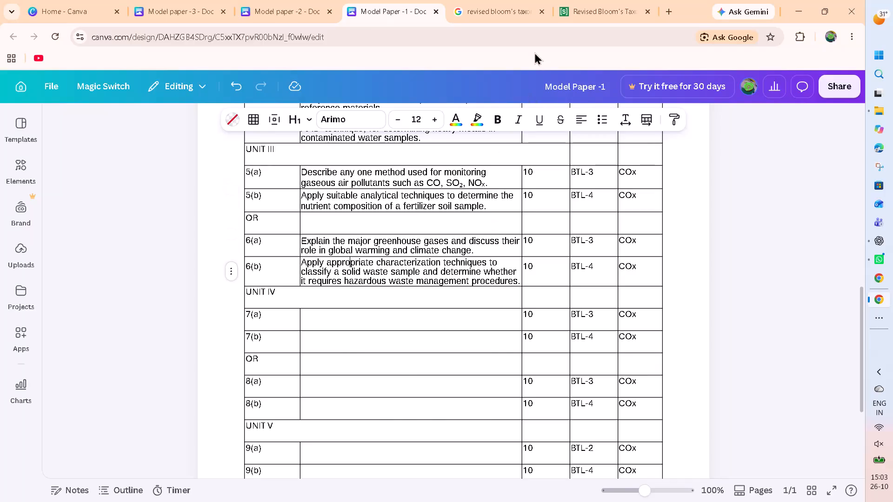
Check question 6(b)'s opening verb against the action verbs in Scribd's Revised Bloom's Taxonomy chart, and return to Model Paper -1.
left_click(569, 0)
scroll(503, 426, "down", 1)
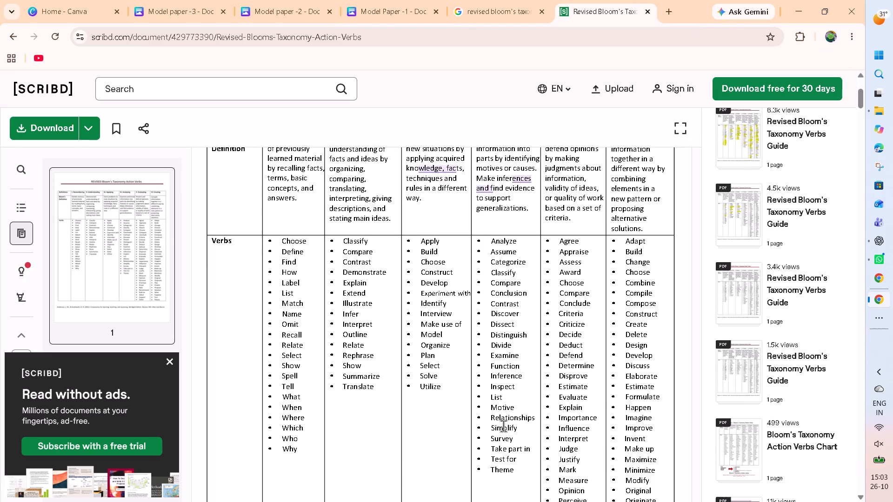
scroll(503, 426, "down", 1)
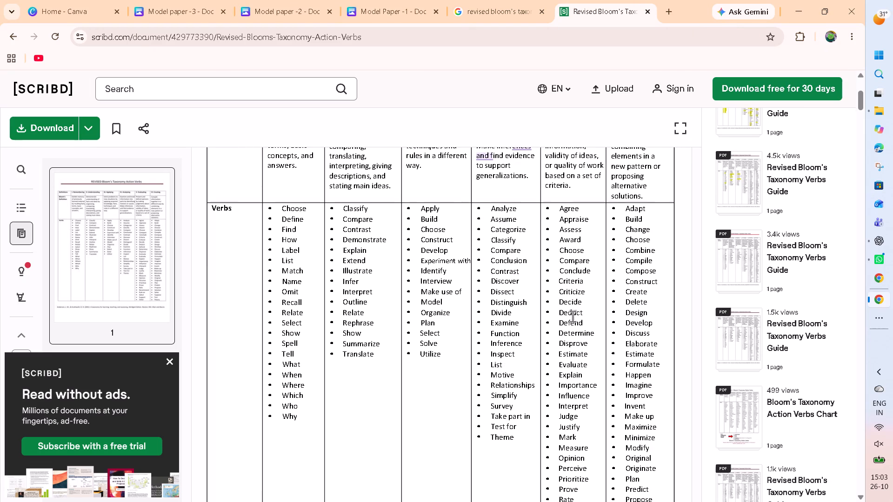
left_click(481, 0)
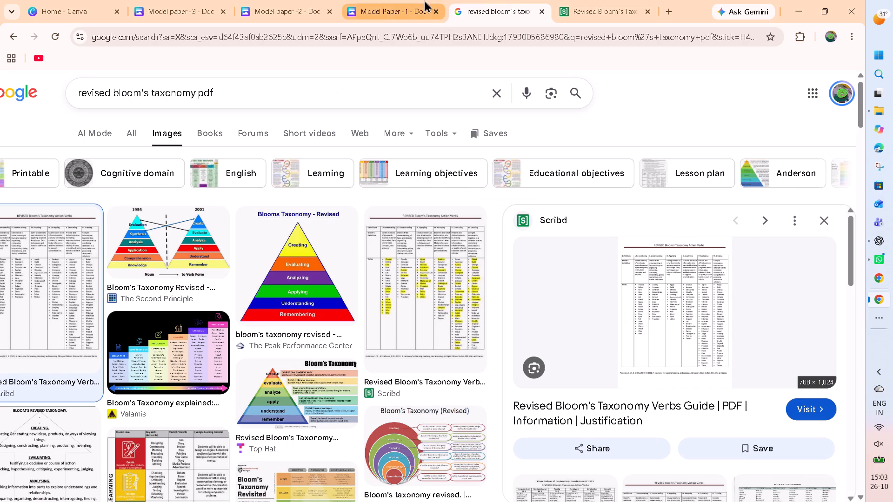
left_click(396, 3)
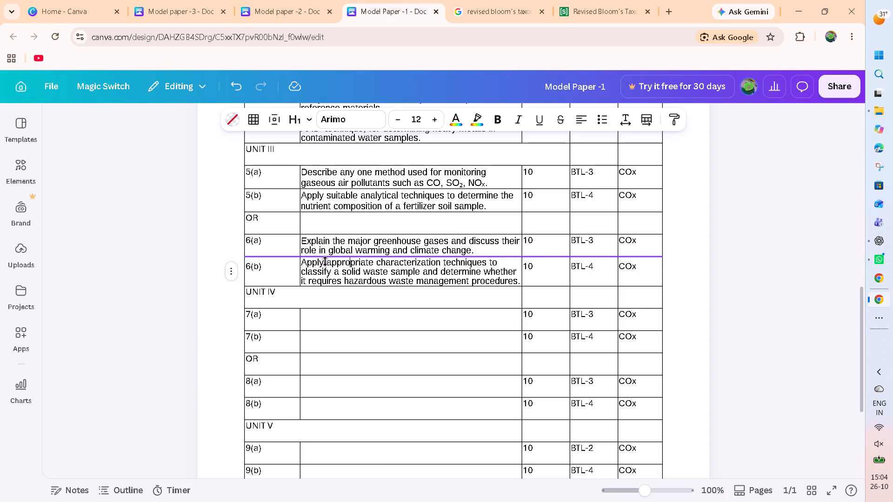
left_click(325, 261)
double_click(345, 268)
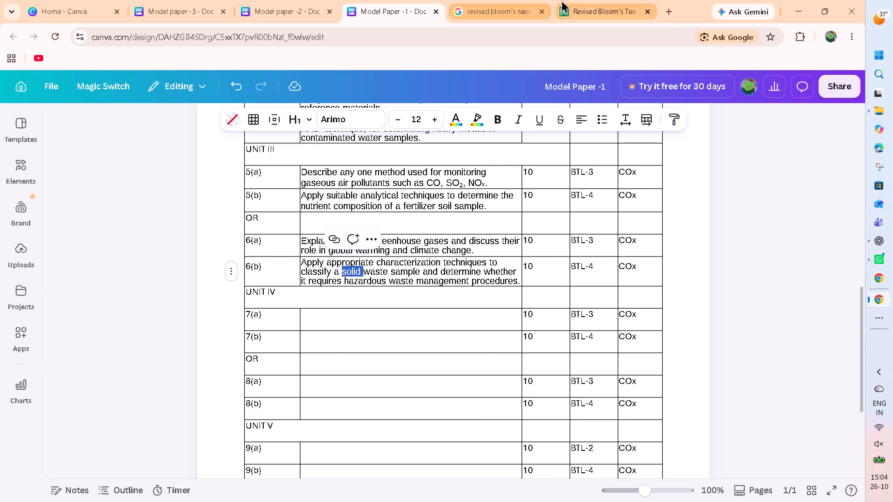
left_click(563, 0)
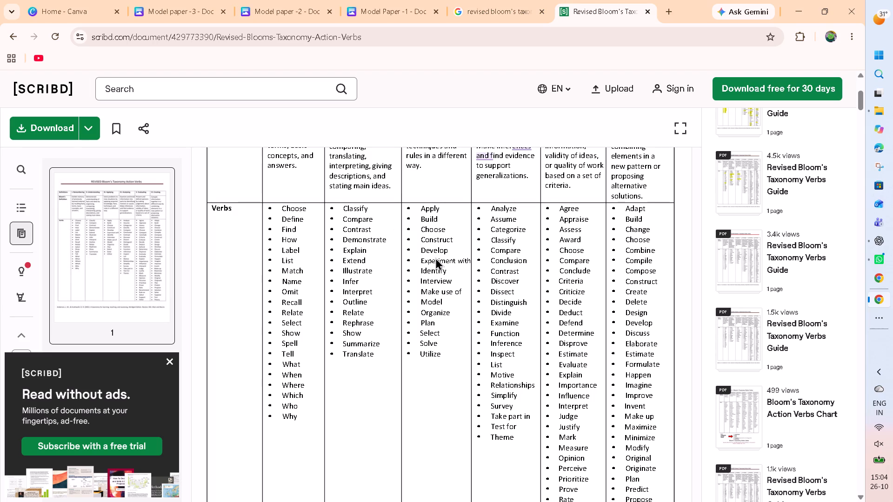
scroll(438, 258, "up", 1)
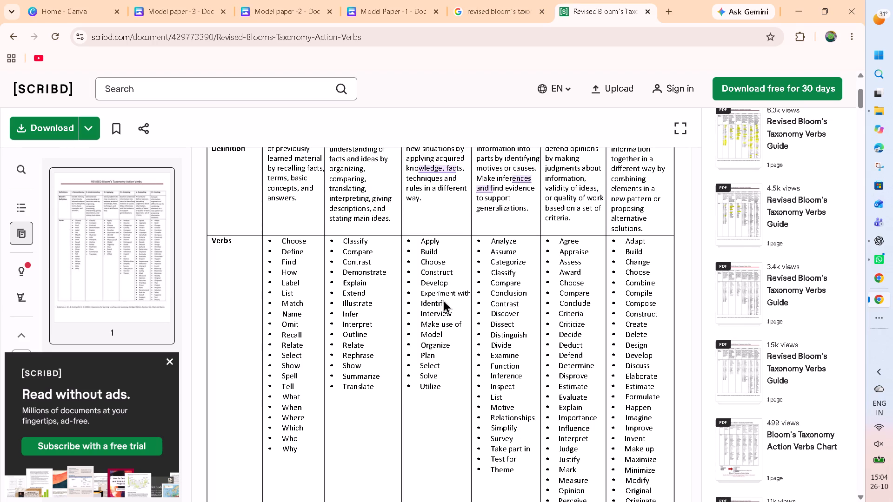
left_click(485, 0)
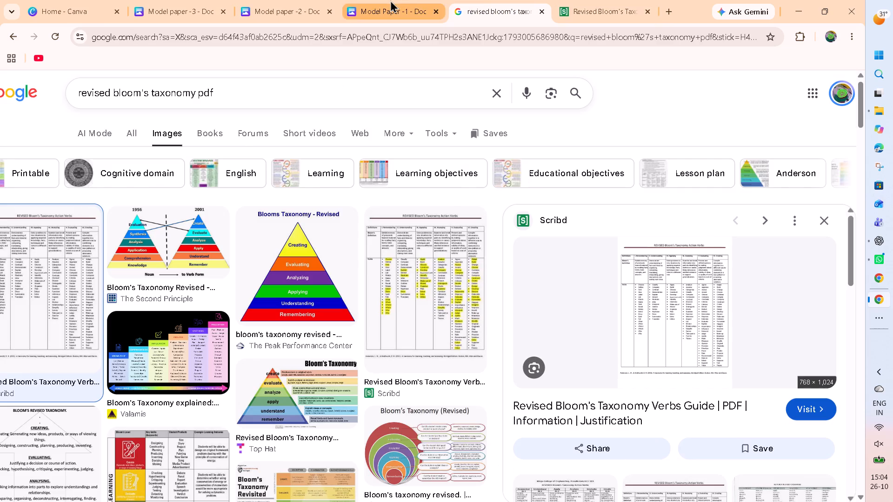
left_click(390, 0)
Replace "Apply" with "Identify an" at the start of question 6(b) in UNIT III.
left_click(371, 269)
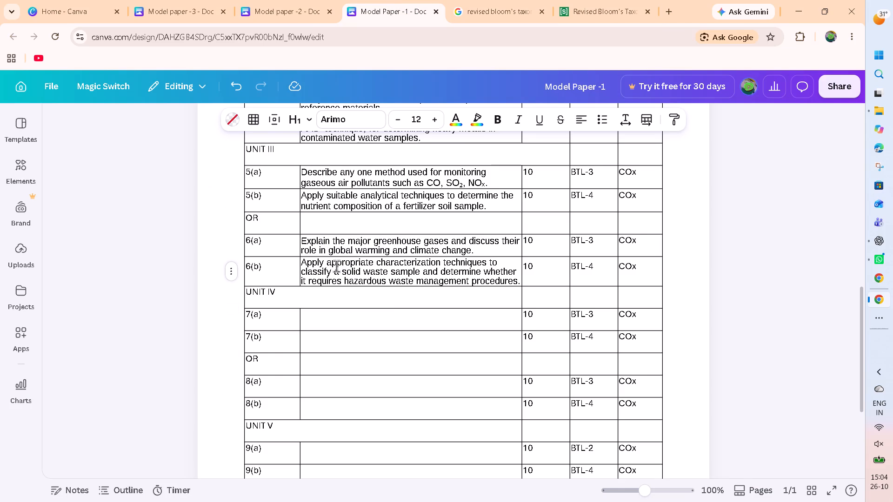
left_click(328, 263)
left_click(328, 263)
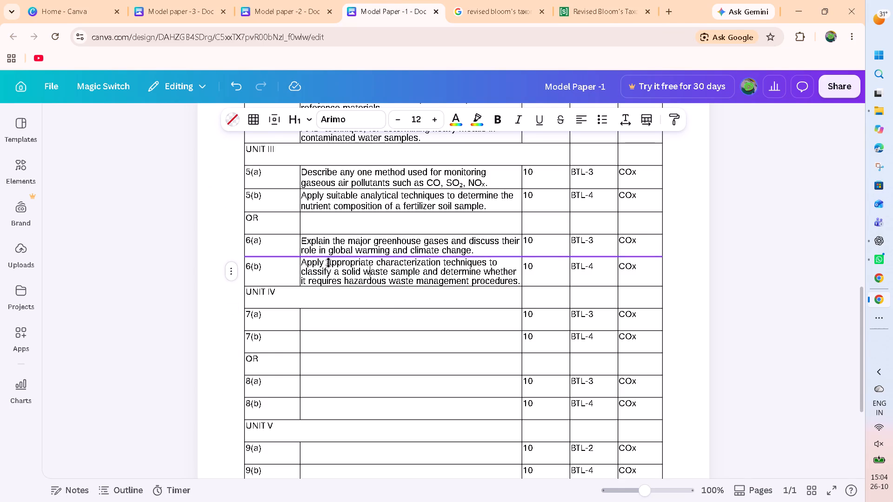
key("Up")
key("Left")
key("Left")
key("Left")
key("Left")
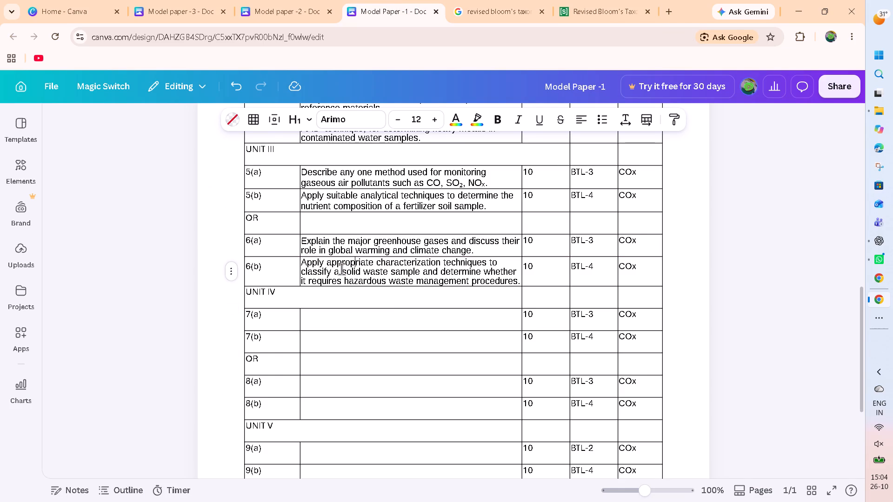
key("Left")
key("Left")
key("Left")
key("Left")
key("Left")
key("Left")
key("BackSpace")
key("BackSpace")
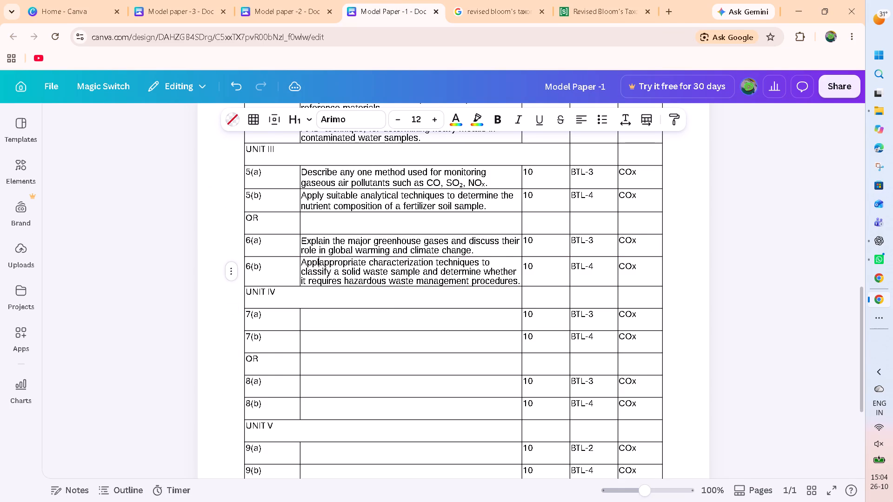
key("BackSpace")
key("BackSpace")
key("BackSpace")
key("BackSpace")
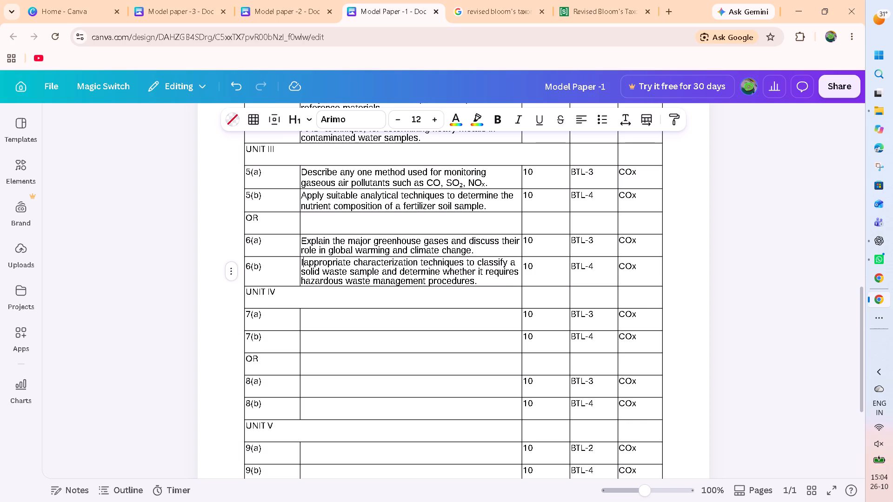
type("dentify")
key("space")
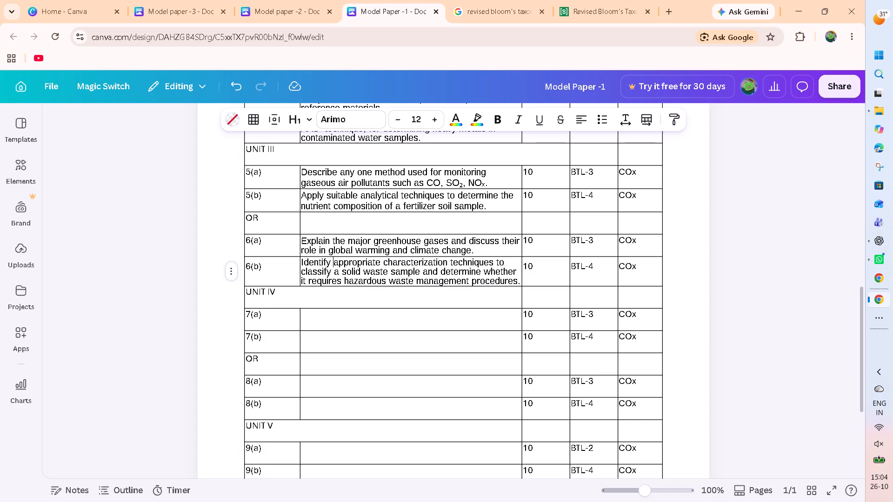
type("an")
key("space")
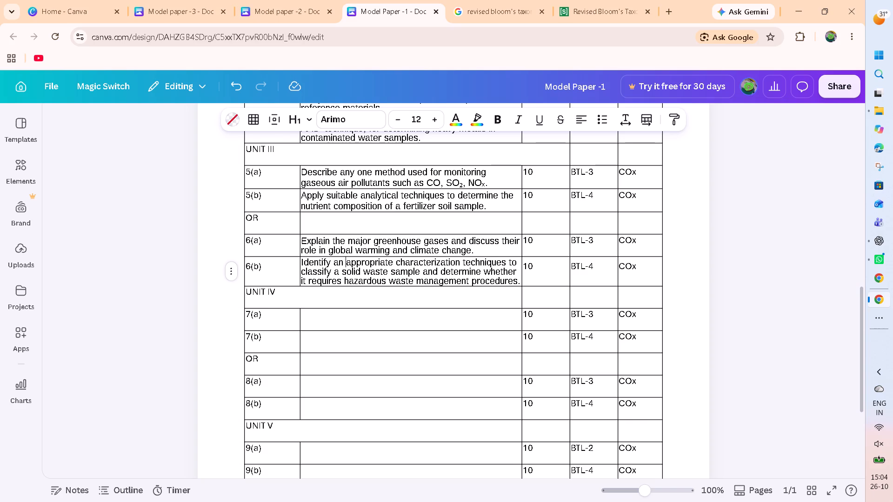
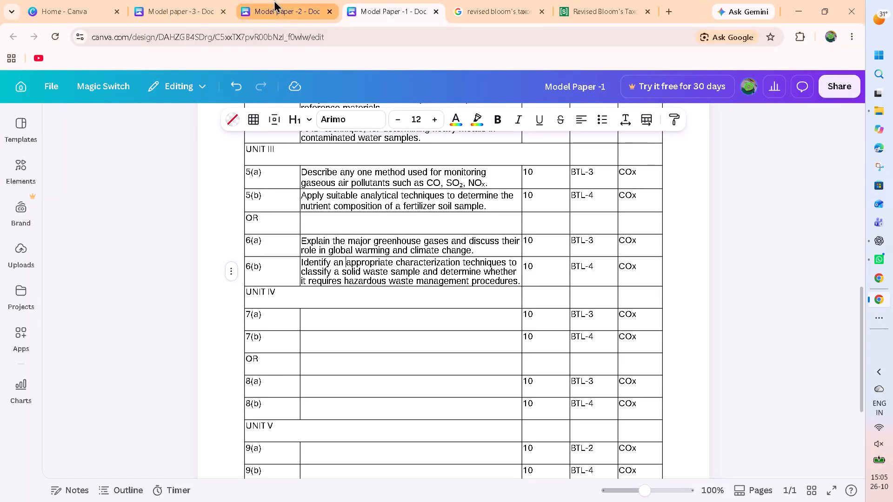
left_click(274, 0)
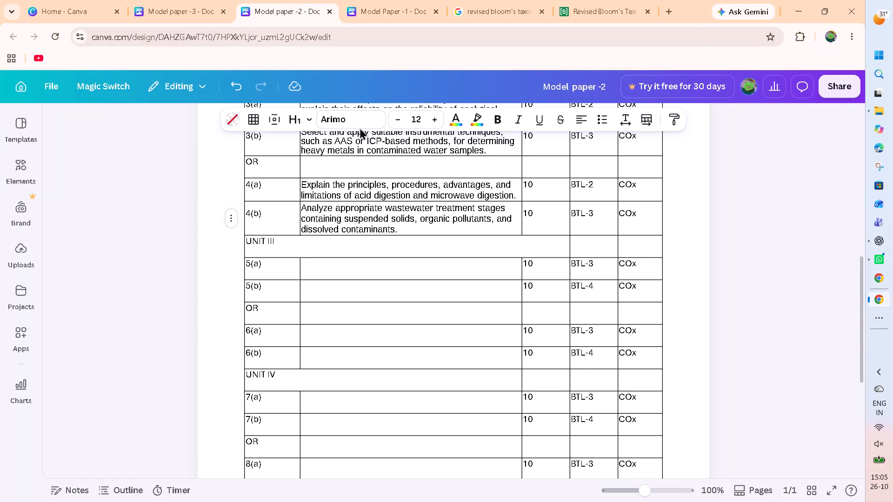
scroll(402, 280, "down", 2)
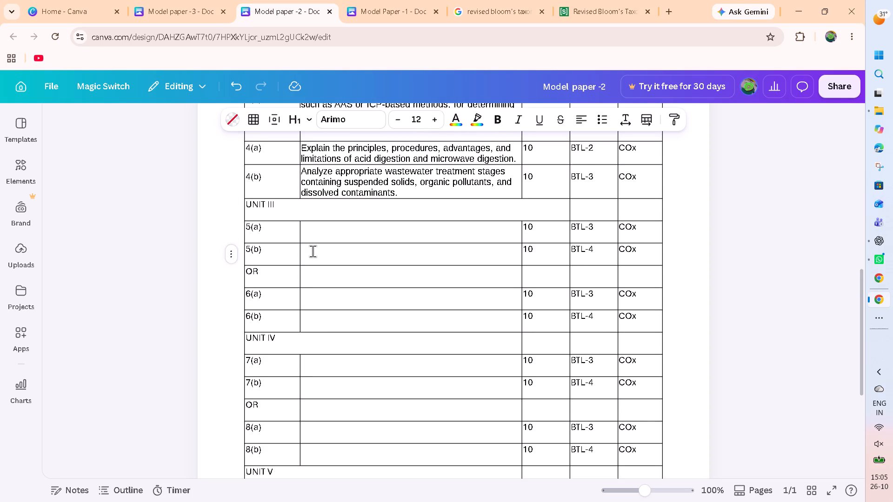
key("ctrl+v")
key("Down")
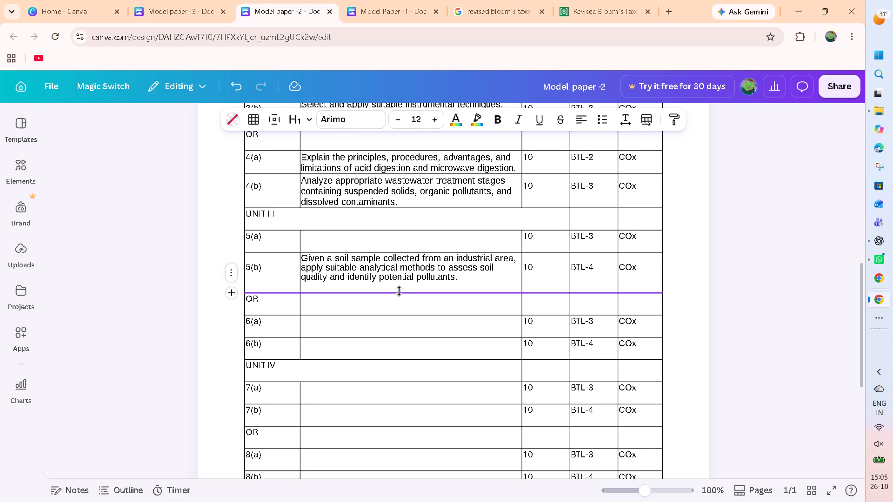
key("BackSpace")
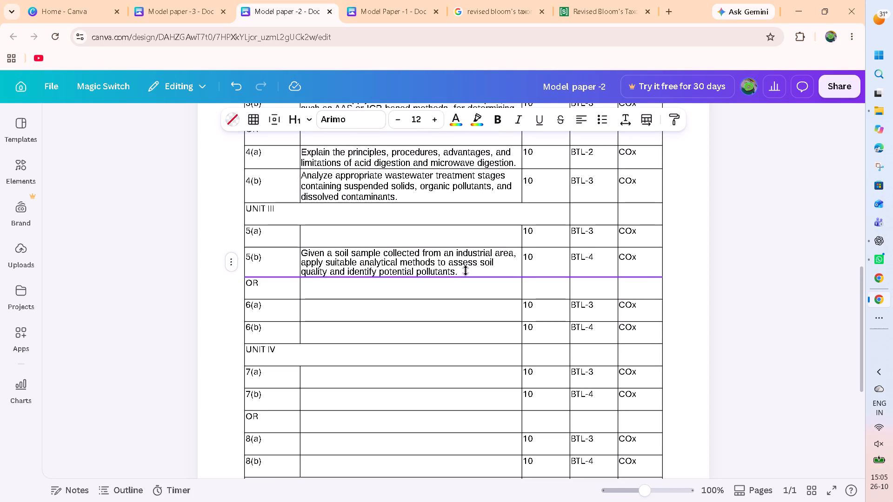
Highlight the whole text of question 5(b) in light yellow.
left_click_drag(466, 271, 370, 273)
key("ctrl+a")
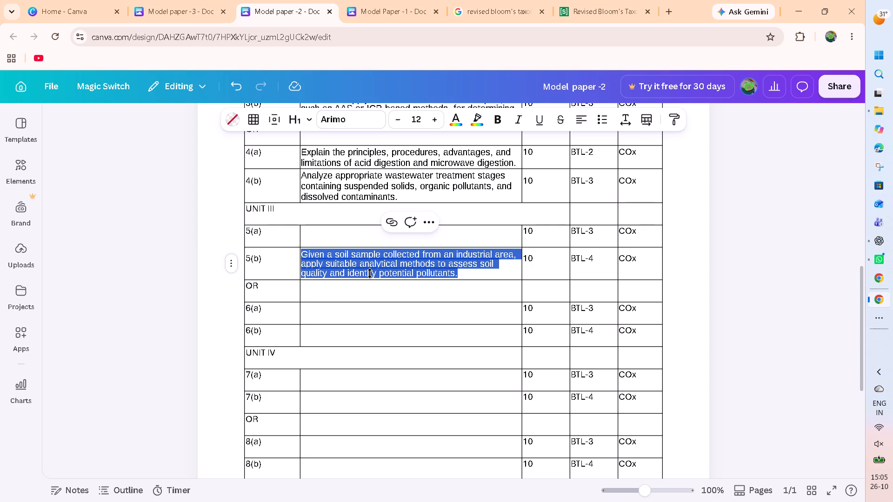
left_click(473, 121)
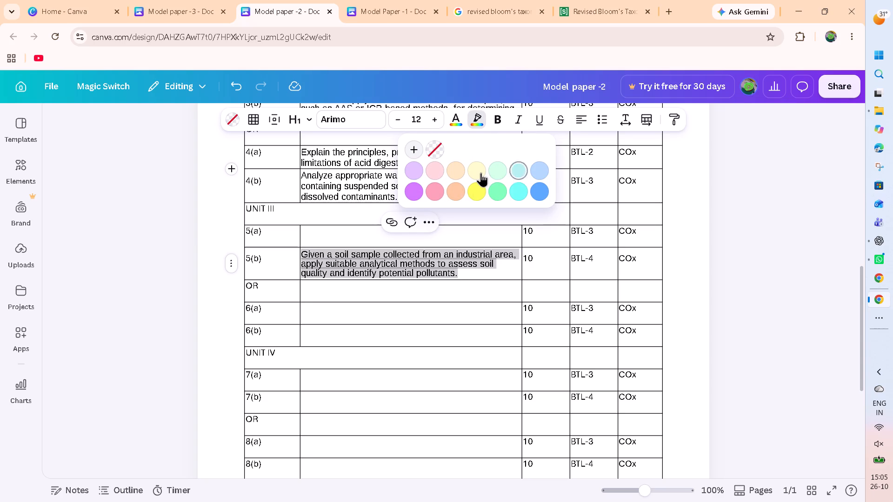
left_click(480, 172)
left_click(470, 265)
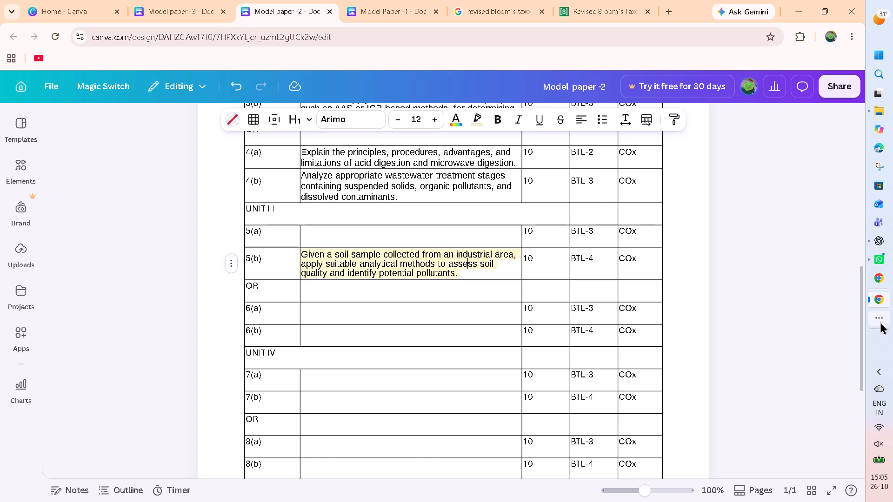
Select all of question 5(b)'s text again and open its highlight colour choices.
left_click(470, 261)
key("ctrl+a")
left_click(480, 123)
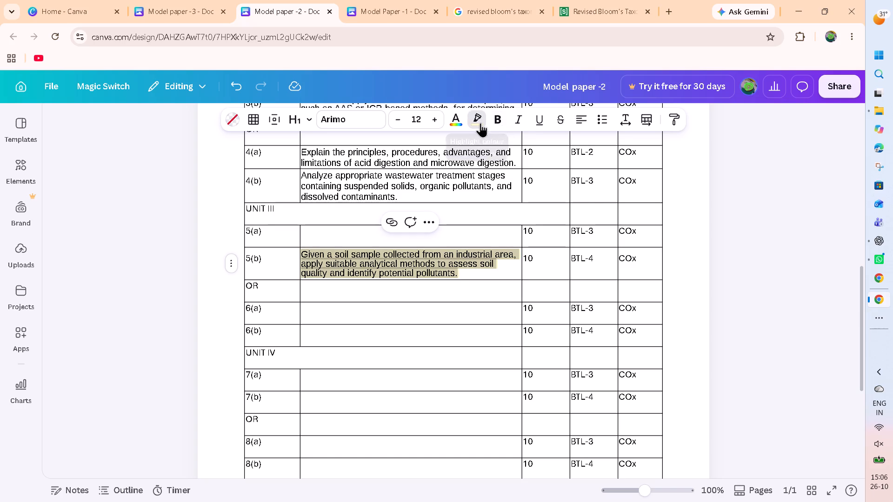
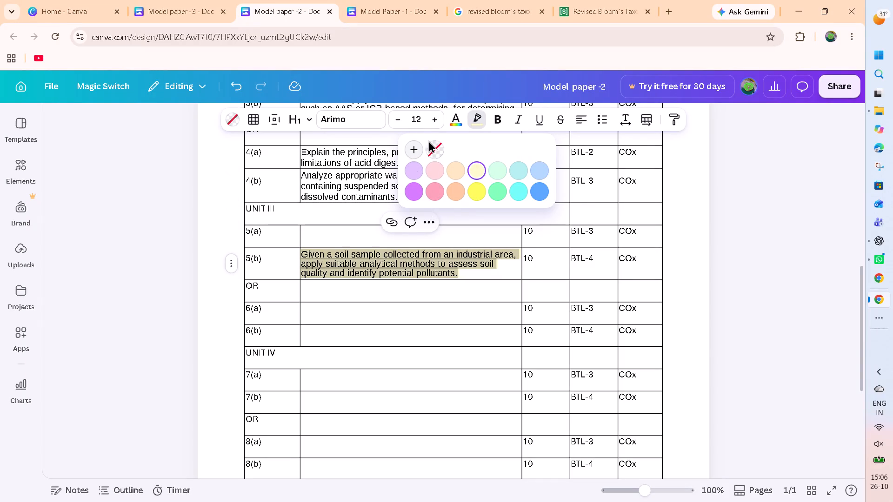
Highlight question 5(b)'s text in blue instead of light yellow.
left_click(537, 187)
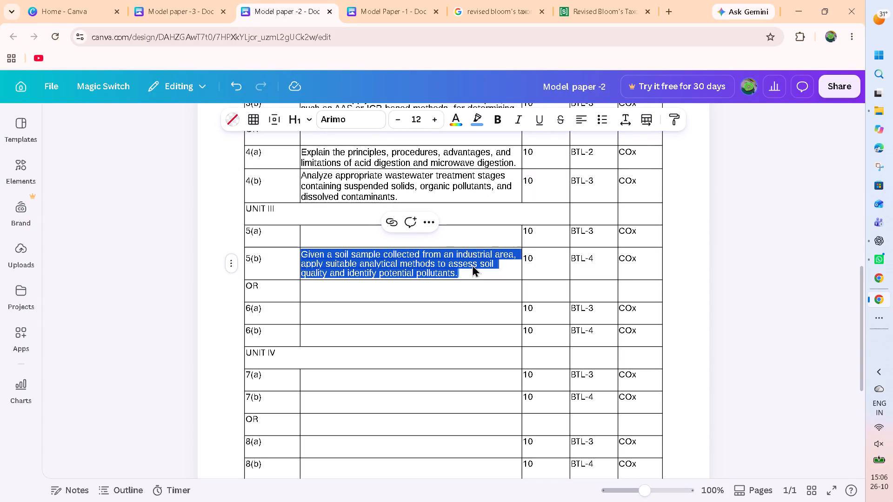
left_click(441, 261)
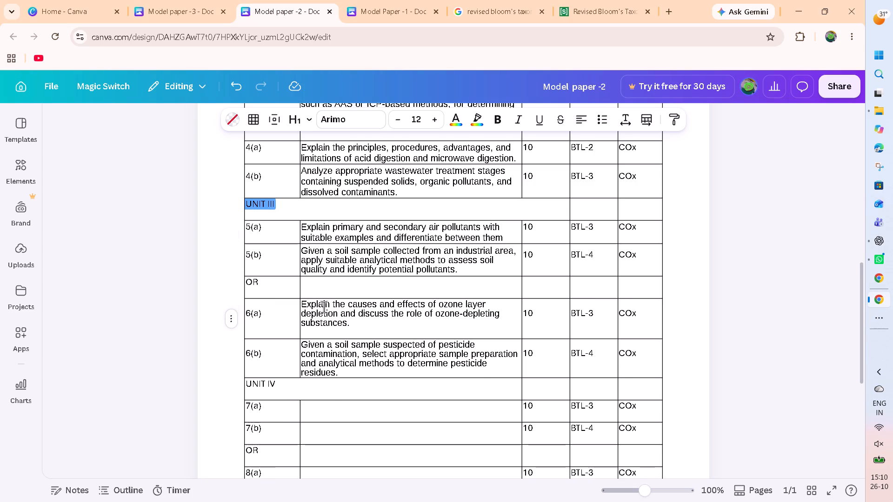
key("Down")
key("BackSpace")
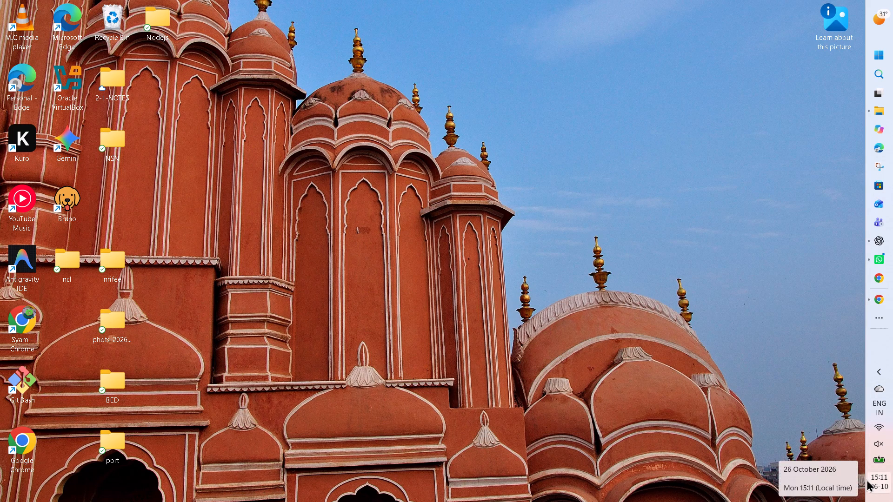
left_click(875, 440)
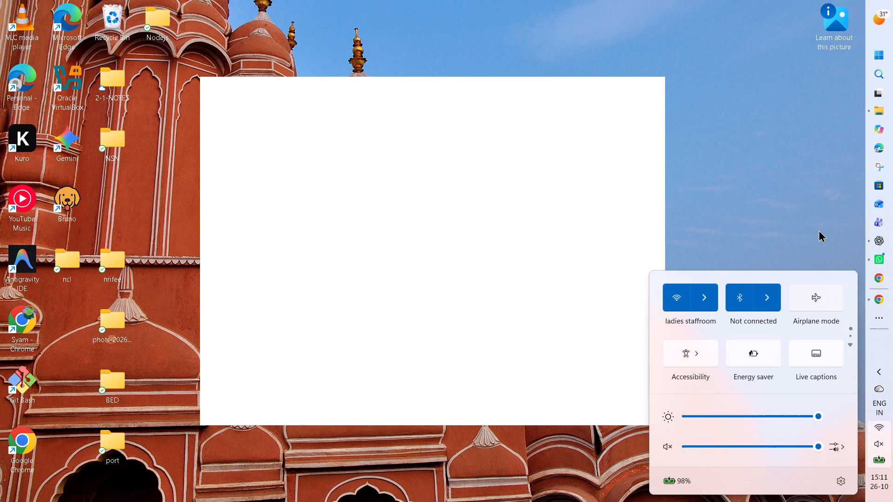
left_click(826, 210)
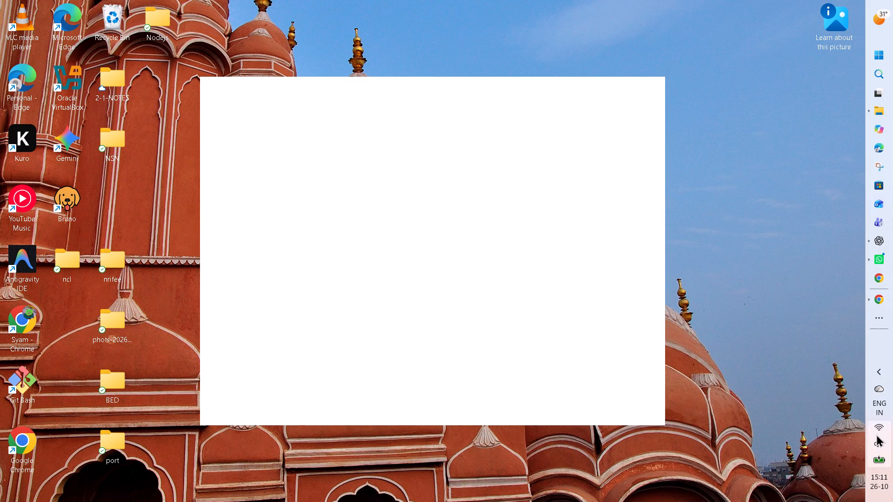
Switch to File Explorer with the (26-27) Syllabus - BOS folder.
left_click(872, 110)
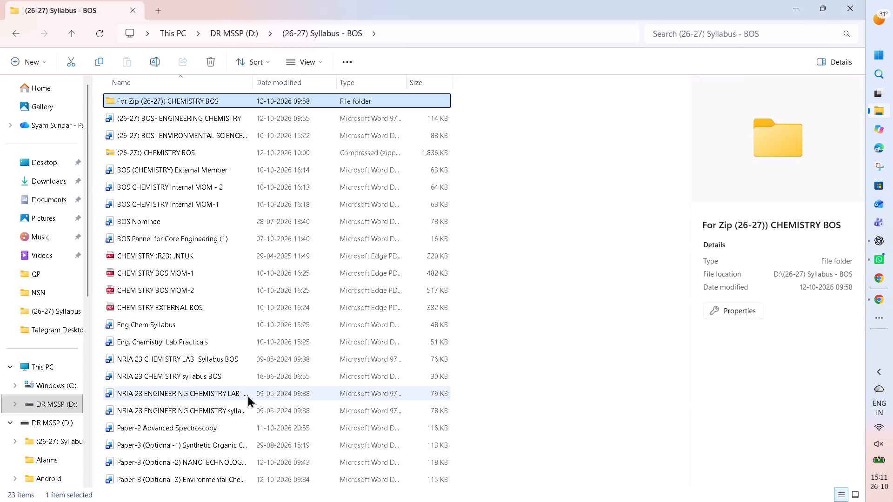